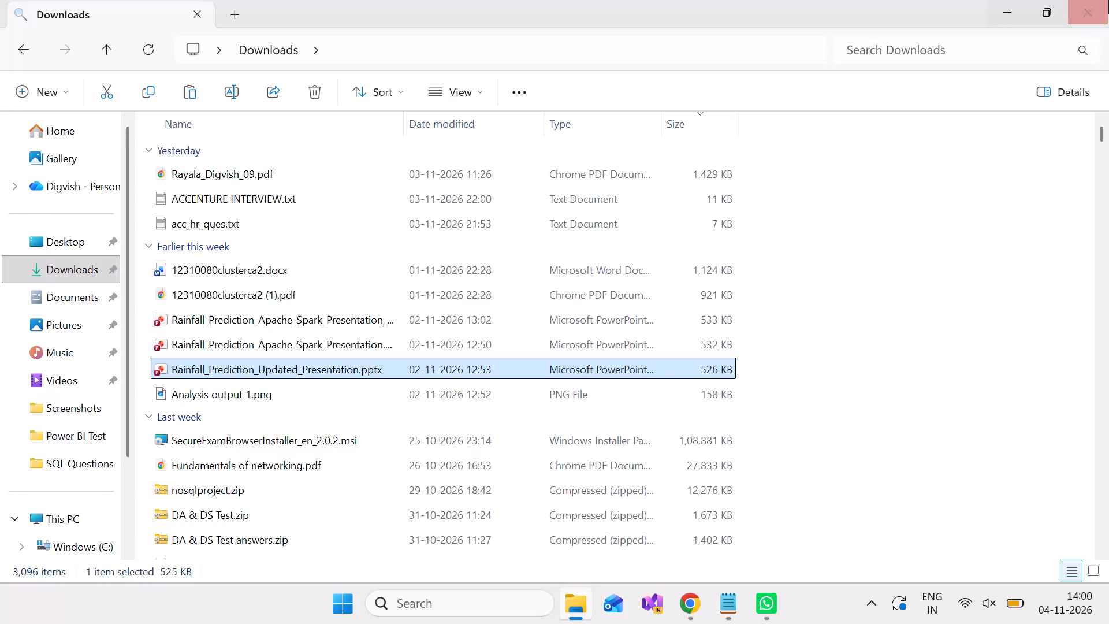
Minimize the Downloads window and rerun the internet speed test on fast.com in Chrome.
left_click(1006, 6)
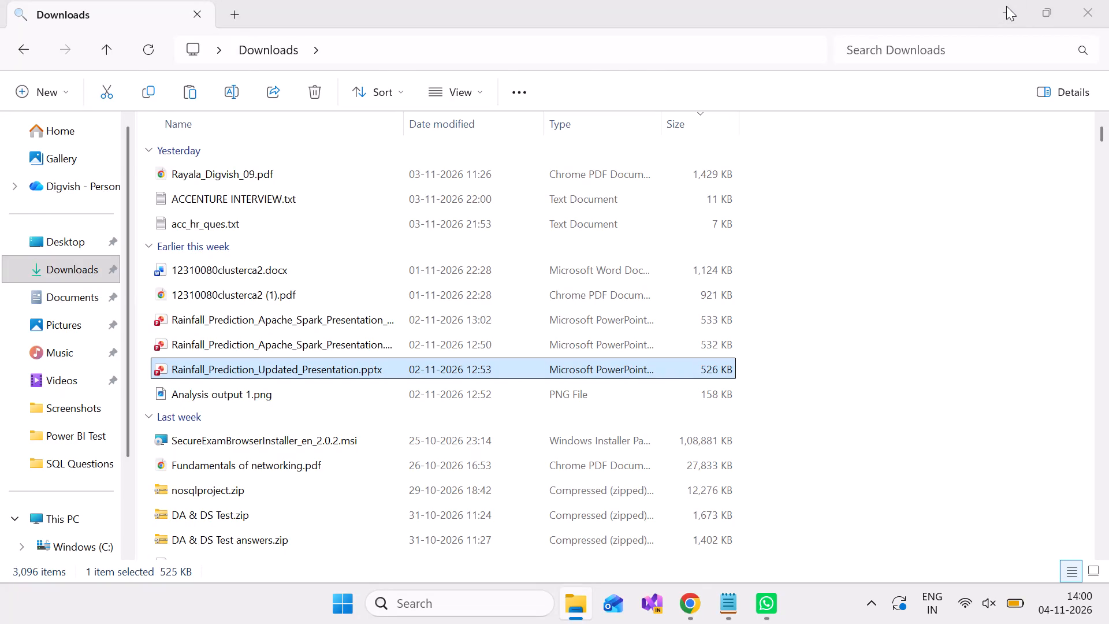
left_click(660, 344)
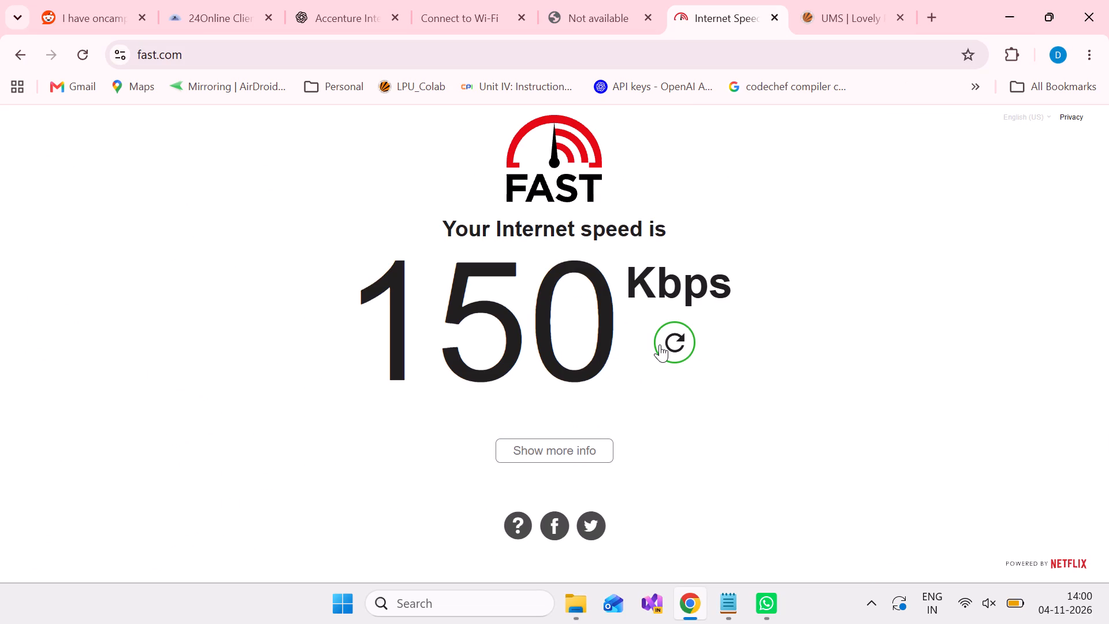
left_click(664, 345)
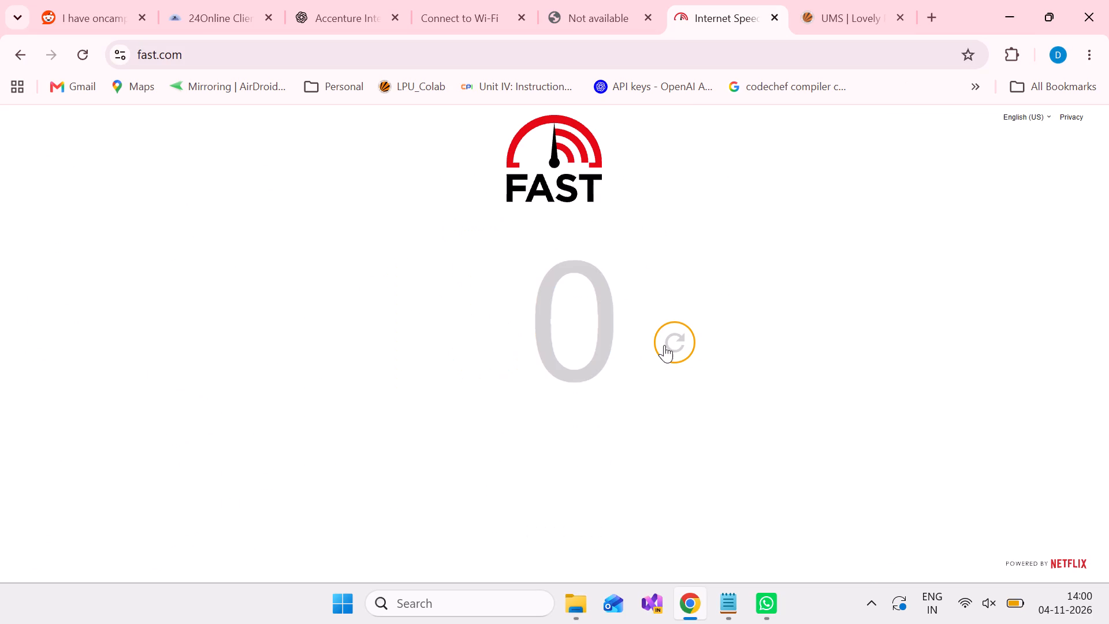
left_click(667, 351)
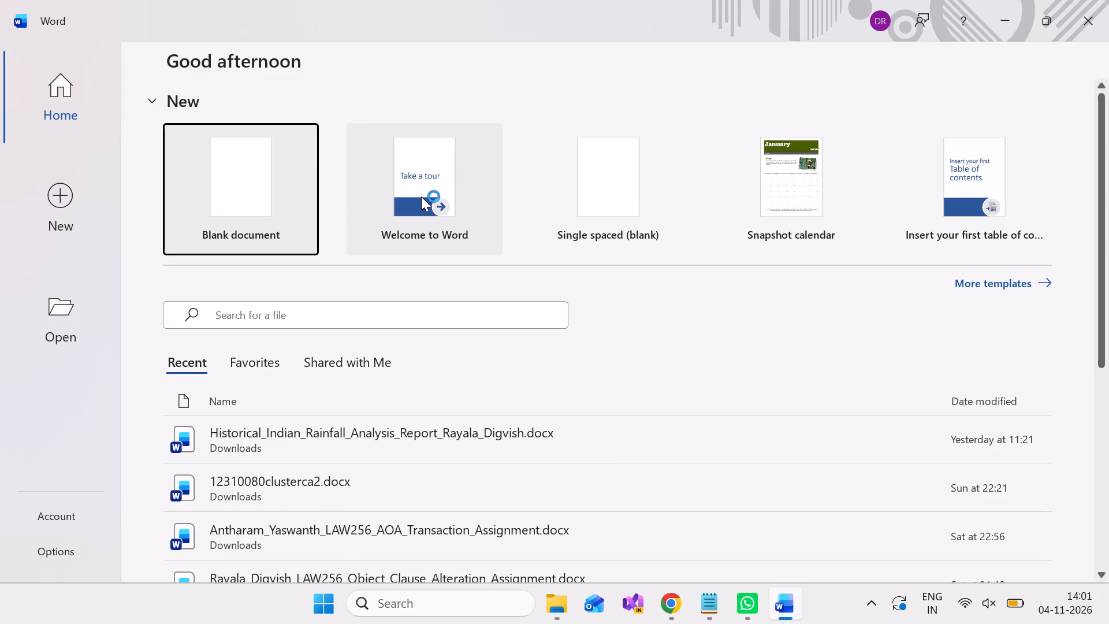
Create a new blank document in Word and place the cursor on its empty page.
left_click(252, 179)
left_click(252, 179)
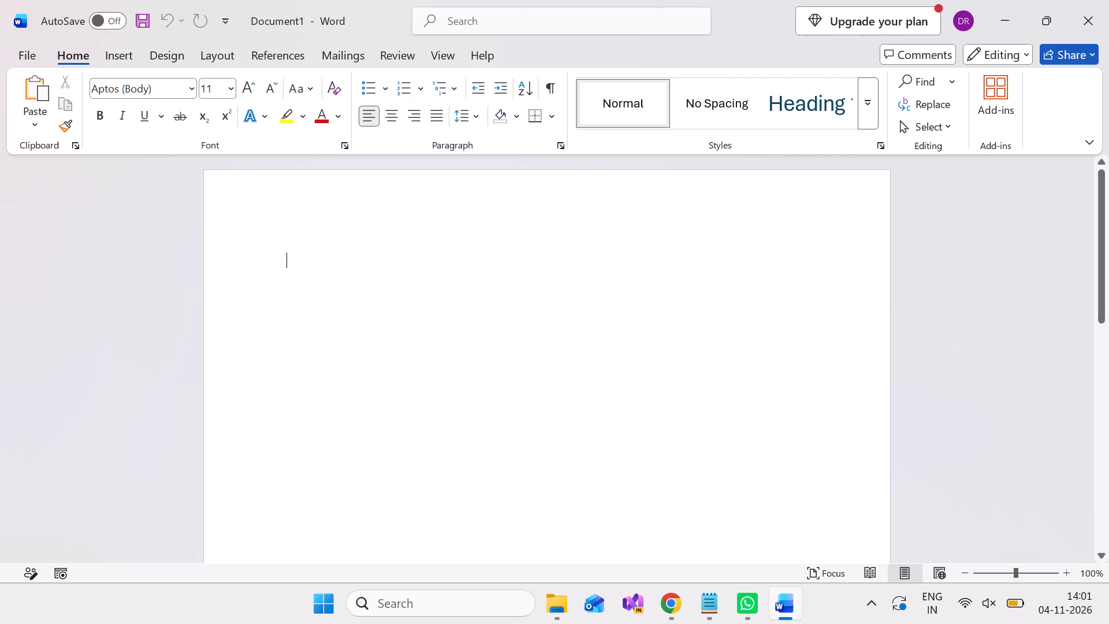
left_click(320, 263)
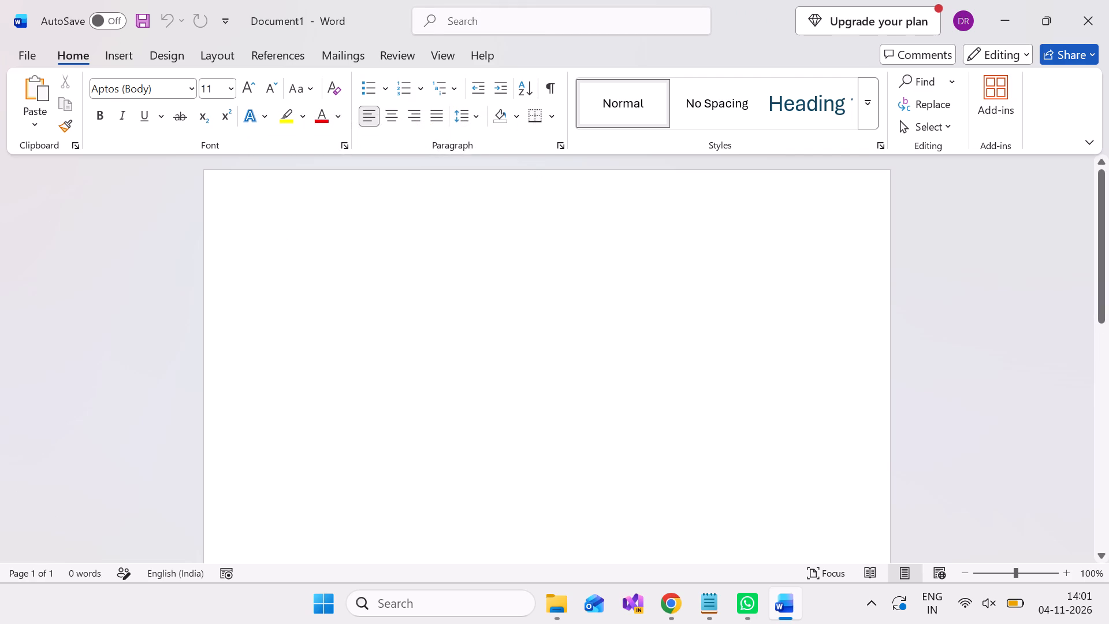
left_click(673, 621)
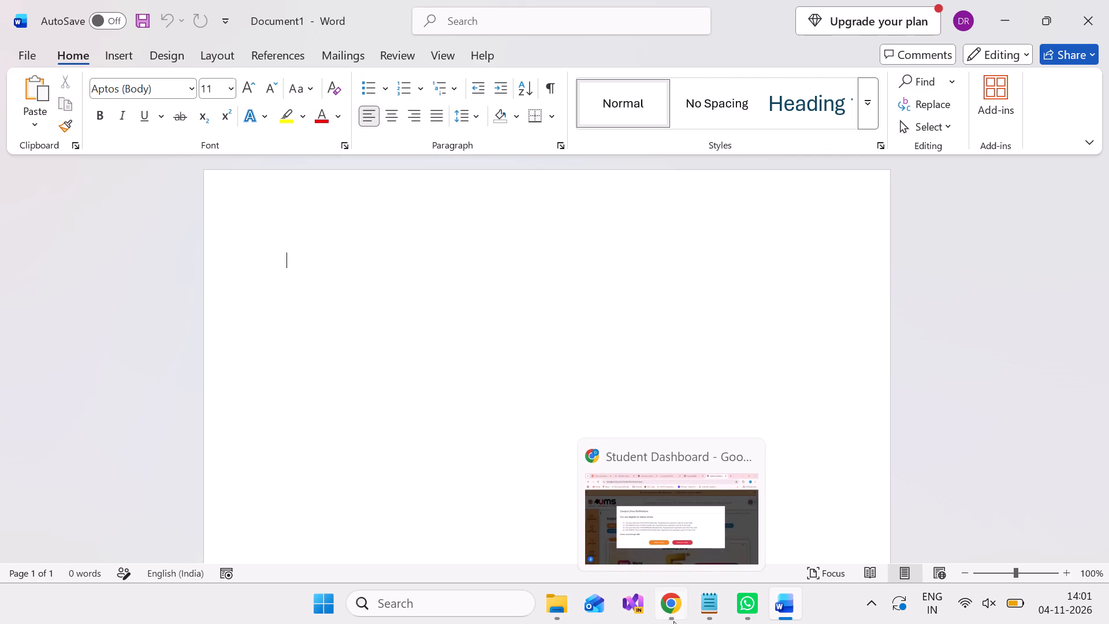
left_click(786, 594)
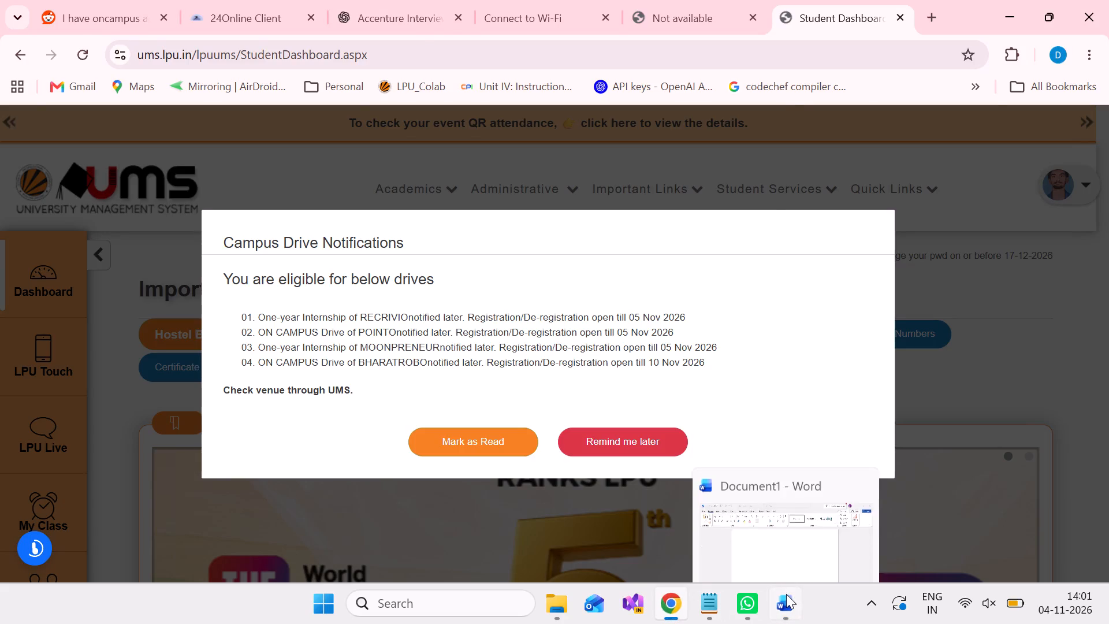
Search Windows for an app using the text "te".
left_click(325, 597)
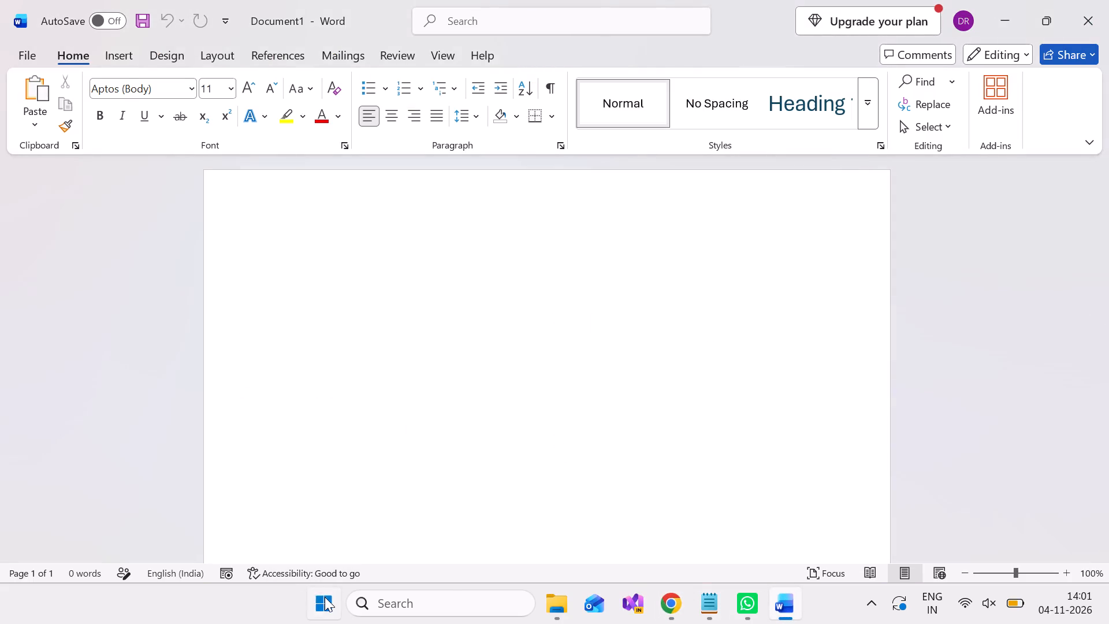
type("te")
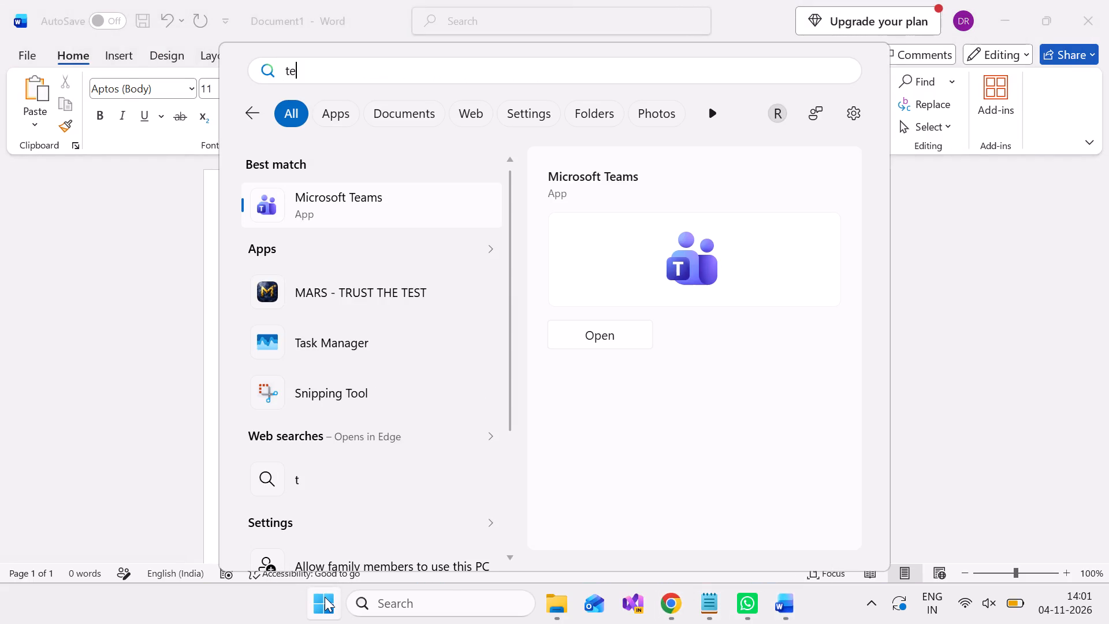
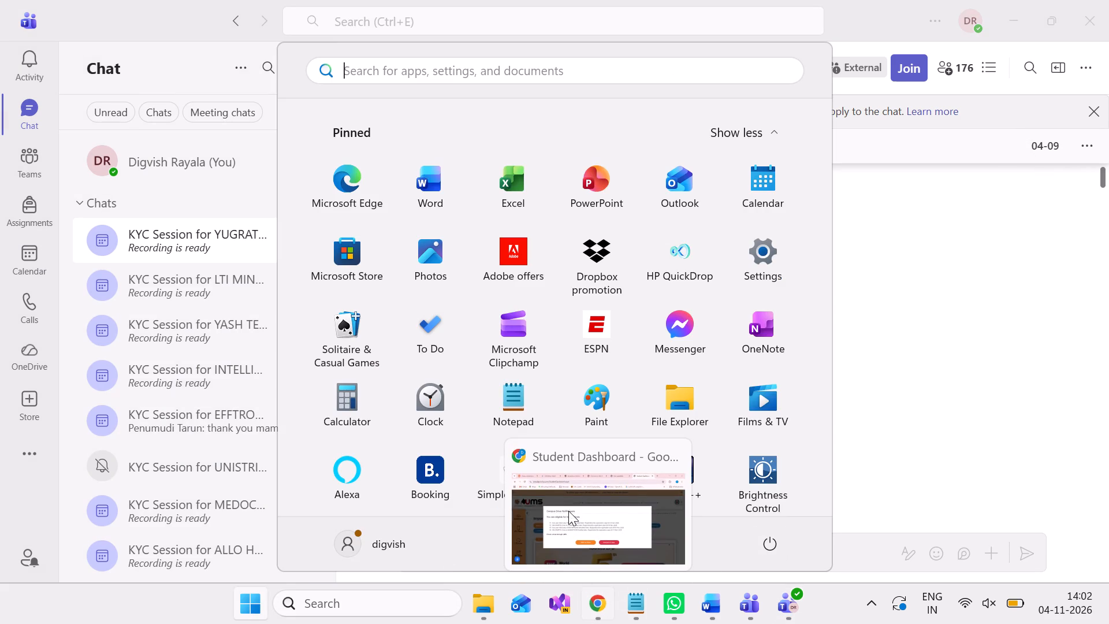
Switch to Chrome and enter "calendar 2026" as a Google search query in a new tab.
left_click(597, 491)
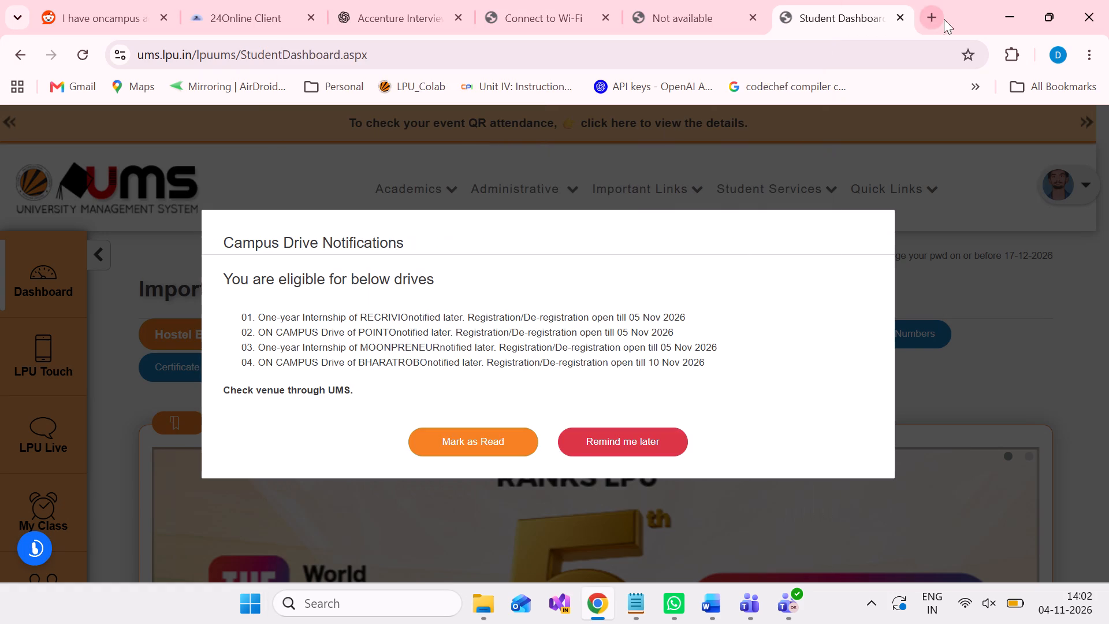
left_click(929, 18)
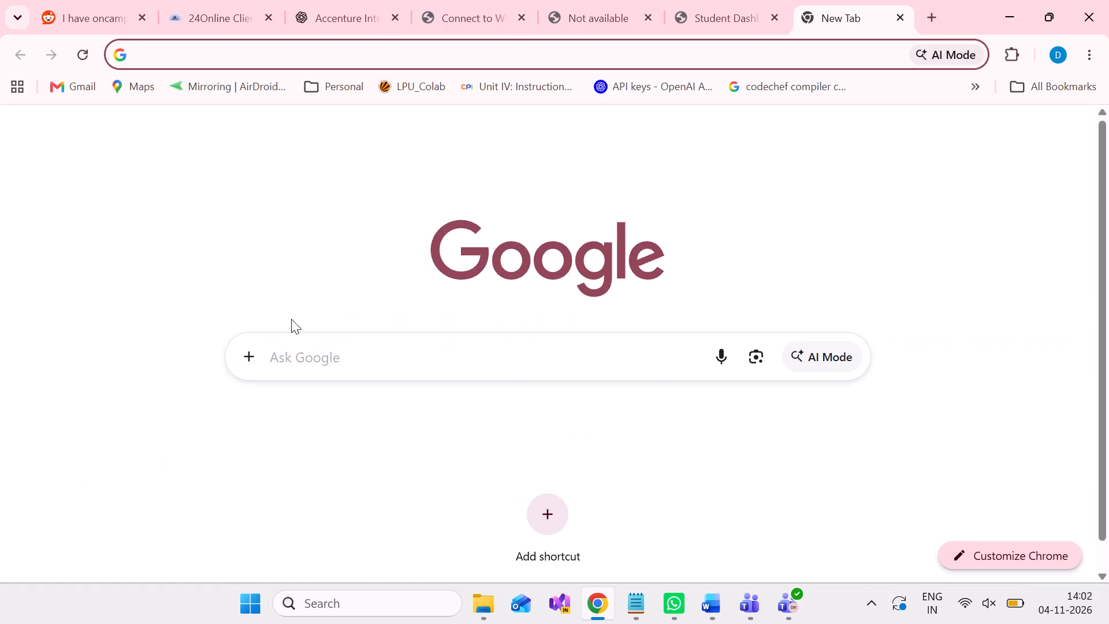
left_click(373, 343)
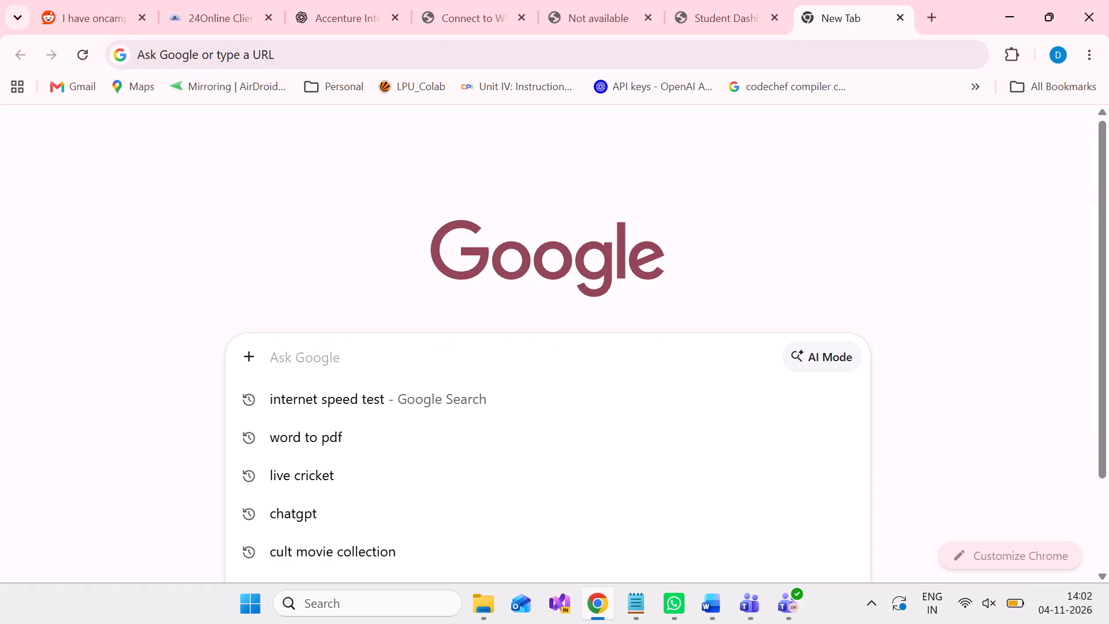
type("calen")
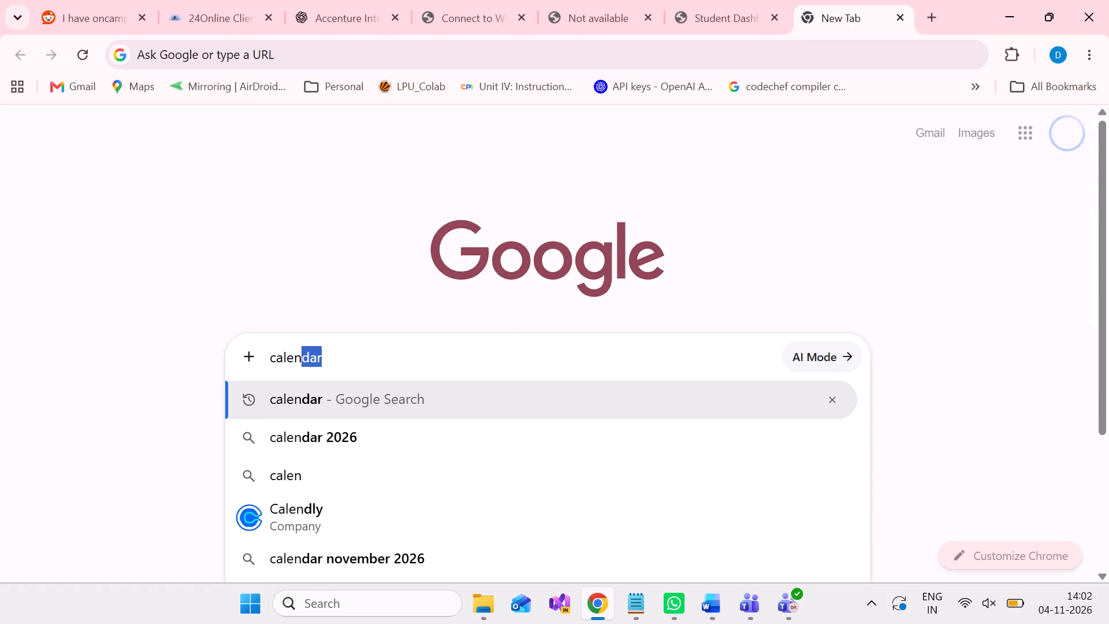
key("Right")
key("space")
type("202")
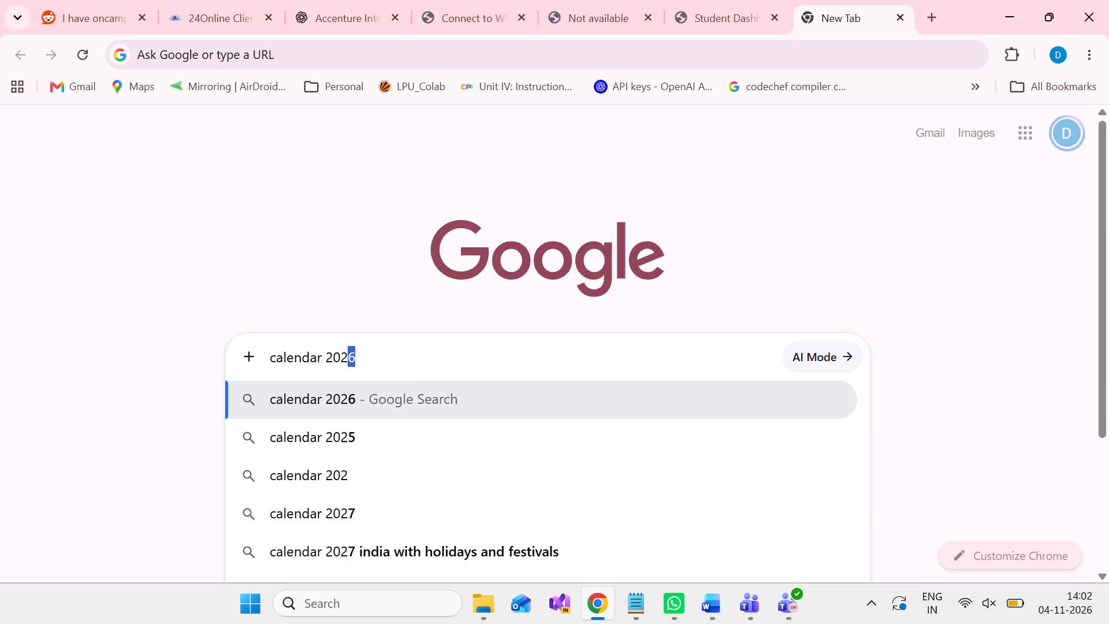
key("6")
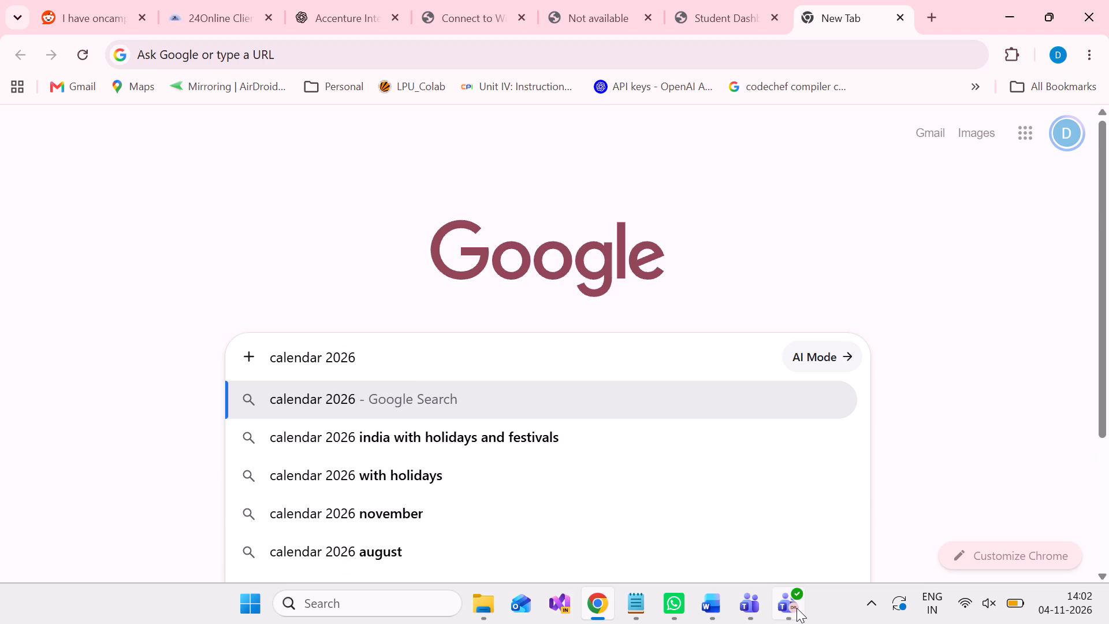
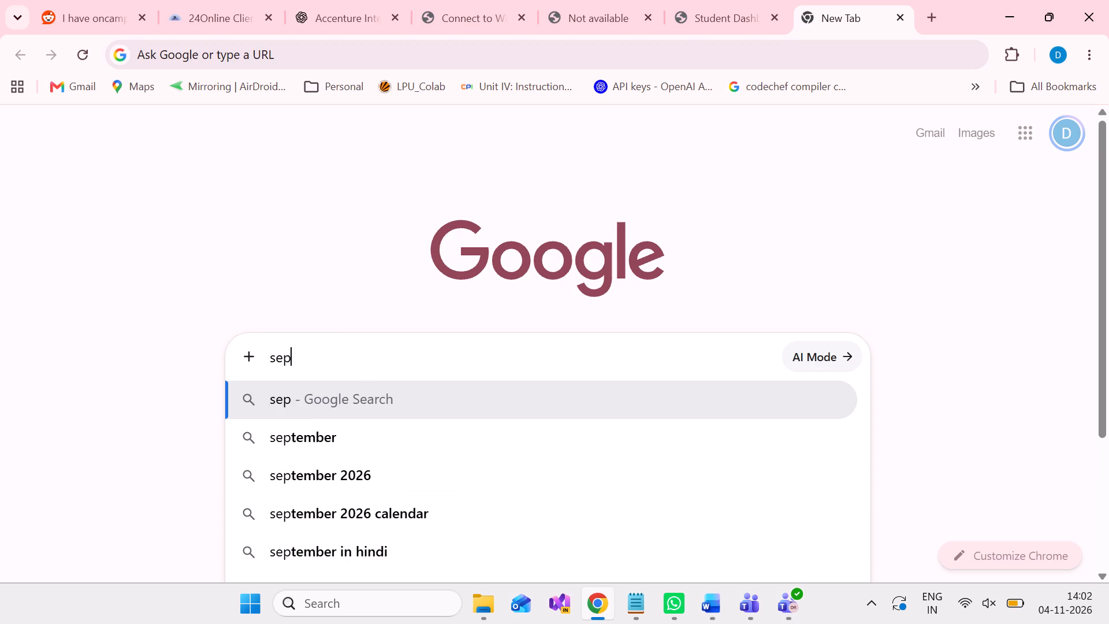
Complete the Google query as "sep 04 day 2026" and run the search.
key("space")
type("04 day")
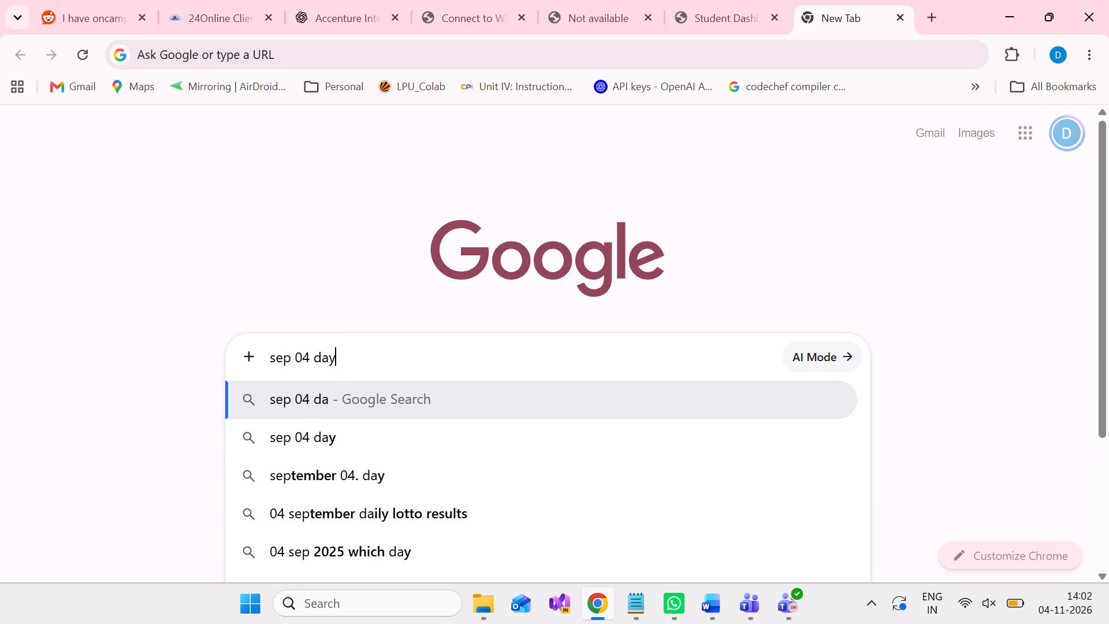
key("space")
type("202")
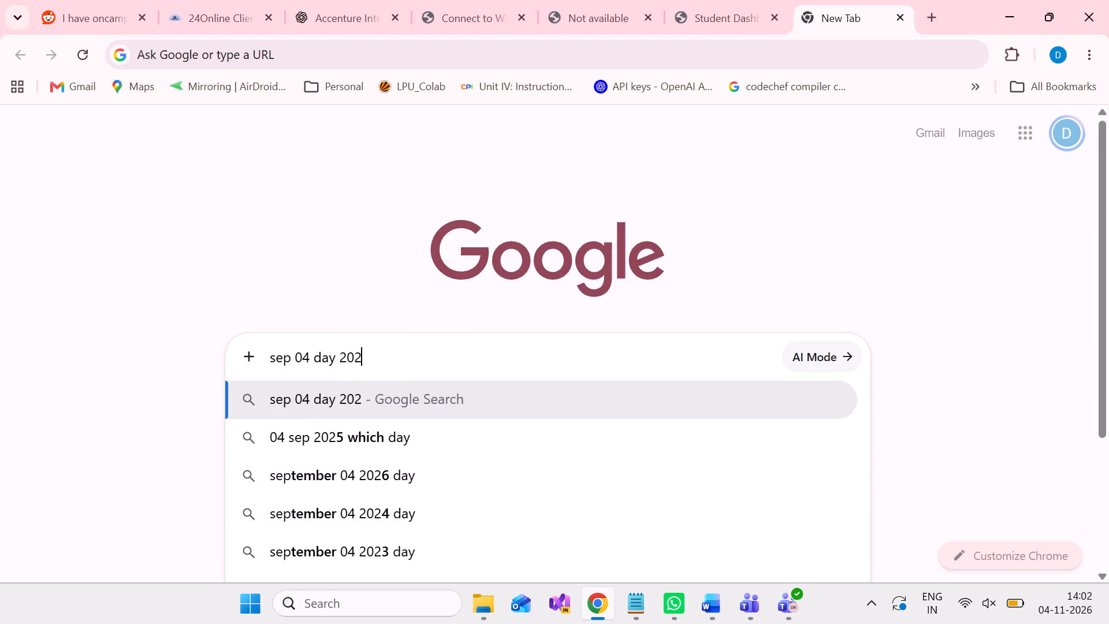
key("6")
key("Return")
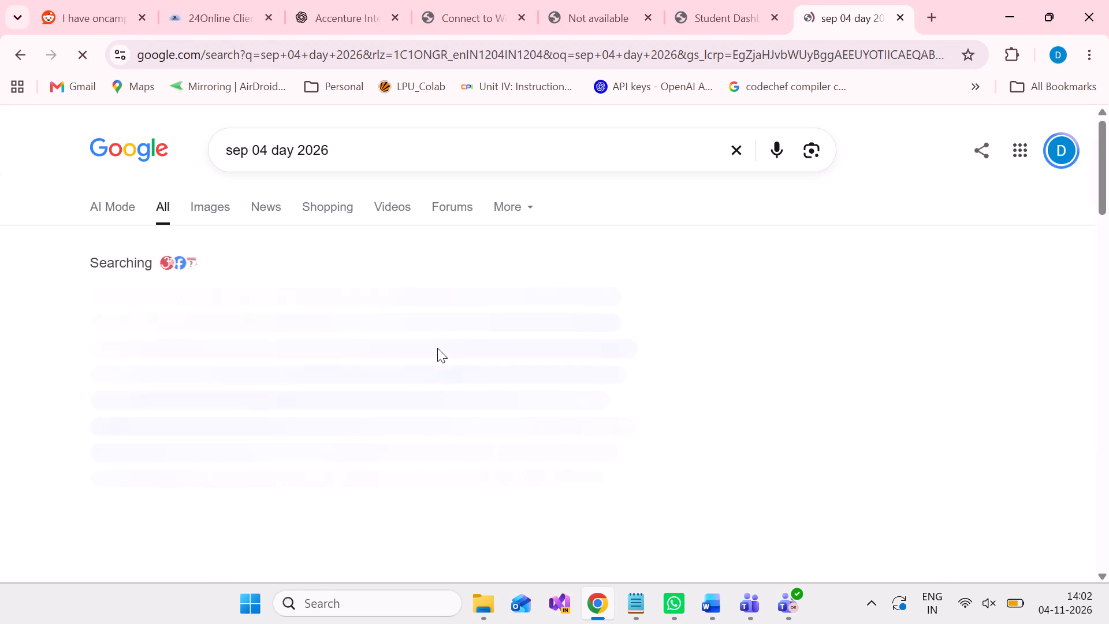
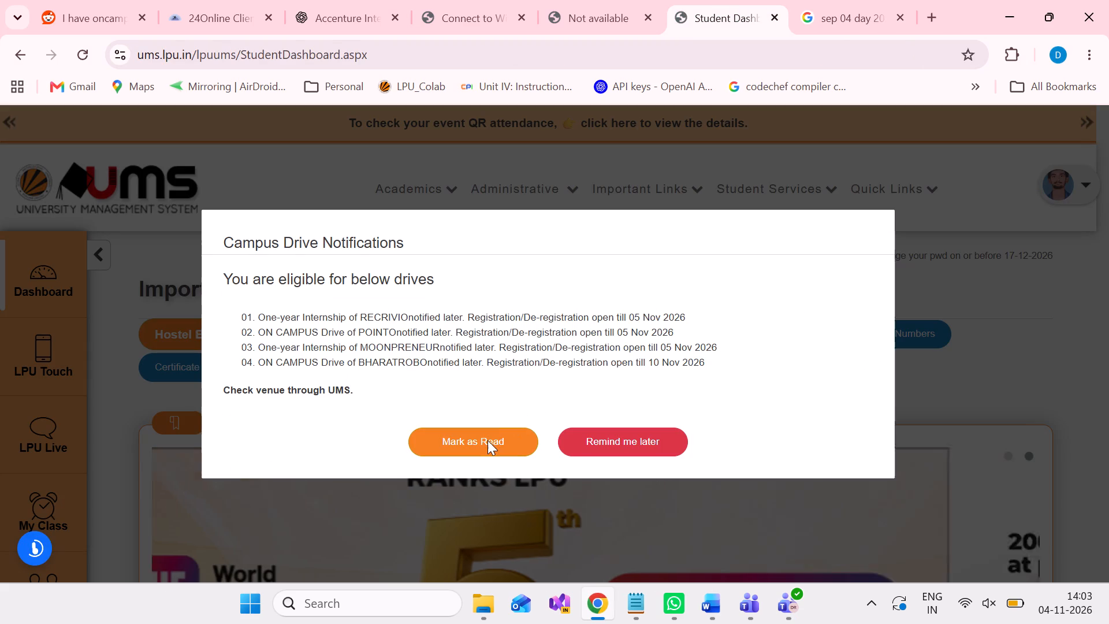
Postpone the Campus Drive Notifications notice instead of marking it as read.
left_click(628, 450)
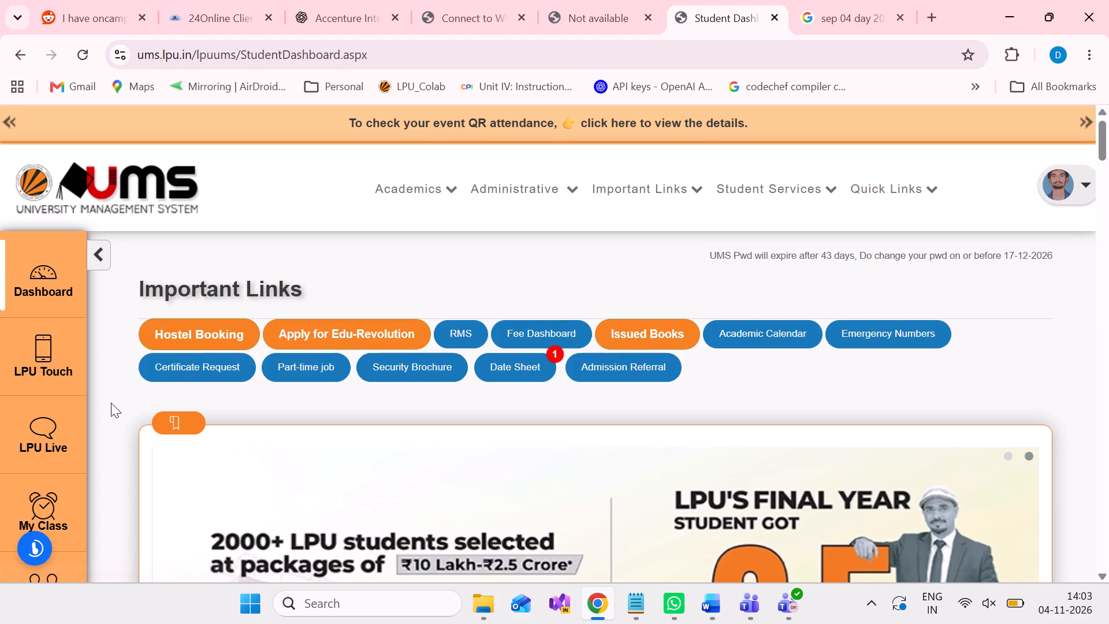
Open the full list of all messages from the messages section of the student dashboard.
scroll(111, 403, "down", 3)
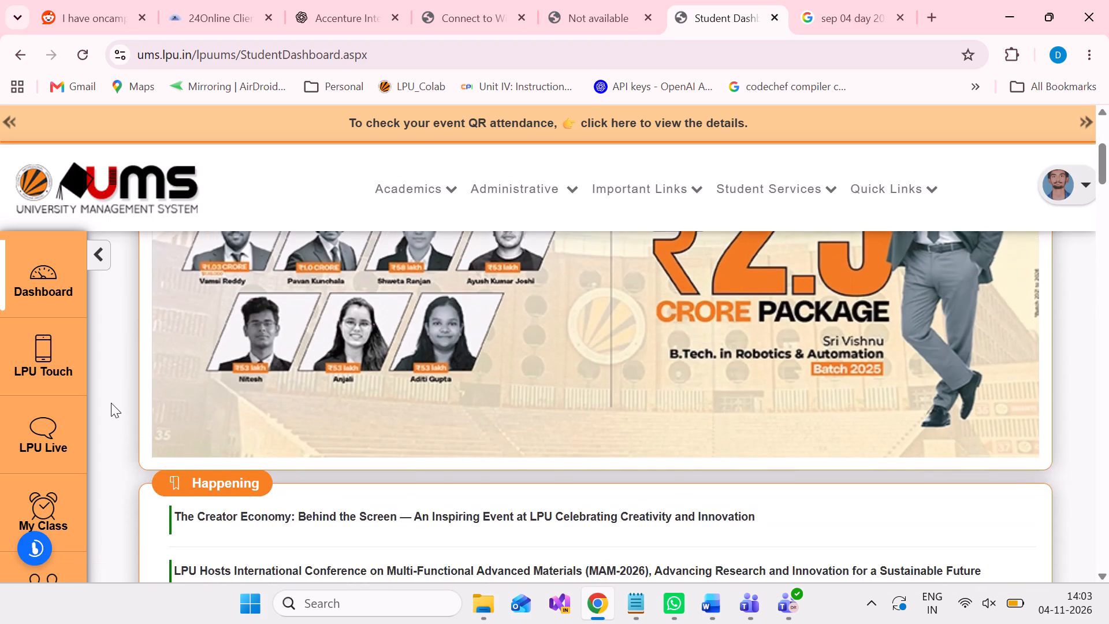
scroll(111, 403, "down", 4)
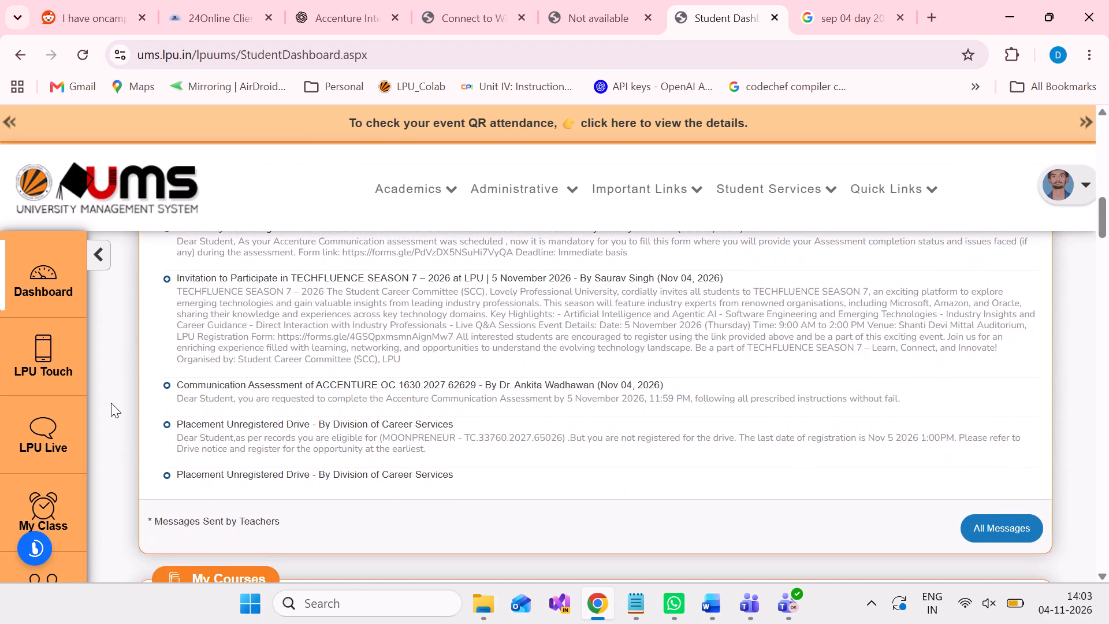
scroll(111, 403, "down", 1)
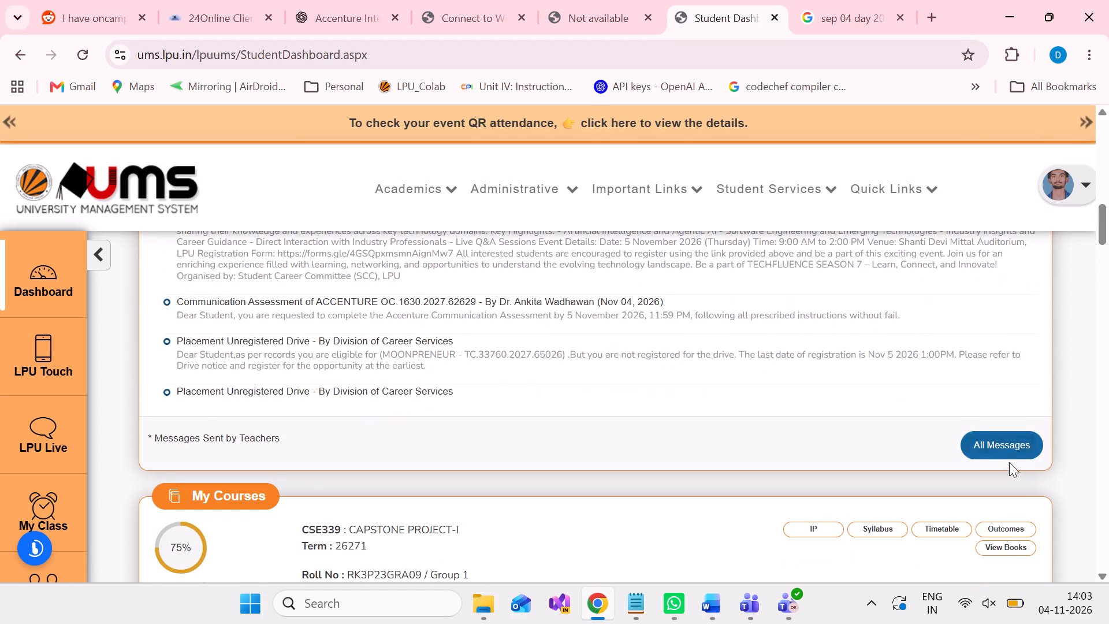
left_click(1001, 451)
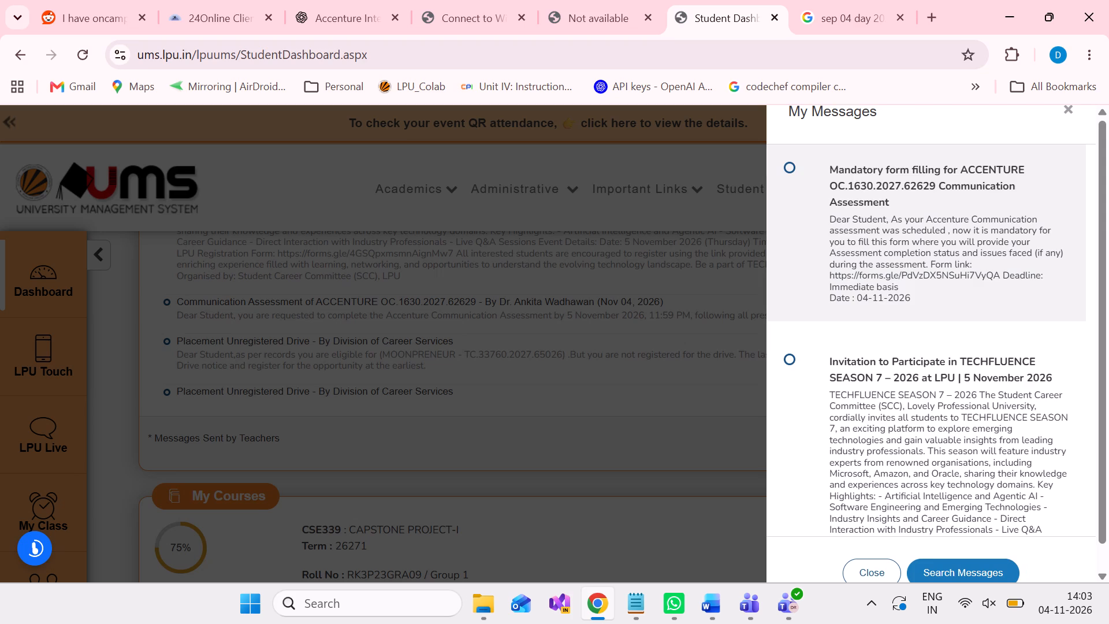
Look through the My Messages list, from the newest entries down to the older placement and internship messages.
scroll(983, 281, "down", 4)
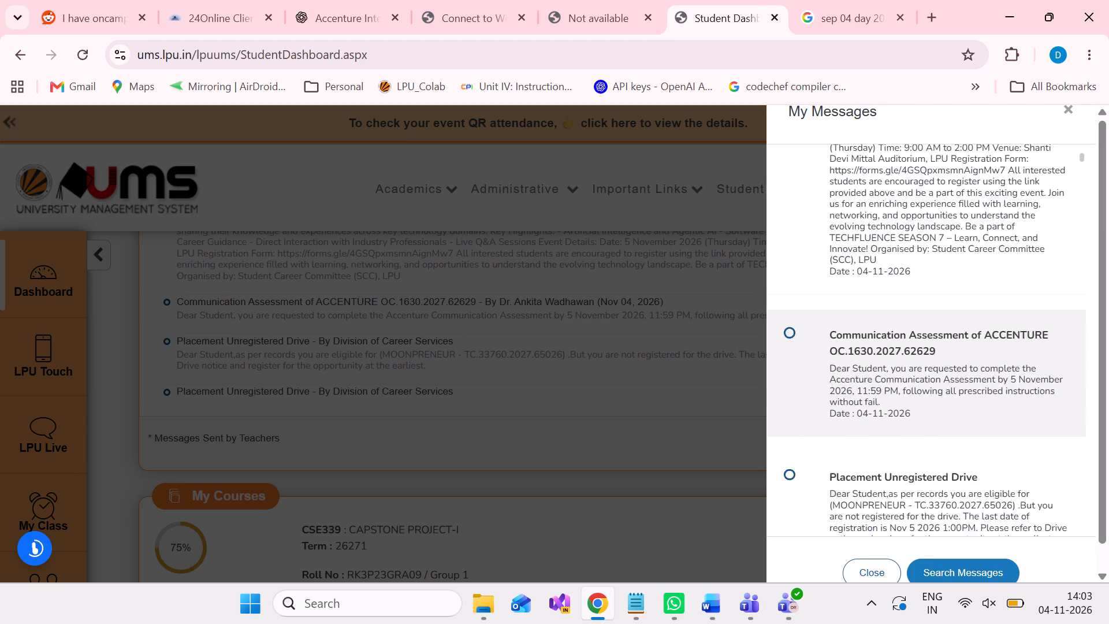
scroll(983, 281, "down", 11)
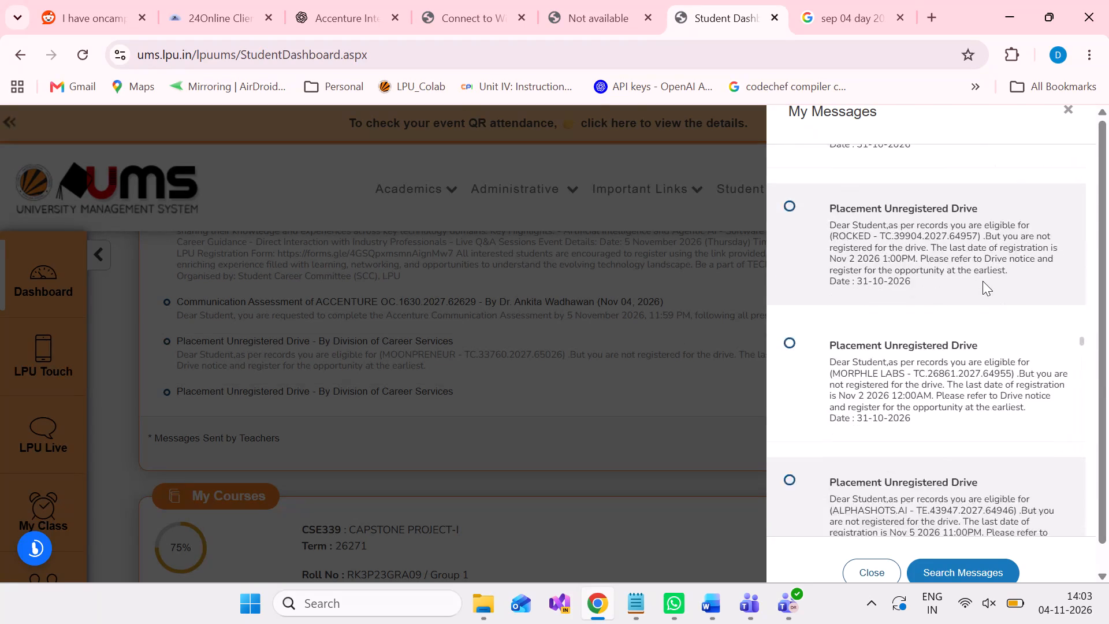
scroll(983, 281, "down", 1)
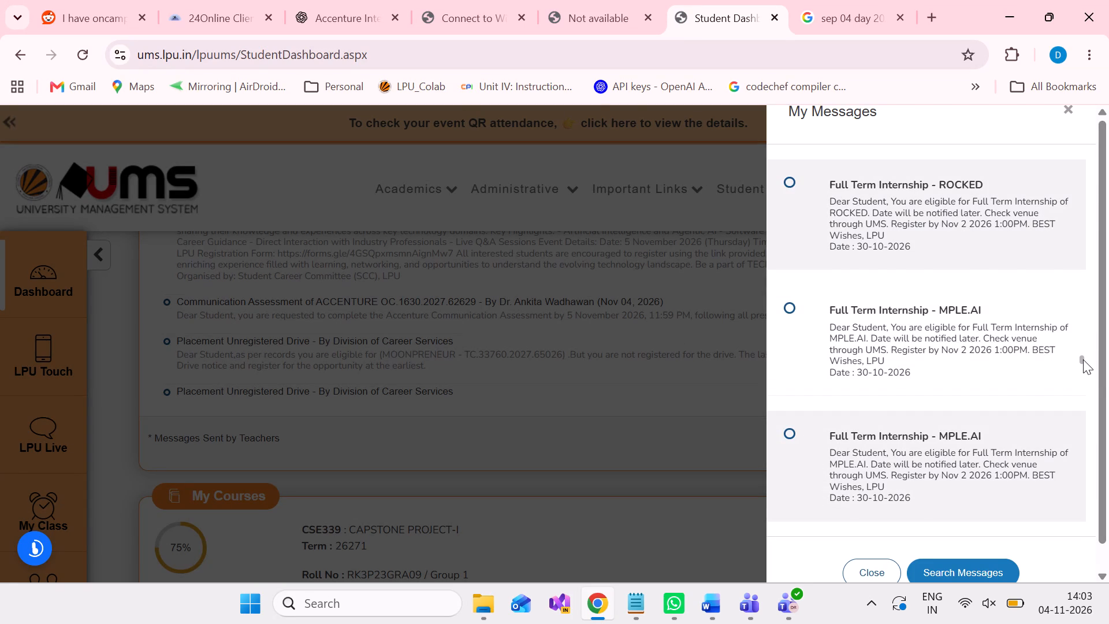
left_click_drag(1083, 359, 1103, 600)
Open the message search page and make the description-wise search field ready for a search term.
left_click(950, 559)
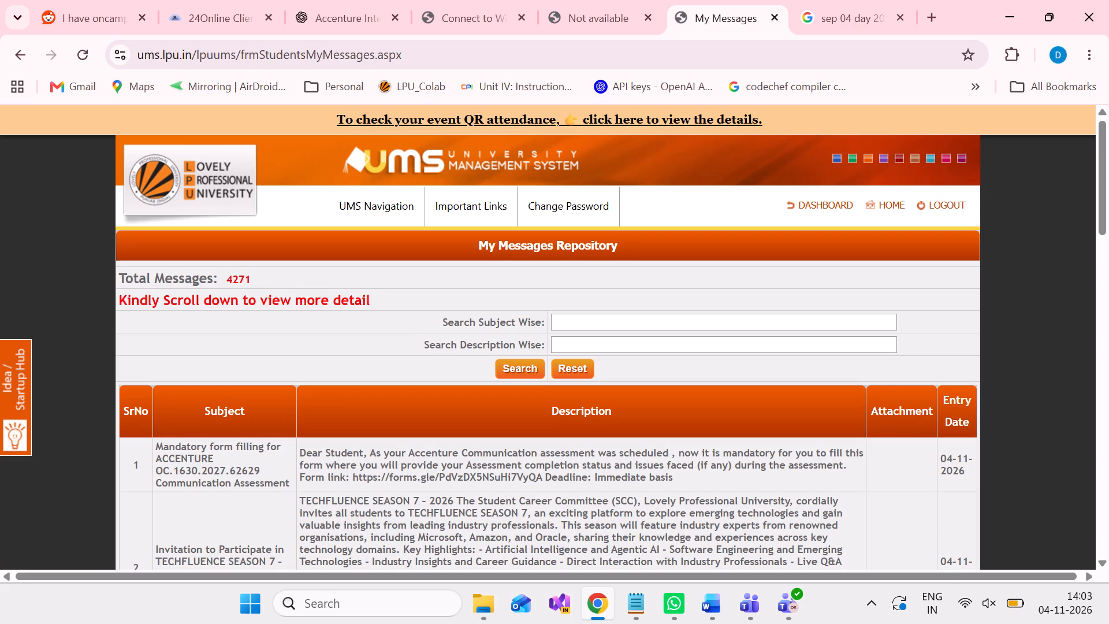
left_click(620, 328)
left_click(626, 343)
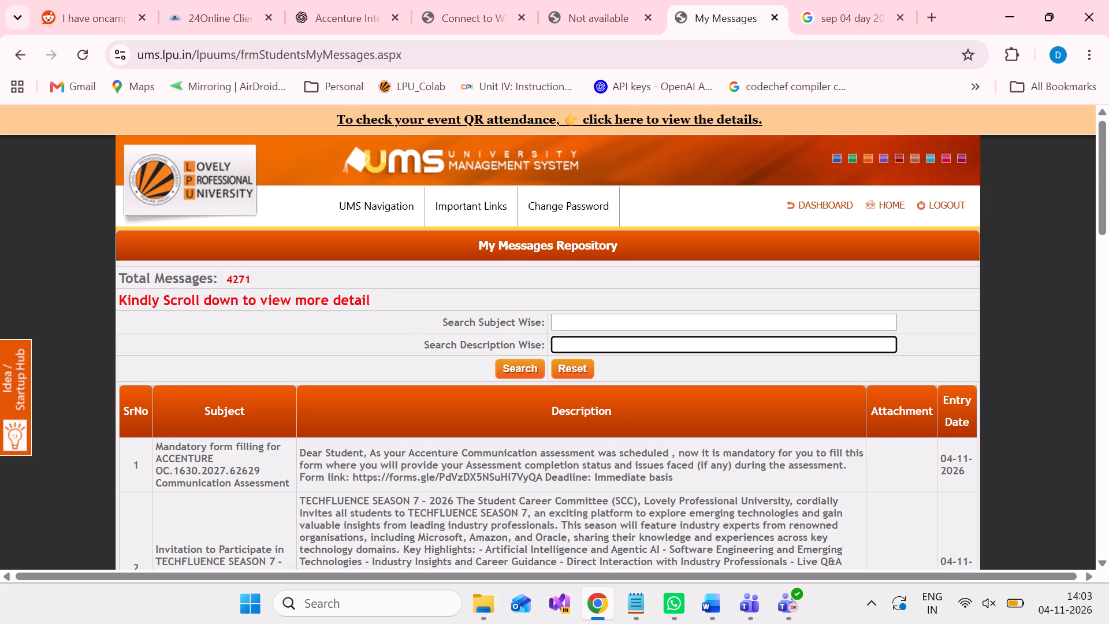
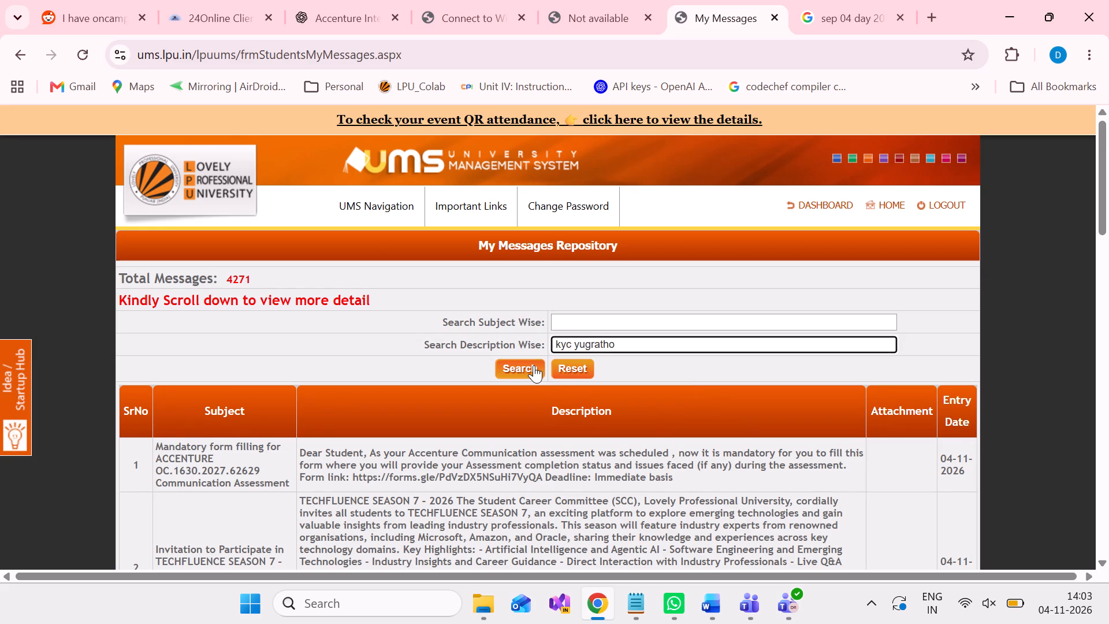
Run the description-wise message search for "kyc yugratho" and dismiss the resulting alert.
left_click(534, 365)
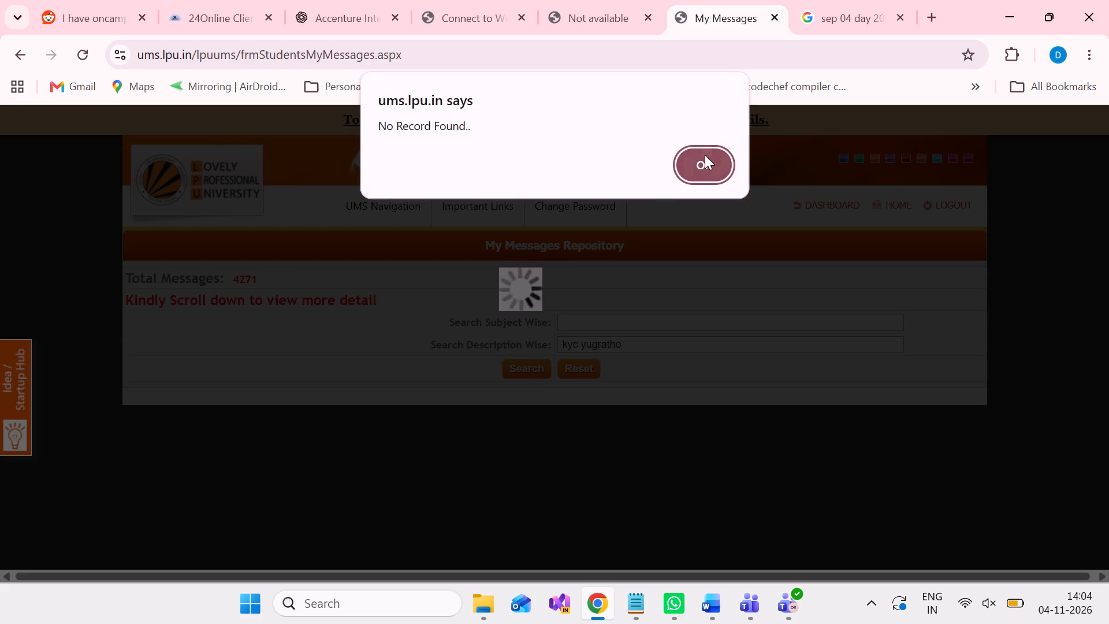
left_click(705, 155)
Search the message repository by subject for "kyc yugratho".
left_click(604, 326)
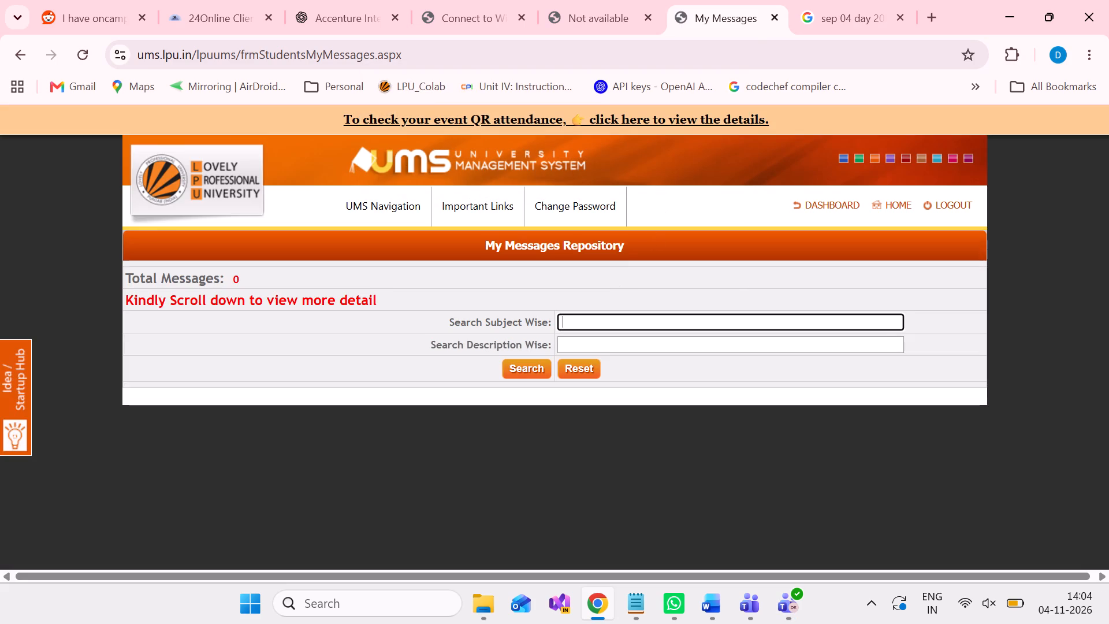
type("kyc")
key("space")
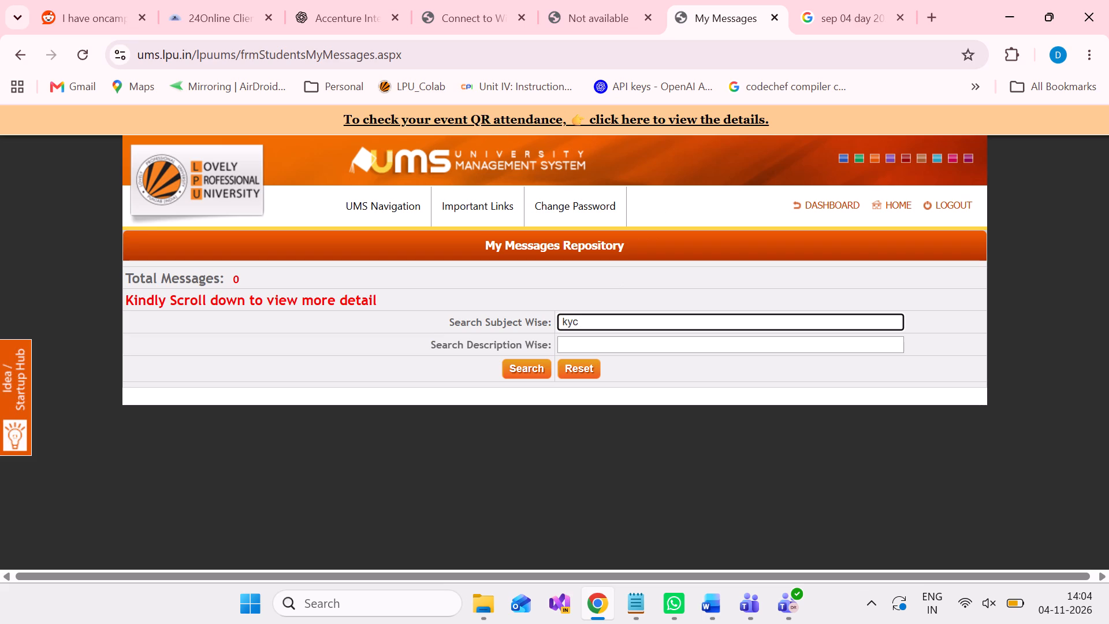
type("yugratho")
left_click(533, 357)
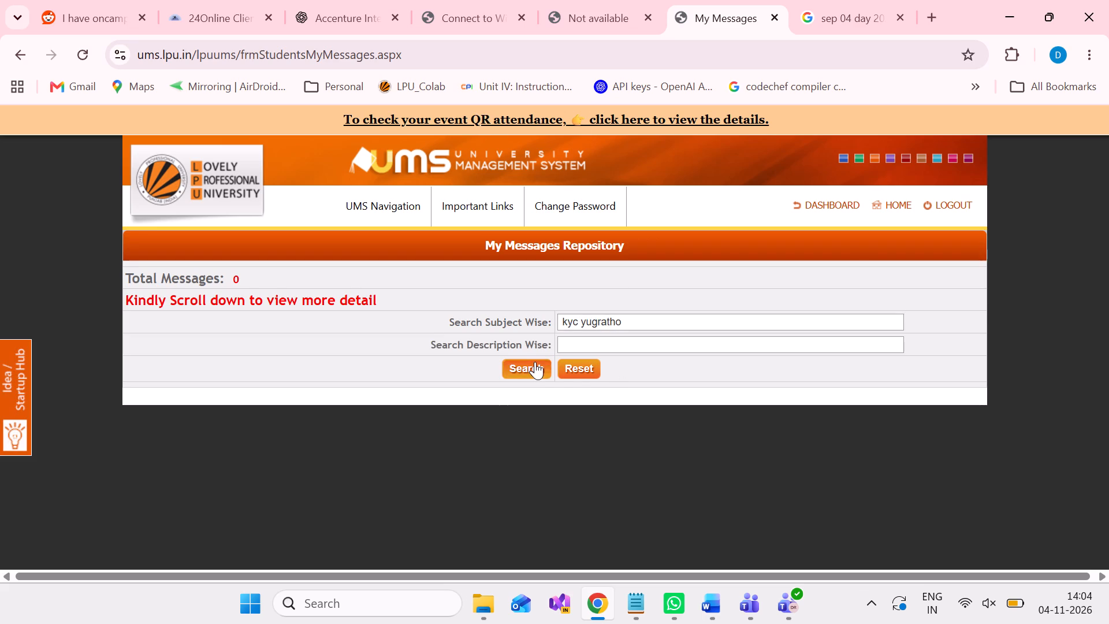
left_click(535, 362)
left_click(712, 168)
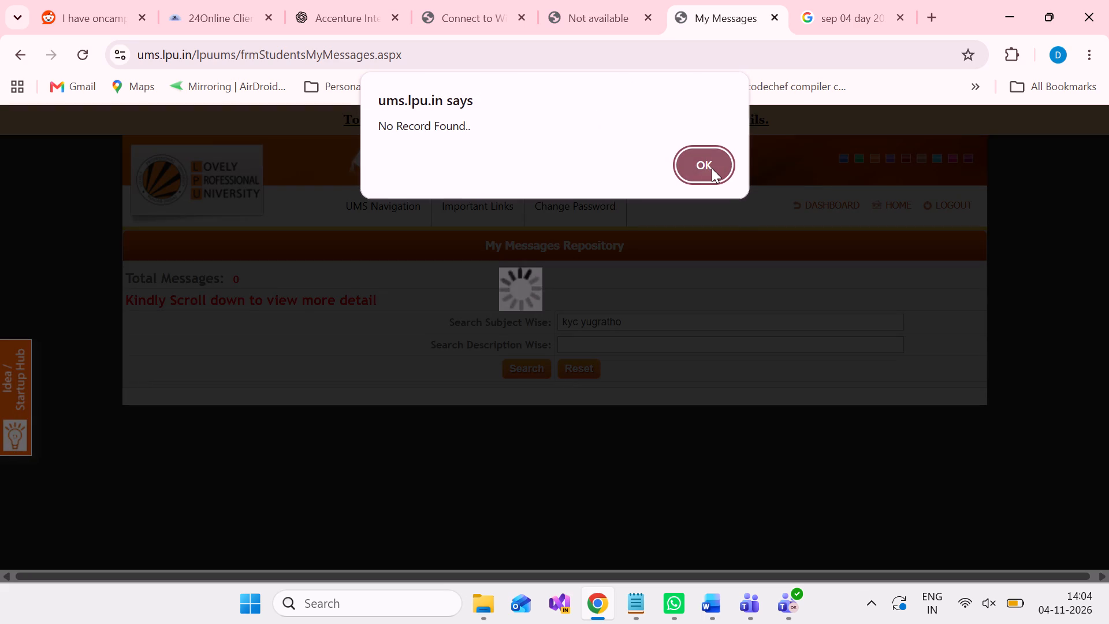
Search the message repository by subject for the broader term "kyc".
left_click(632, 340)
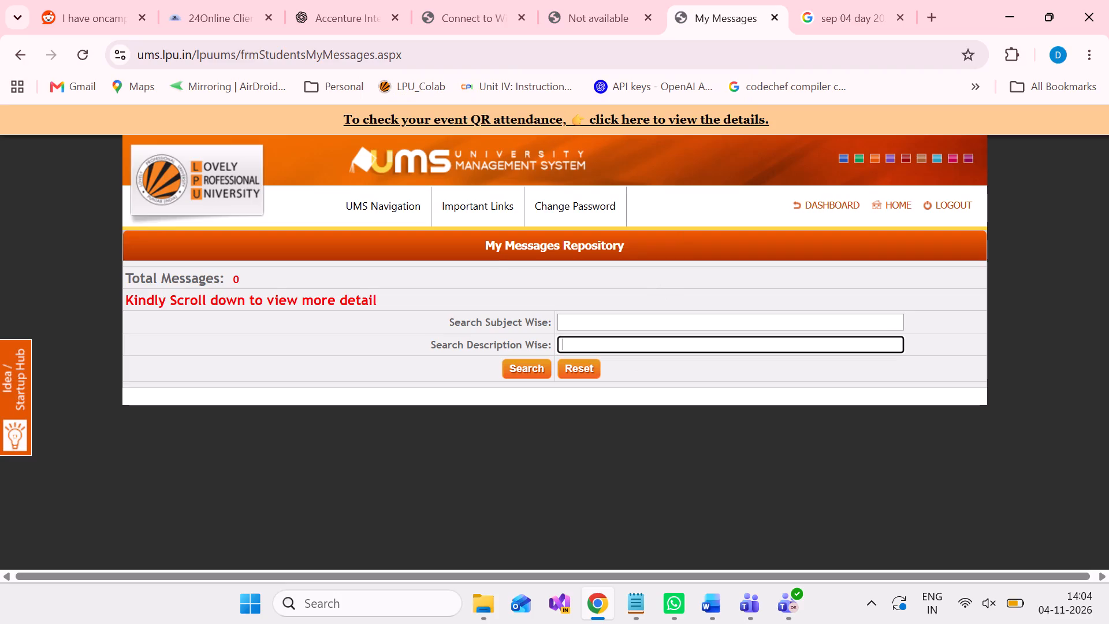
left_click(605, 324)
type("kyc")
left_click(544, 363)
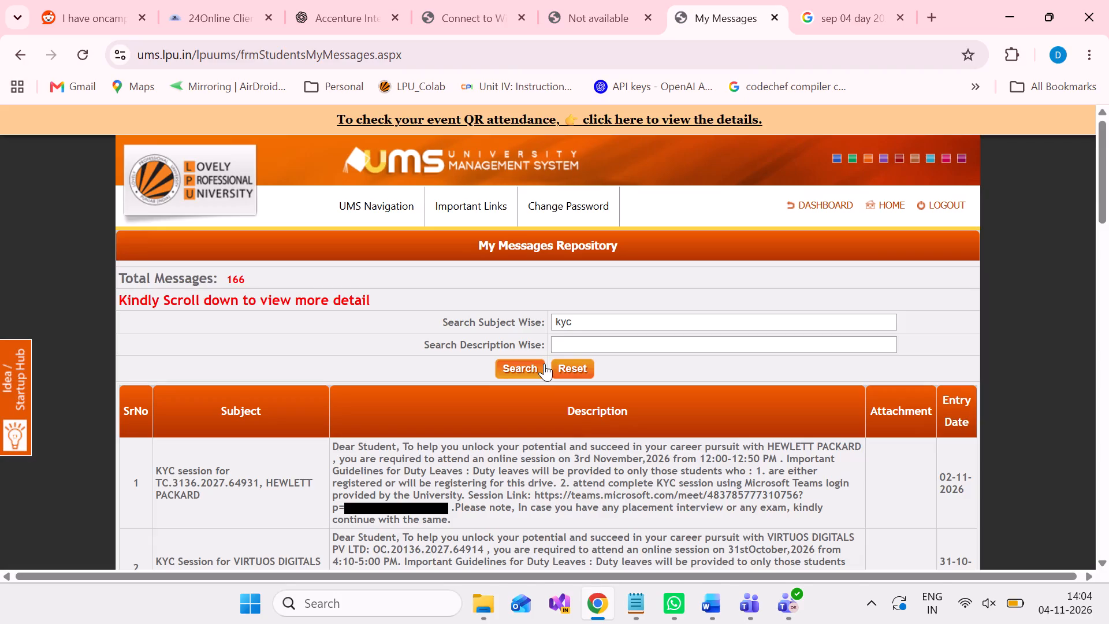
Look through the KYC session messages from the newest to the oldest listed entry, checking companies, session dates and entry dates.
scroll(544, 363, "down", 3)
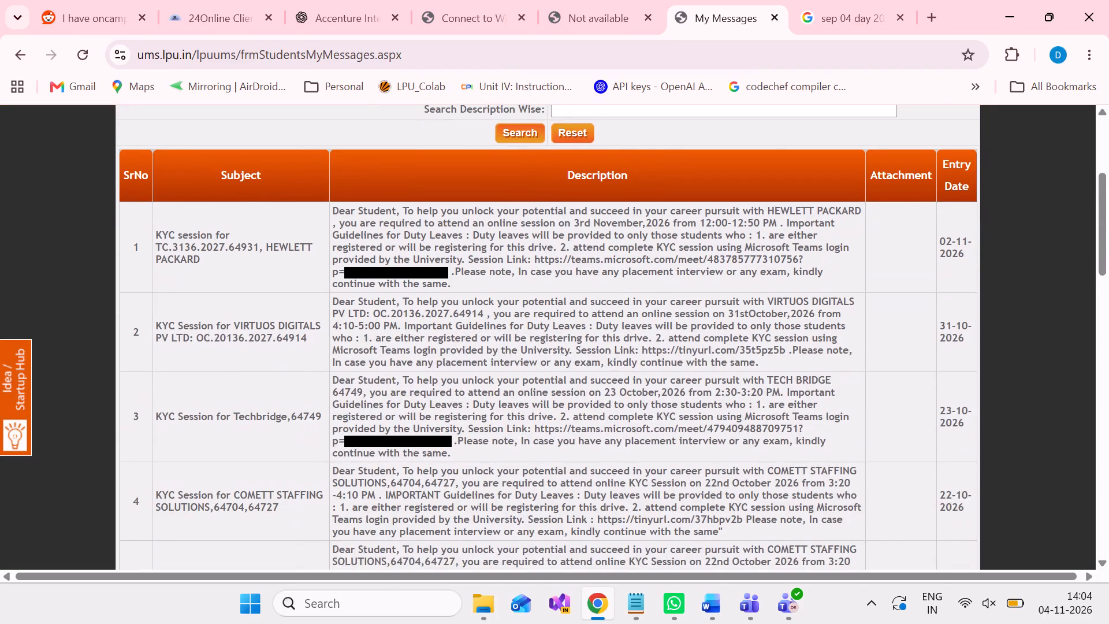
scroll(544, 363, "down", 10)
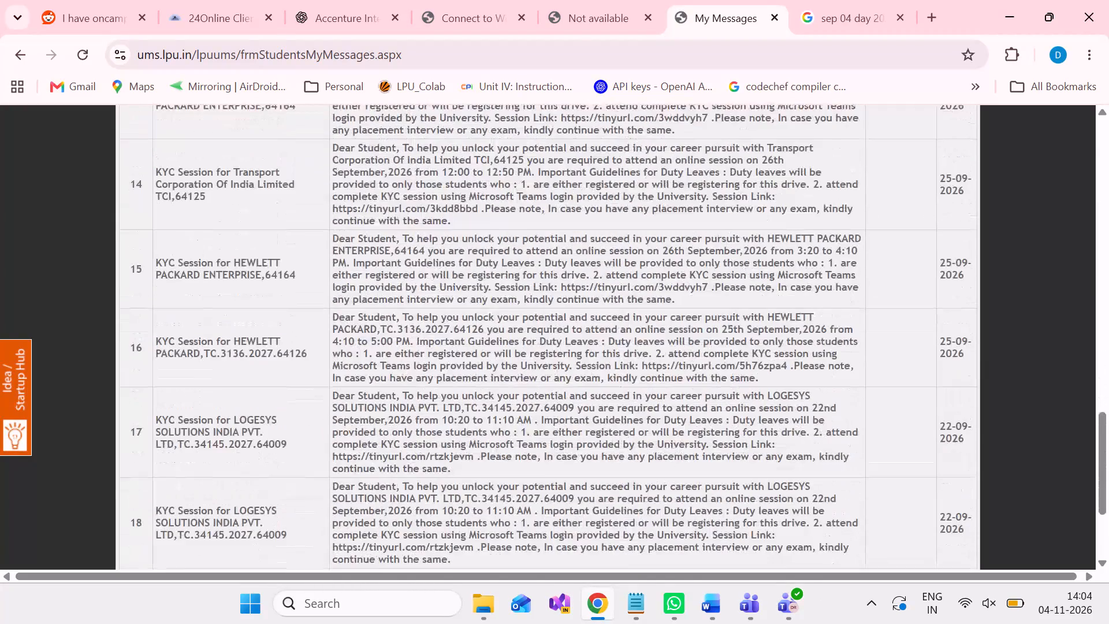
scroll(544, 363, "down", 2)
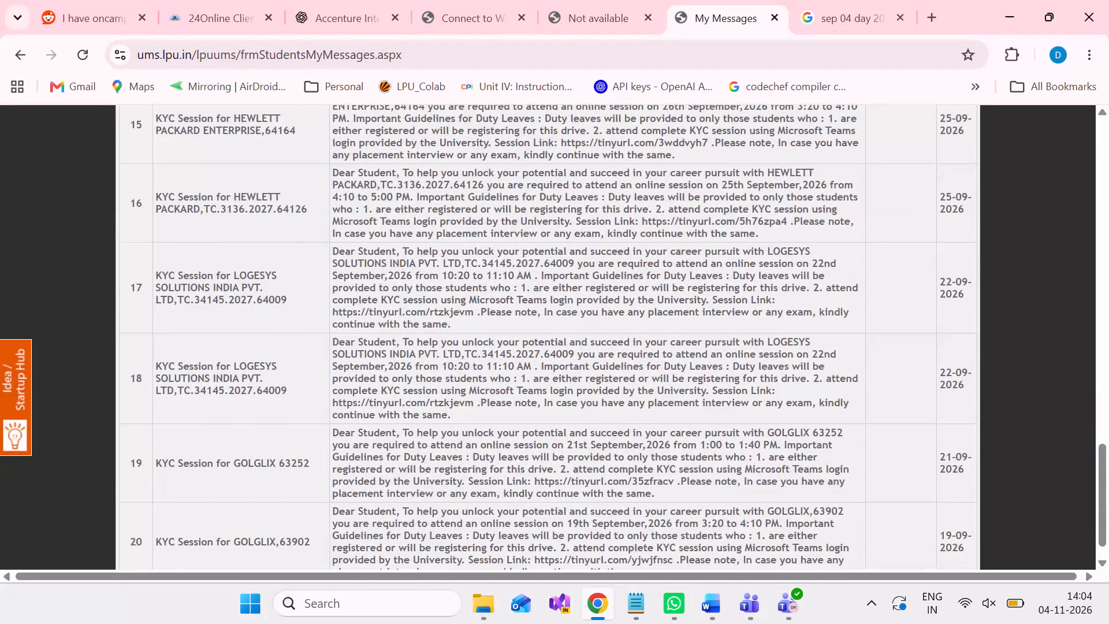
scroll(544, 363, "down", 5)
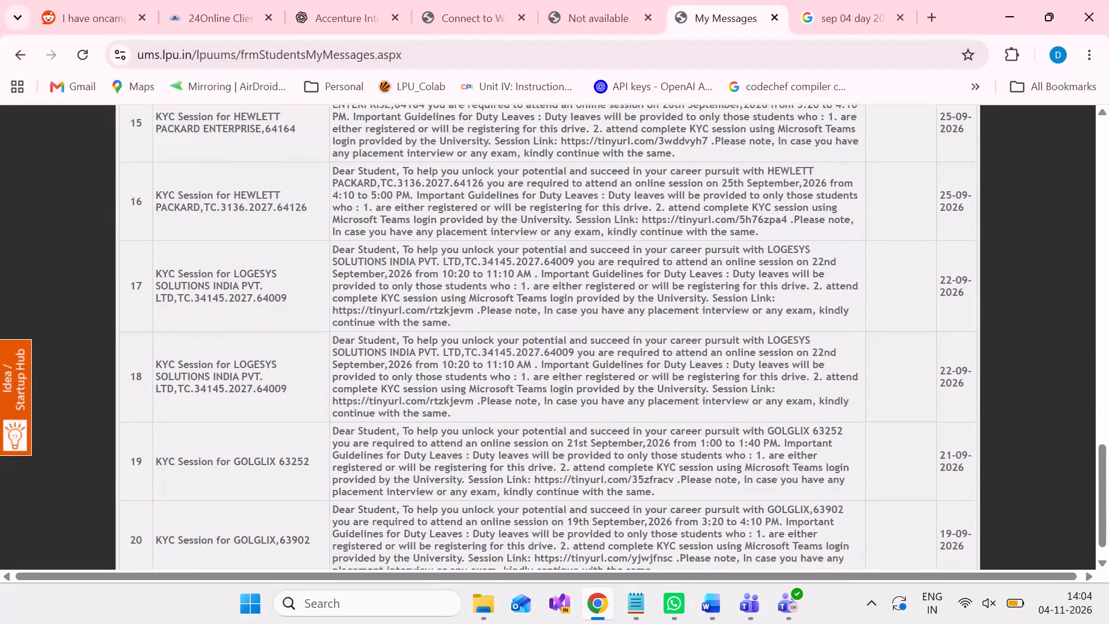
scroll(544, 363, "down", 2)
scroll(544, 363, "up", 7)
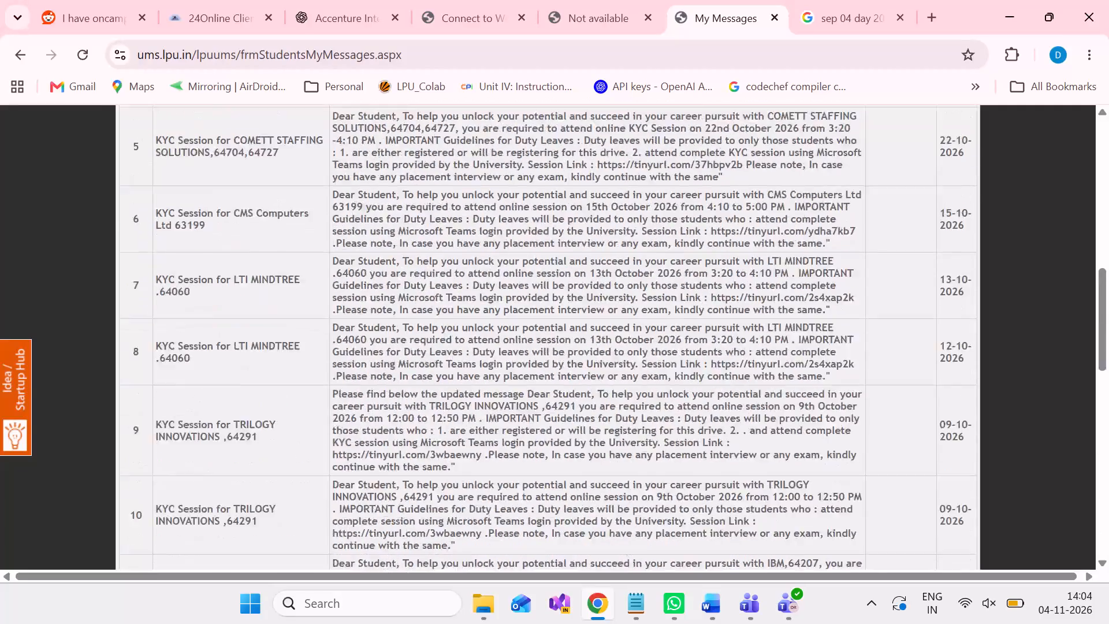
scroll(544, 363, "down", 8)
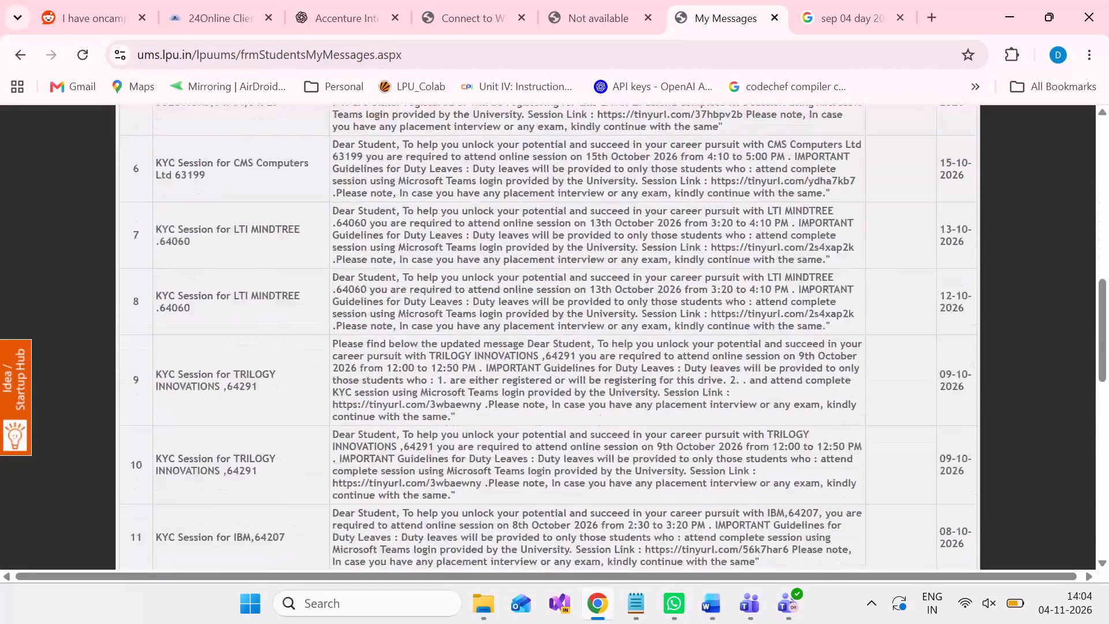
scroll(544, 363, "down", 4)
scroll(605, 452, "up", 3)
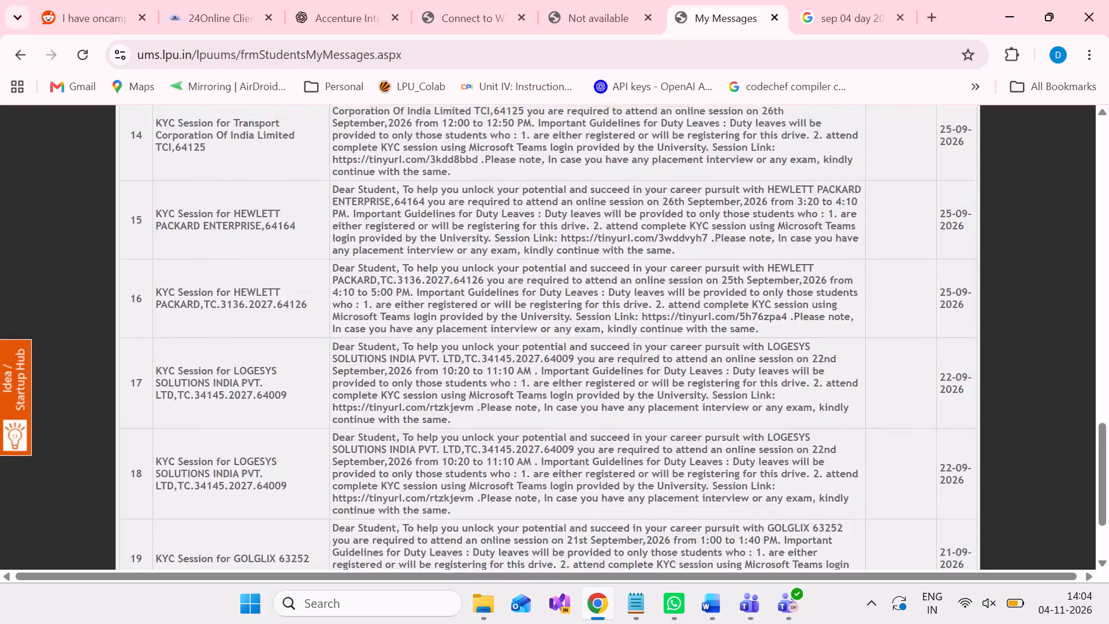
scroll(605, 452, "up", 7)
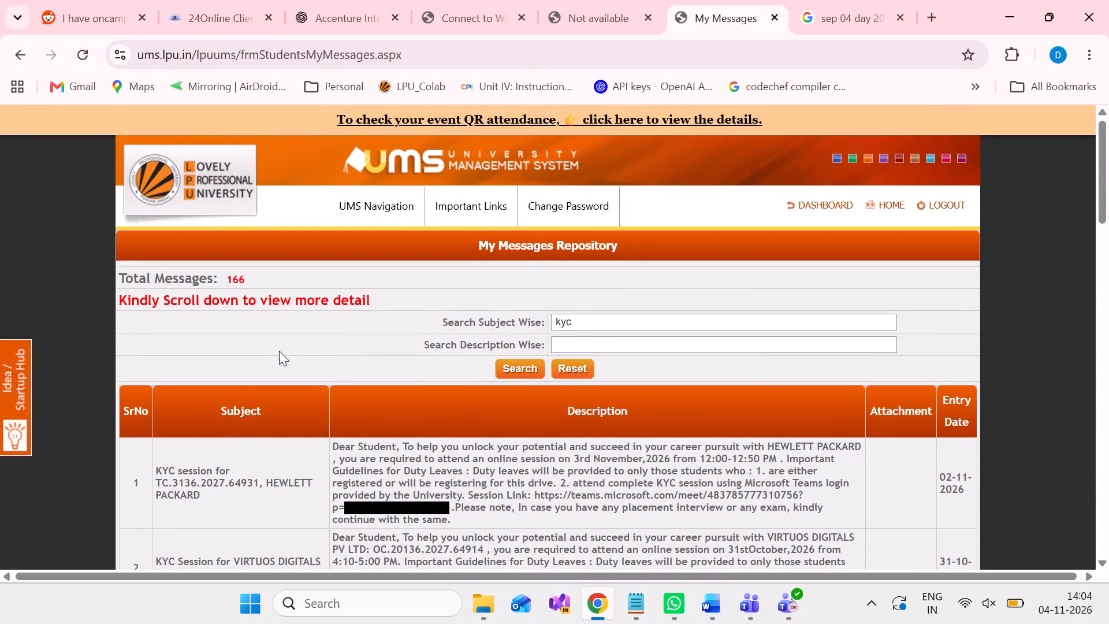
scroll(279, 351, "down", 10)
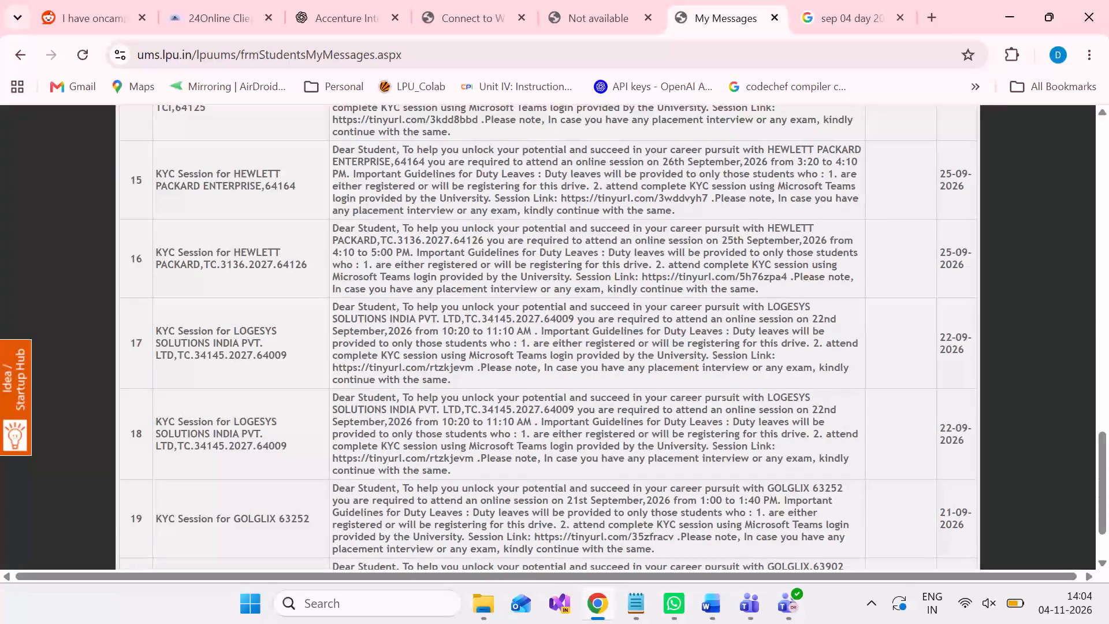
left_click_drag(383, 578, 404, 578)
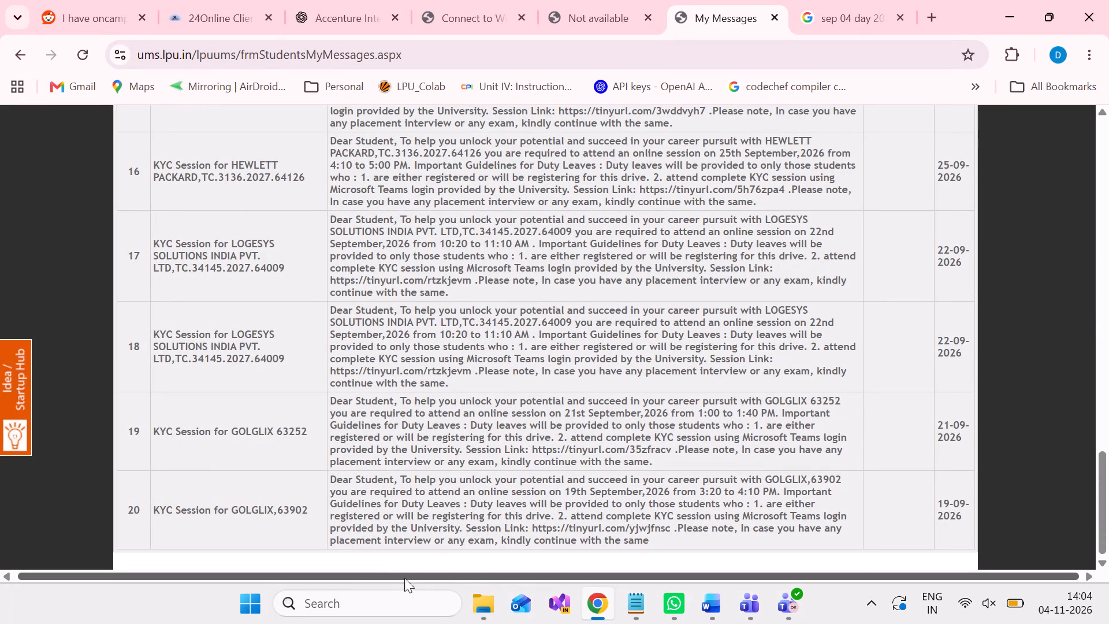
left_click_drag(404, 578, 356, 584)
scroll(446, 476, "up", 6)
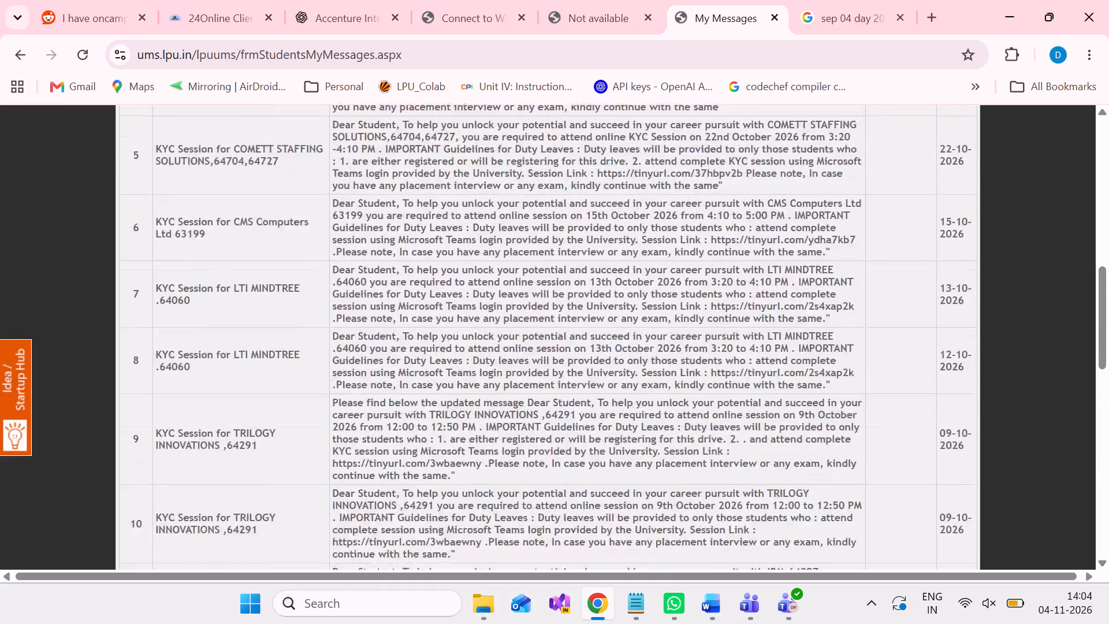
scroll(446, 476, "up", 3)
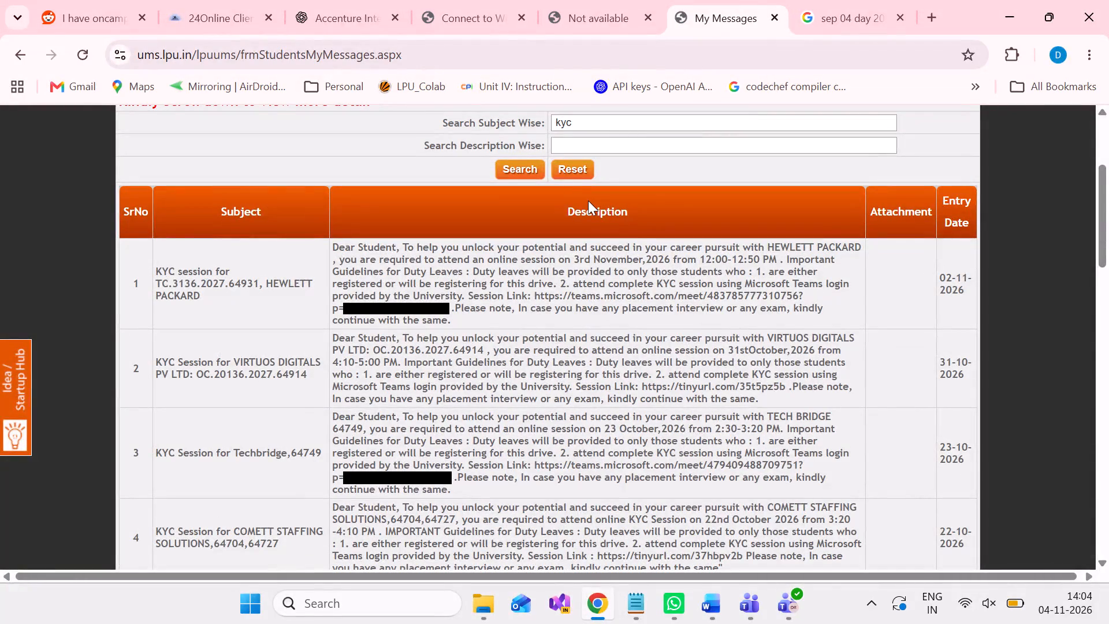
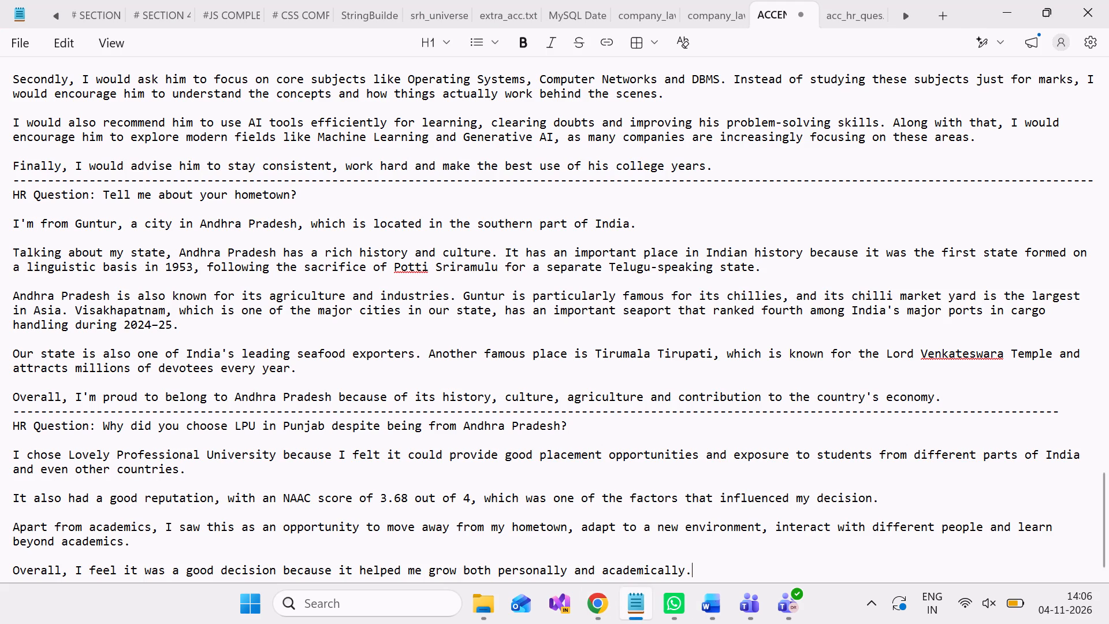
Switch to Word and paste the copied screenshot of the Teams KYC session chats into the blank document.
left_click(709, 623)
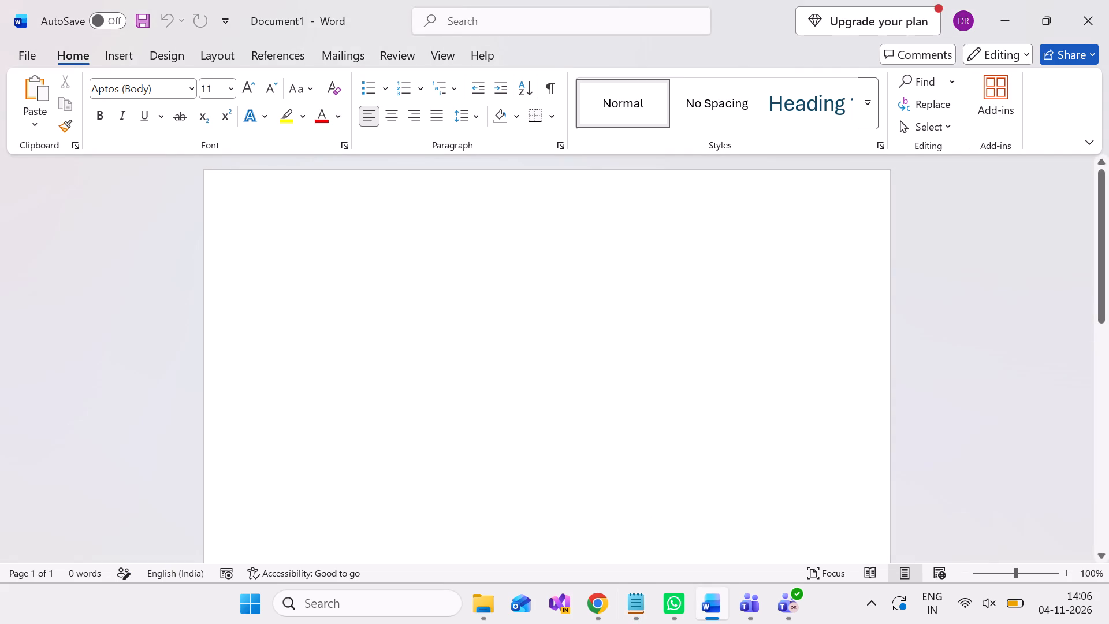
key("ctrl+v")
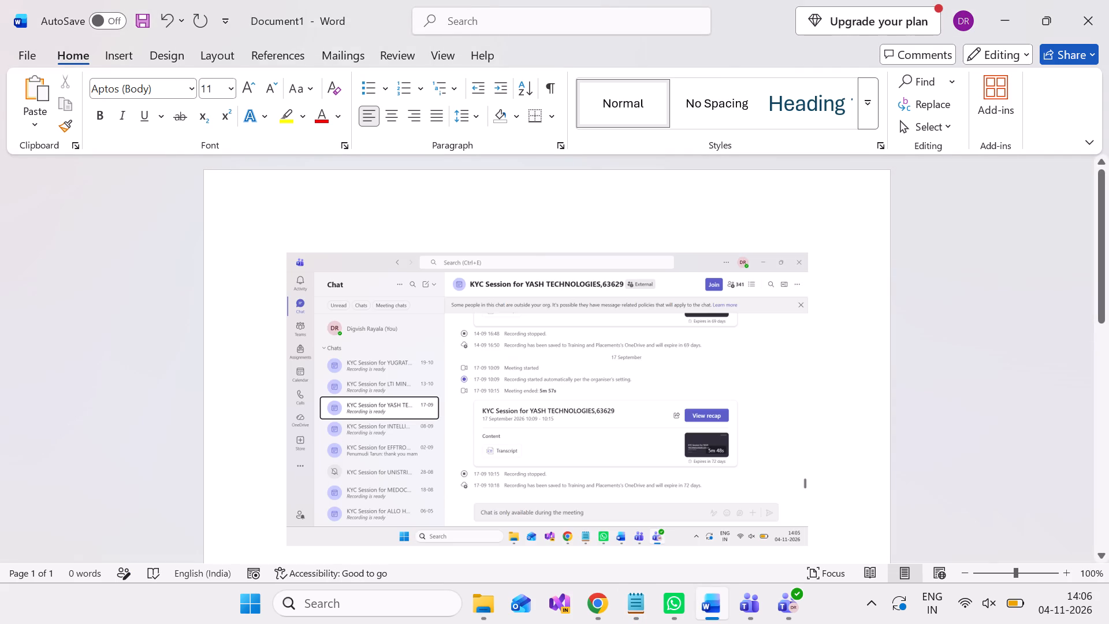
Add the heading line "KYC SESSIONS" above the pasted screenshot, followed by an empty line.
left_click(513, 357)
left_click(354, 211)
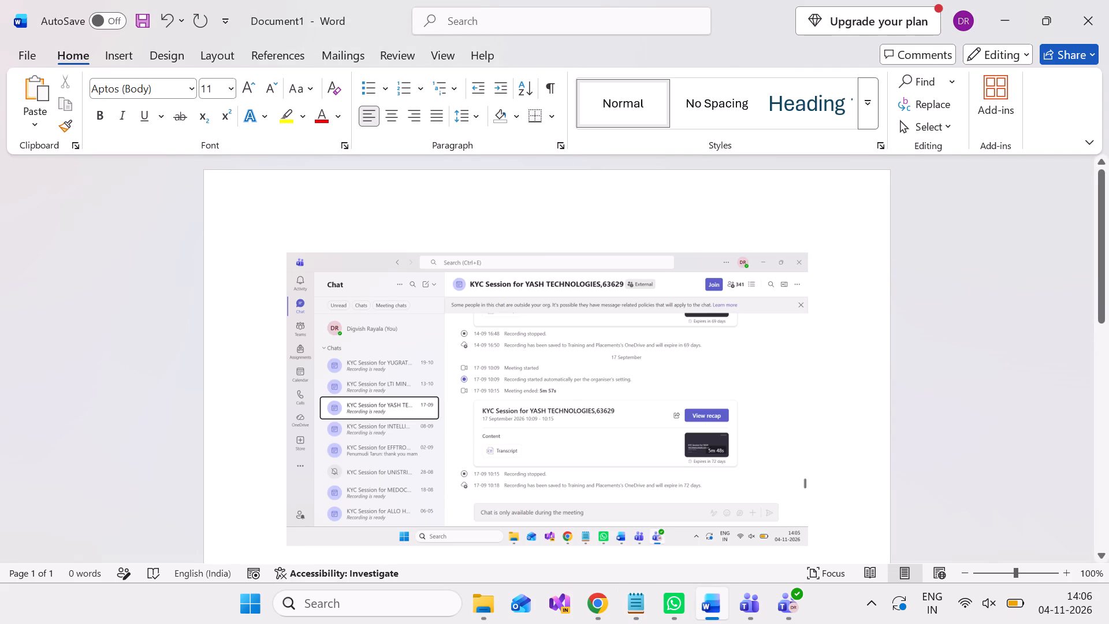
left_click(297, 225)
left_click(280, 258)
left_click(404, 217)
key("Up")
key("Return")
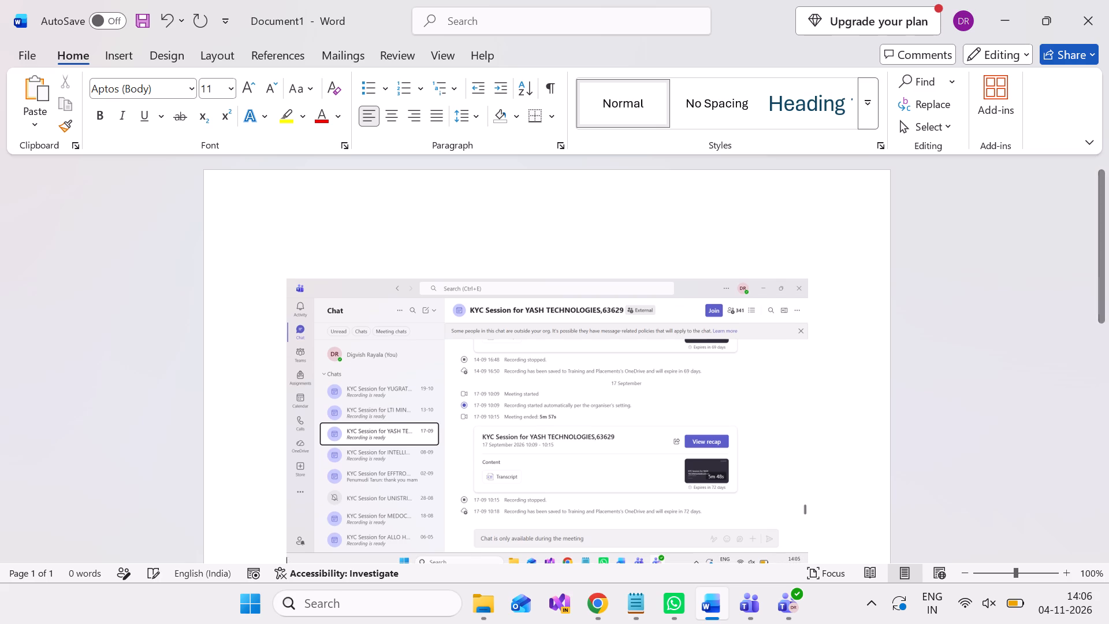
key("Up")
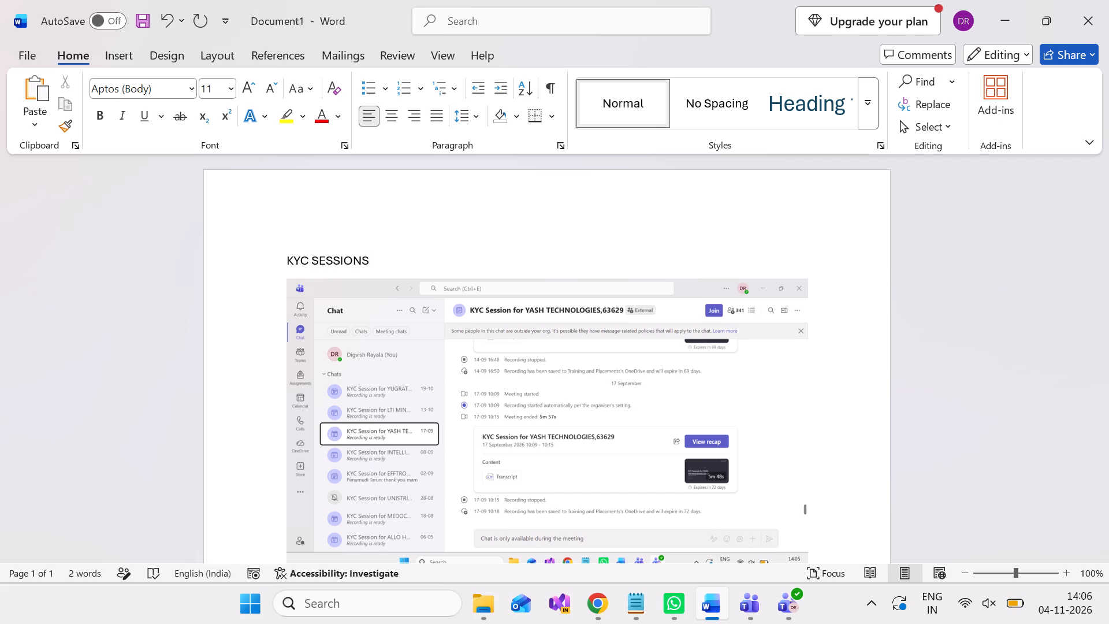
key("Return")
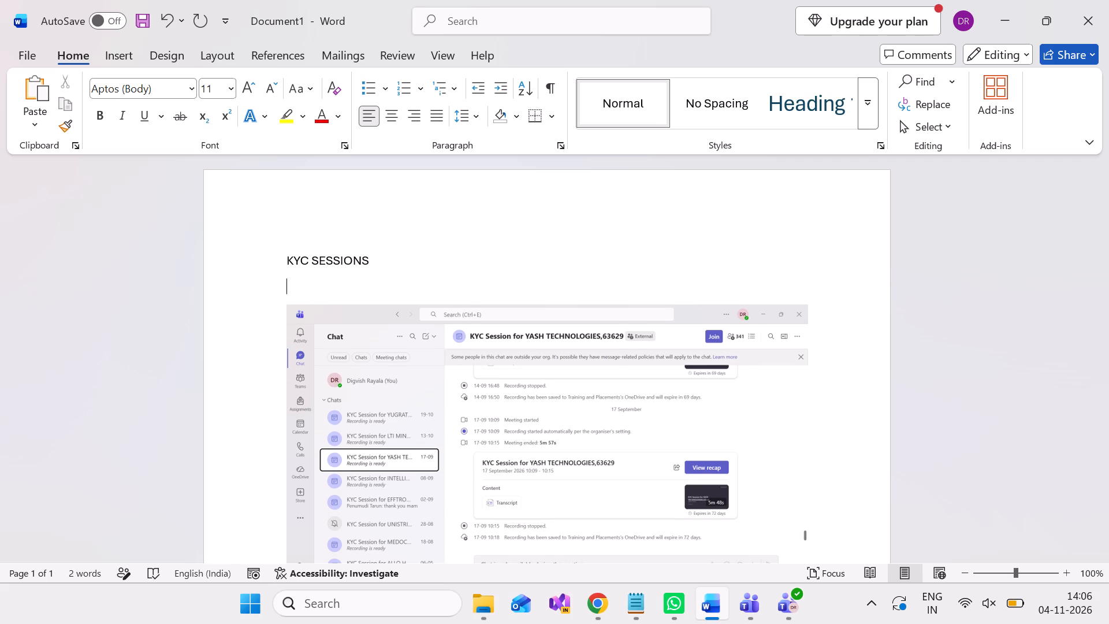
Switch to Chrome, replace the message repository's subject search term with "yugra", and return to the Word document.
key("alt+Tab")
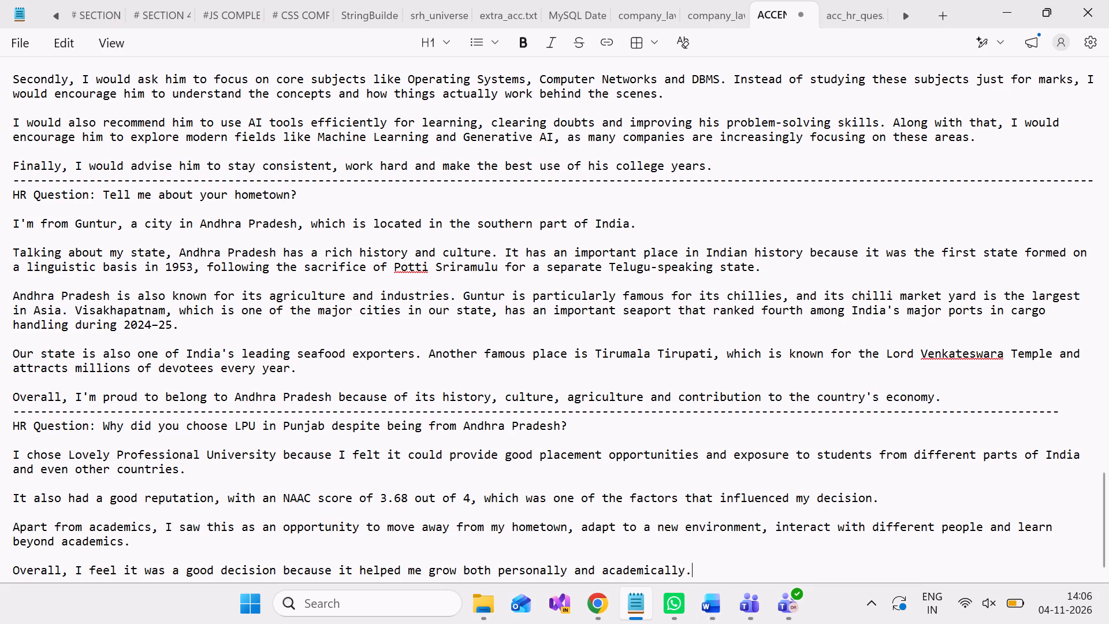
key("alt+Tab")
left_click(599, 615)
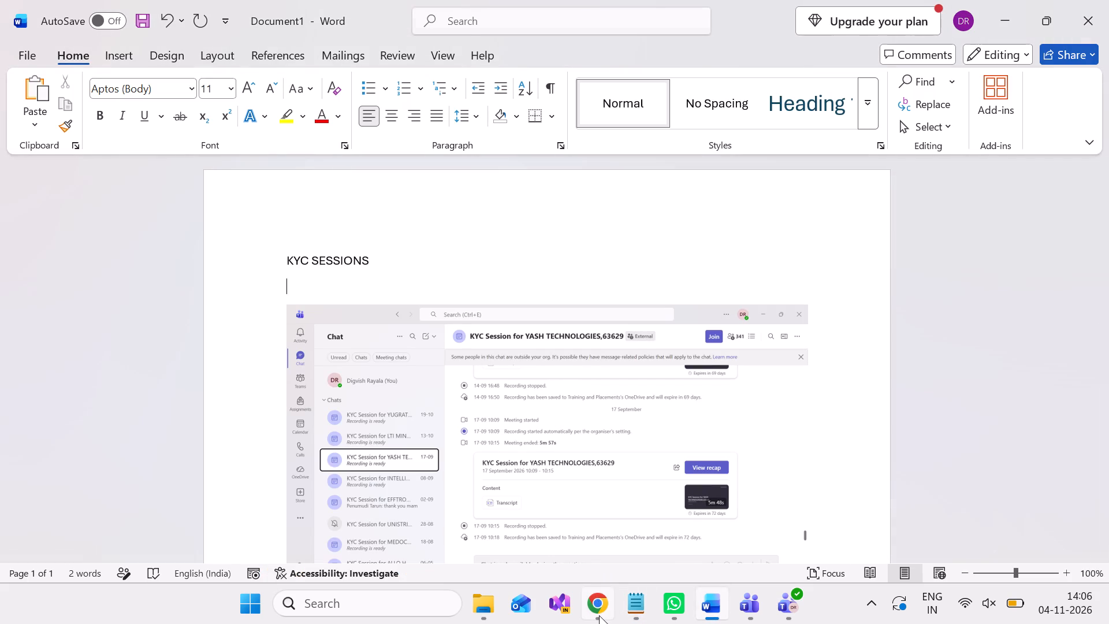
triple_click(593, 322)
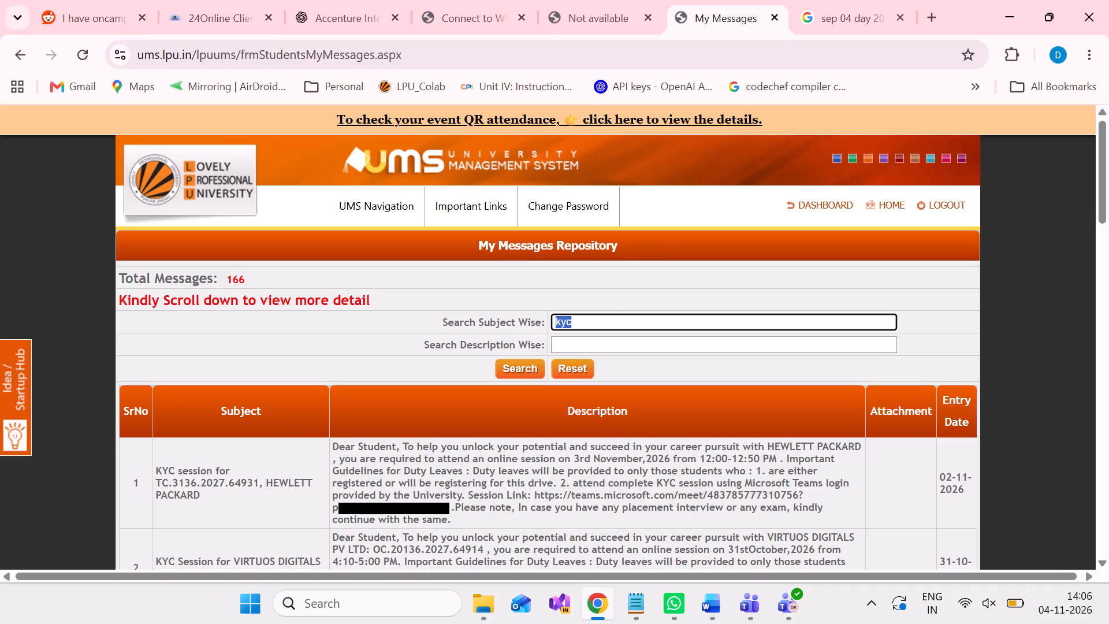
key("BackSpace")
type("yugra")
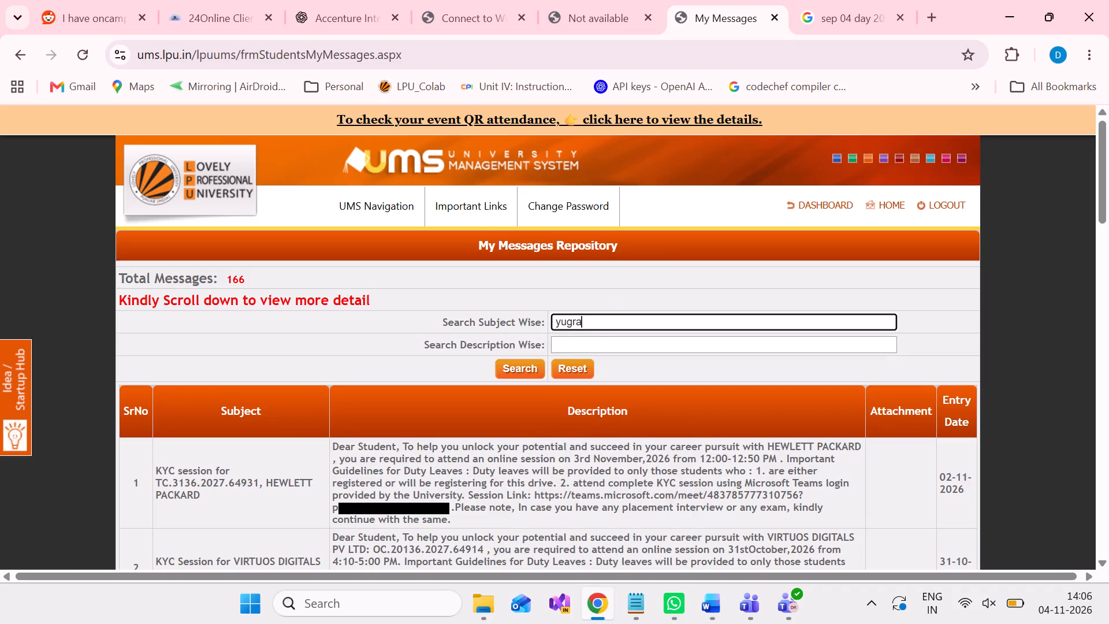
key("alt+Tab")
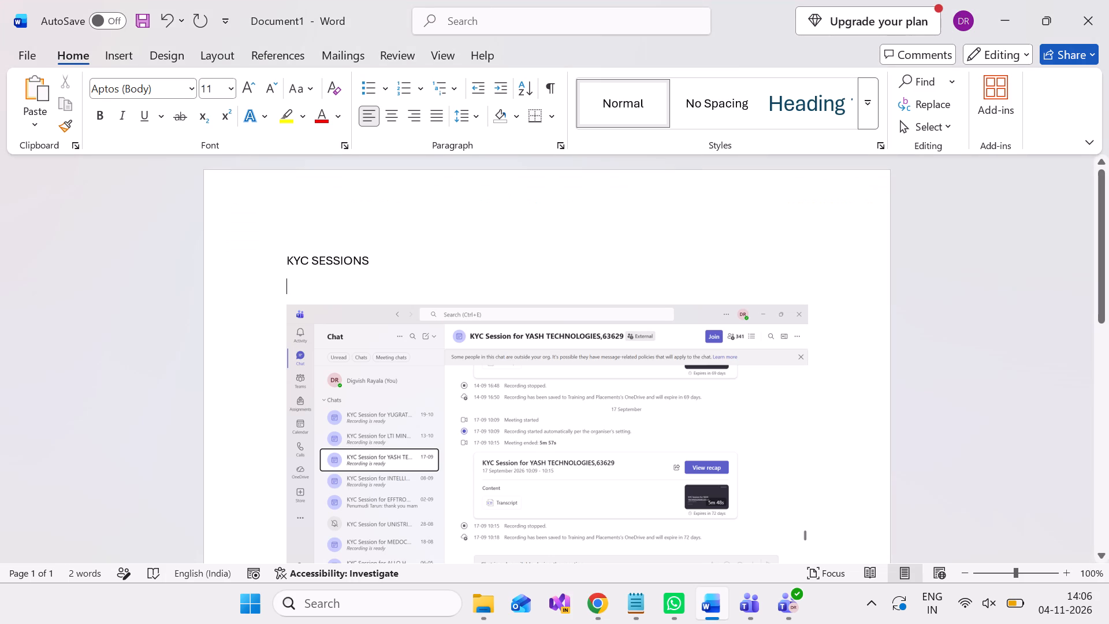
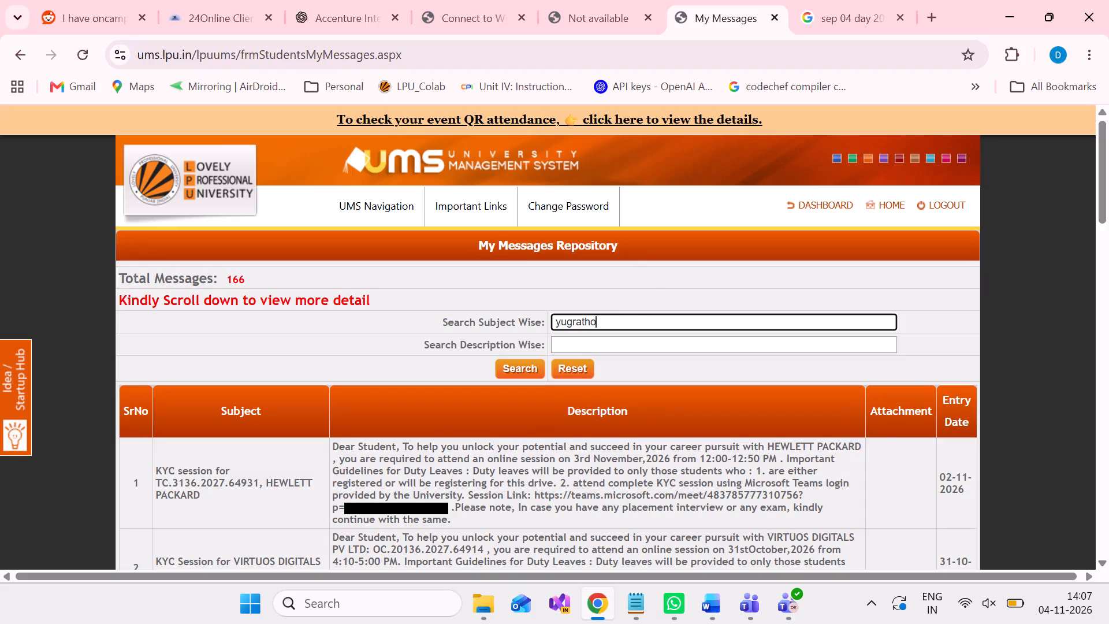
Run the message repository's subject search for "yugratho" and examine the session date and time in the Yugratho Ventures KYC message.
left_click(522, 363)
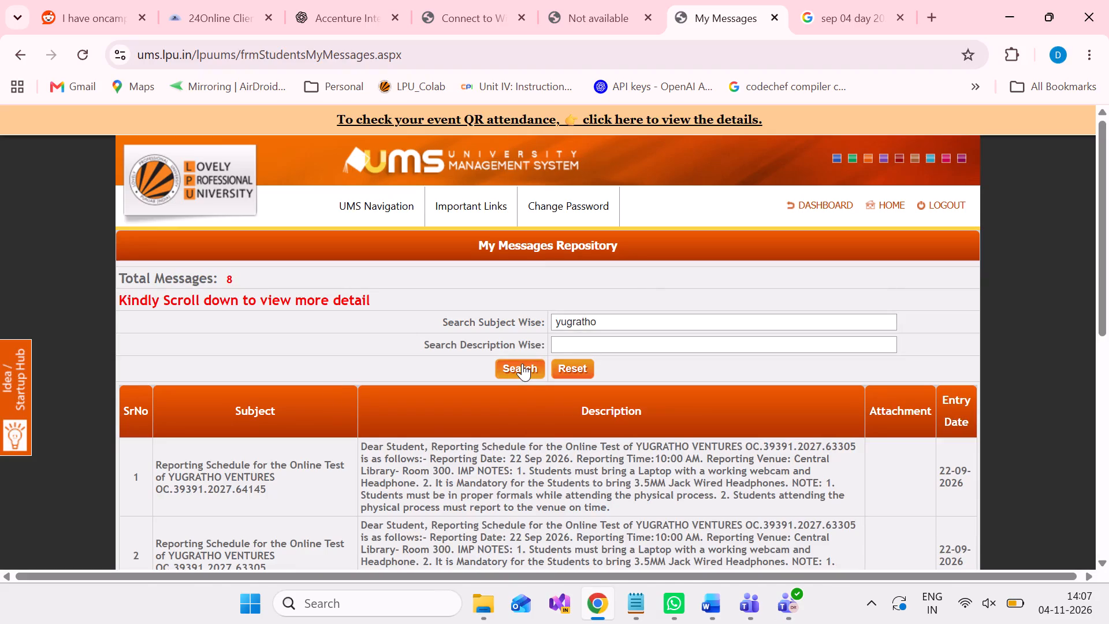
scroll(522, 363, "down", 3)
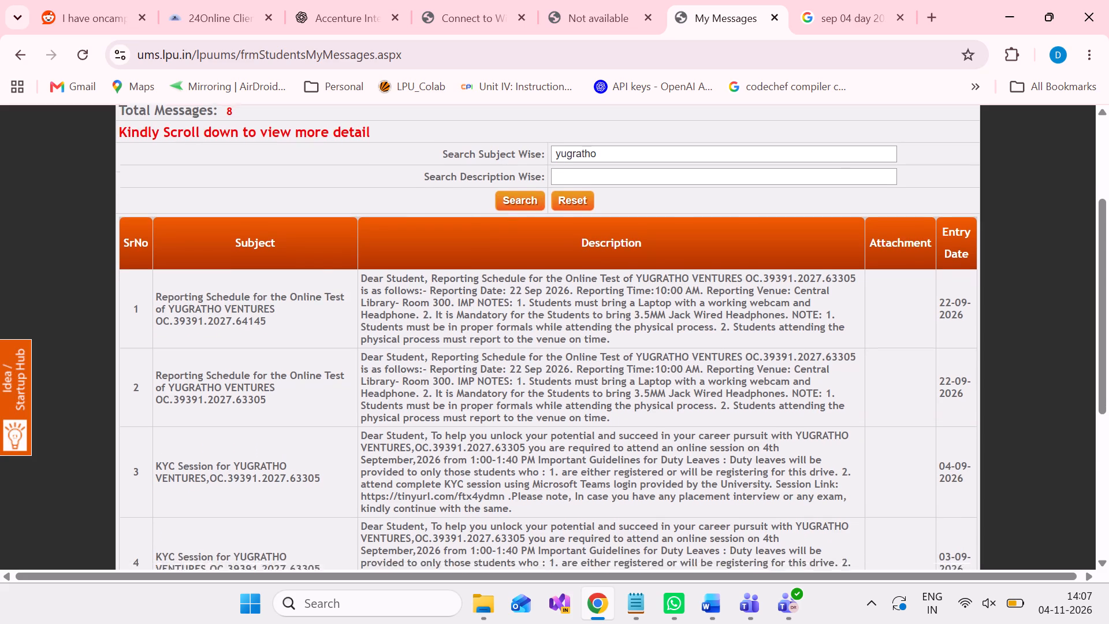
scroll(522, 363, "down", 1)
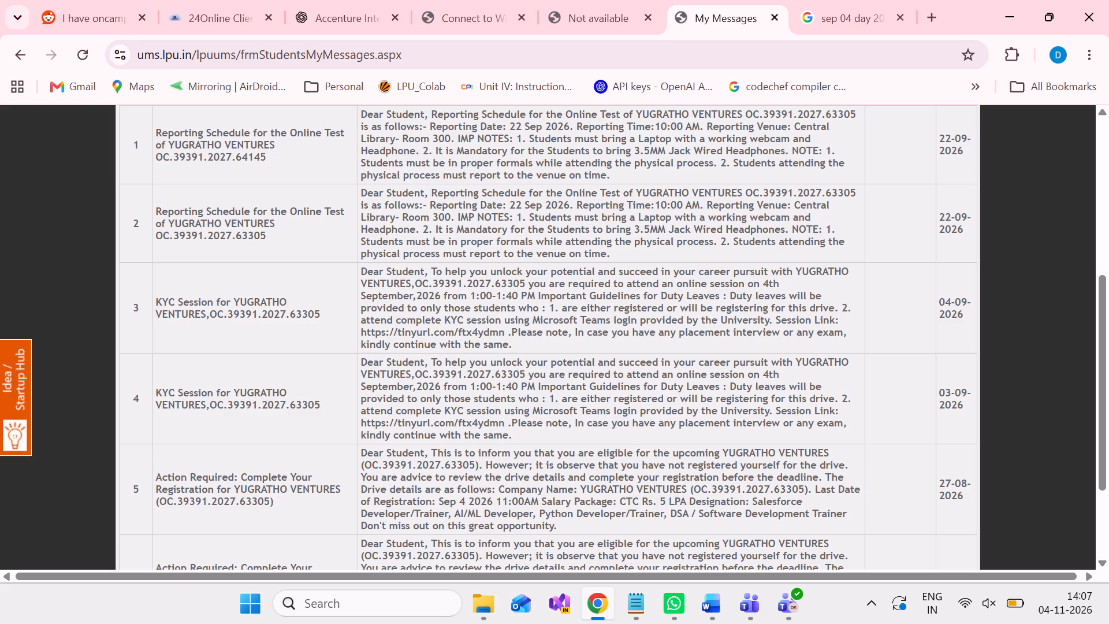
left_click_drag(431, 298, 596, 288)
left_click(596, 288)
left_click_drag(459, 290, 552, 298)
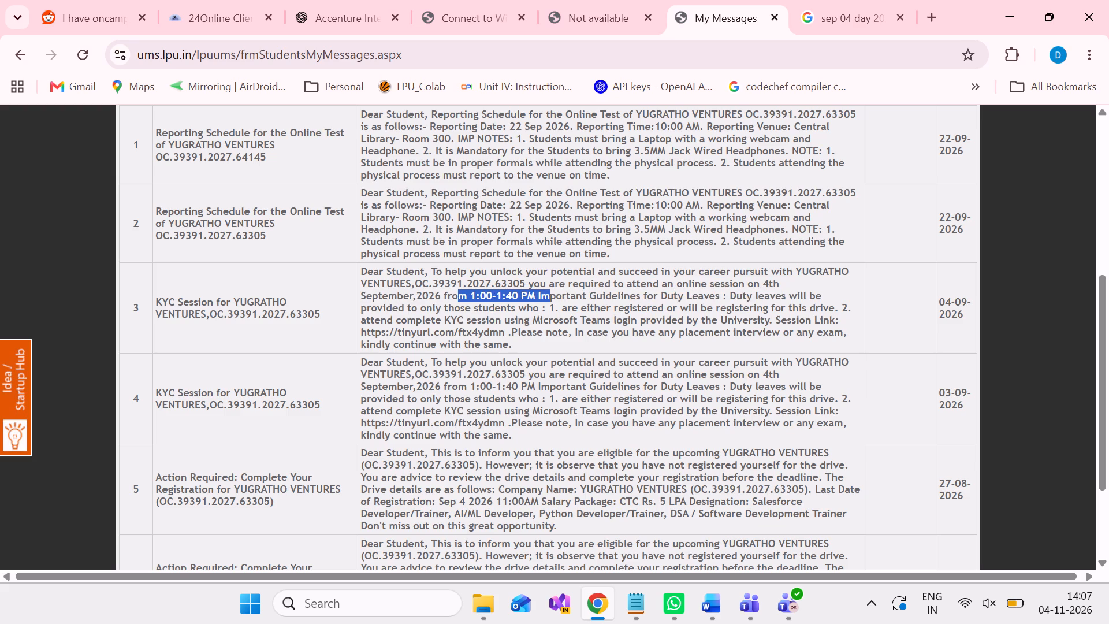
left_click(552, 298)
left_click_drag(552, 298, 456, 296)
left_click(456, 296)
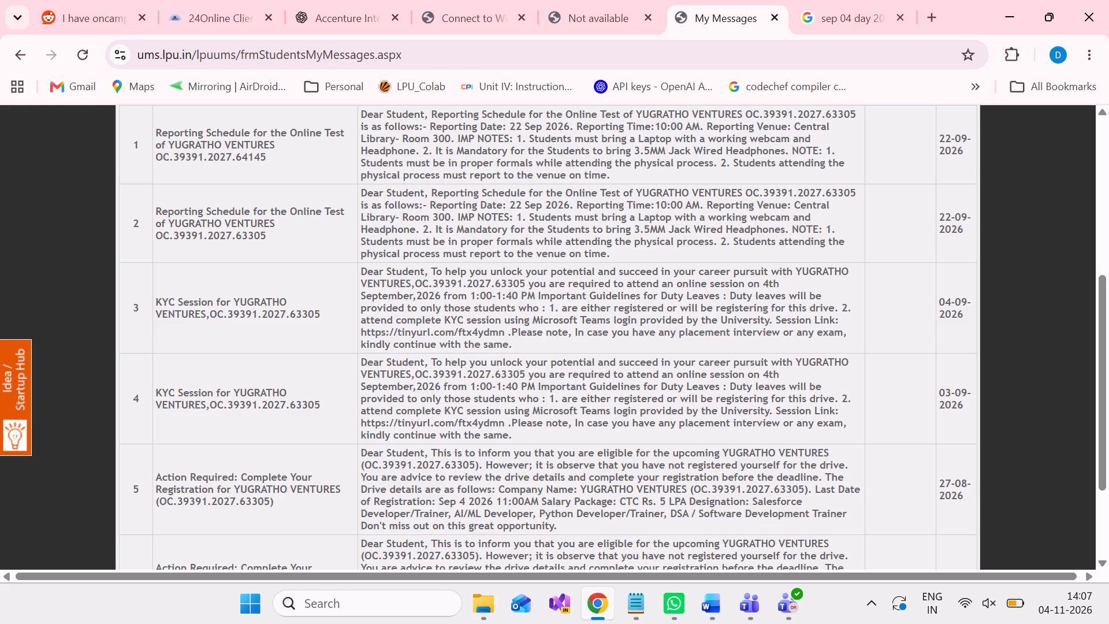
left_click_drag(456, 296, 547, 300)
left_click(547, 300)
scroll(547, 300, "up", 1)
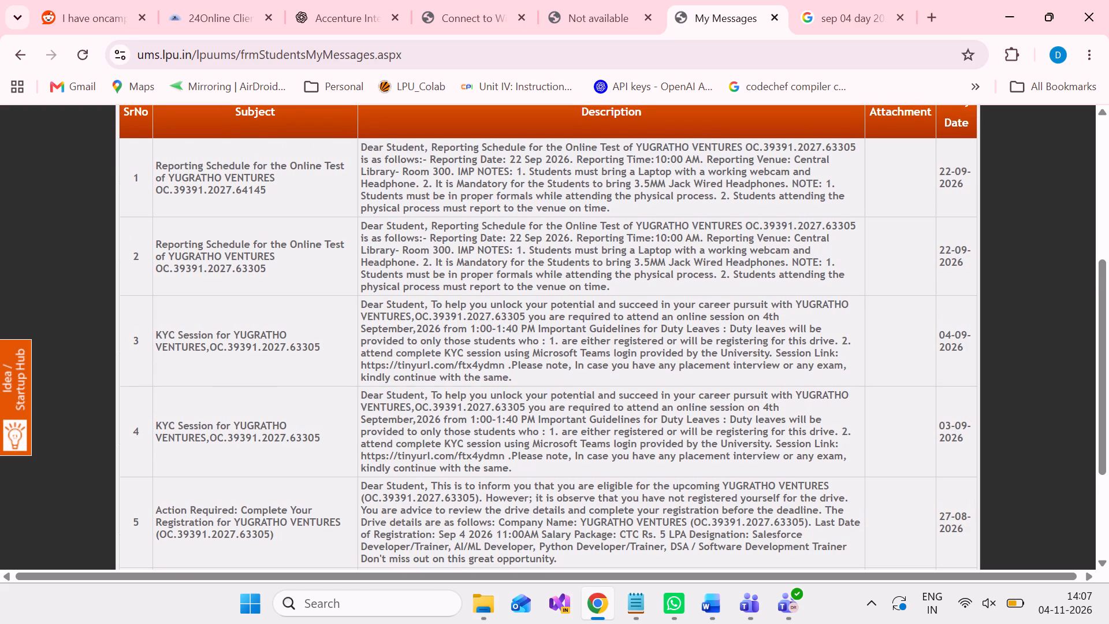
Change the Google search to "sep 22 day 2026" to check the weekday, and return to the portal's message list.
left_click(831, 0)
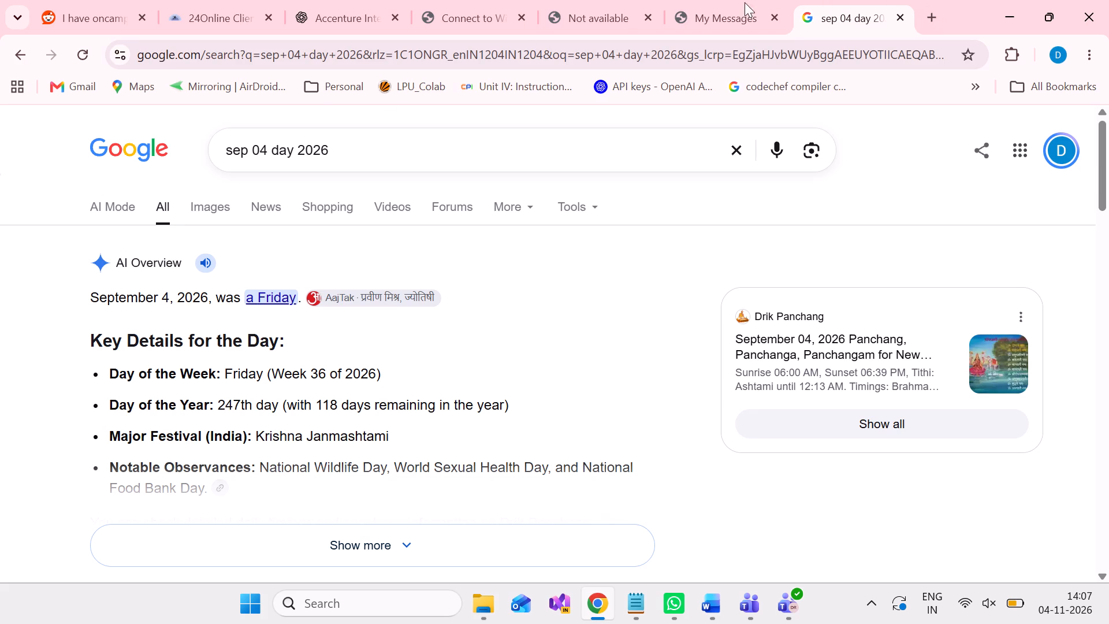
left_click(267, 151)
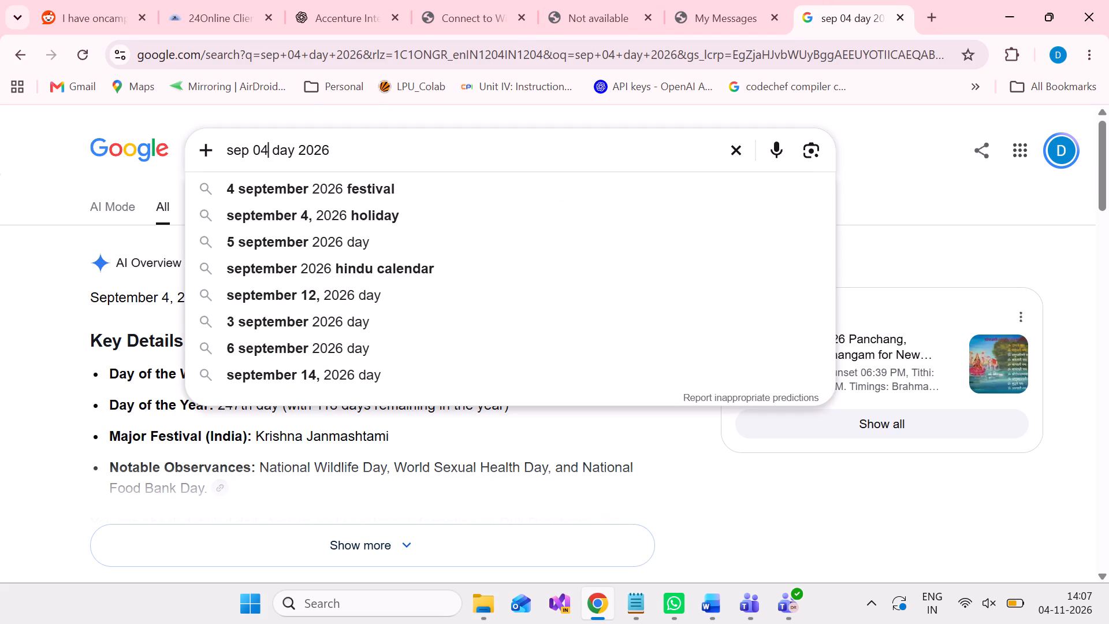
key("BackSpace")
key("BackSpace")
type("22")
key("Return")
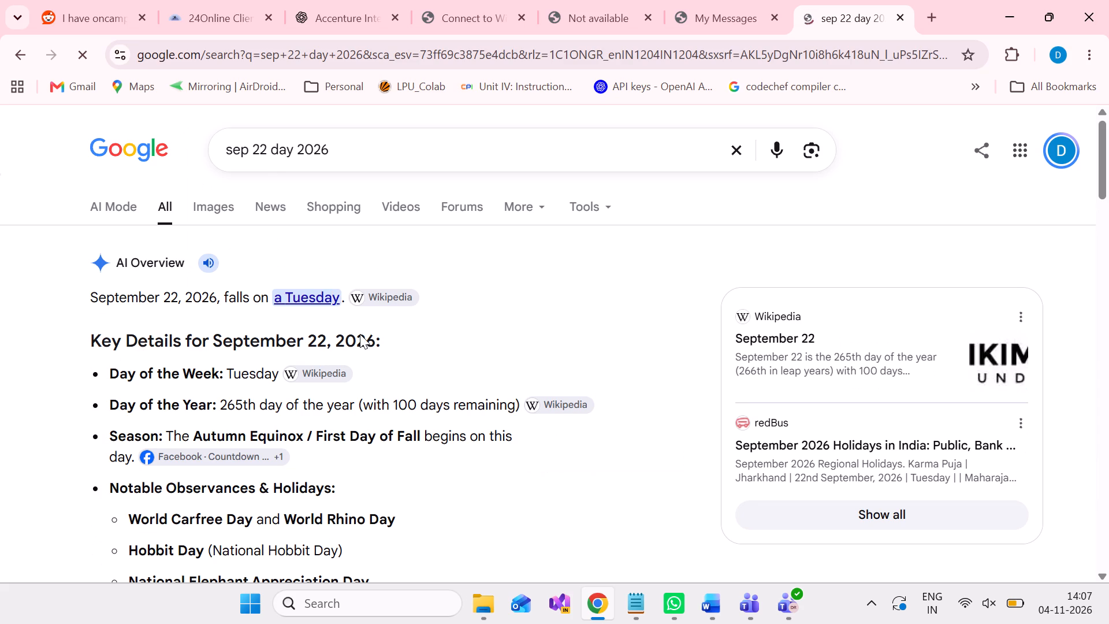
left_click(704, 18)
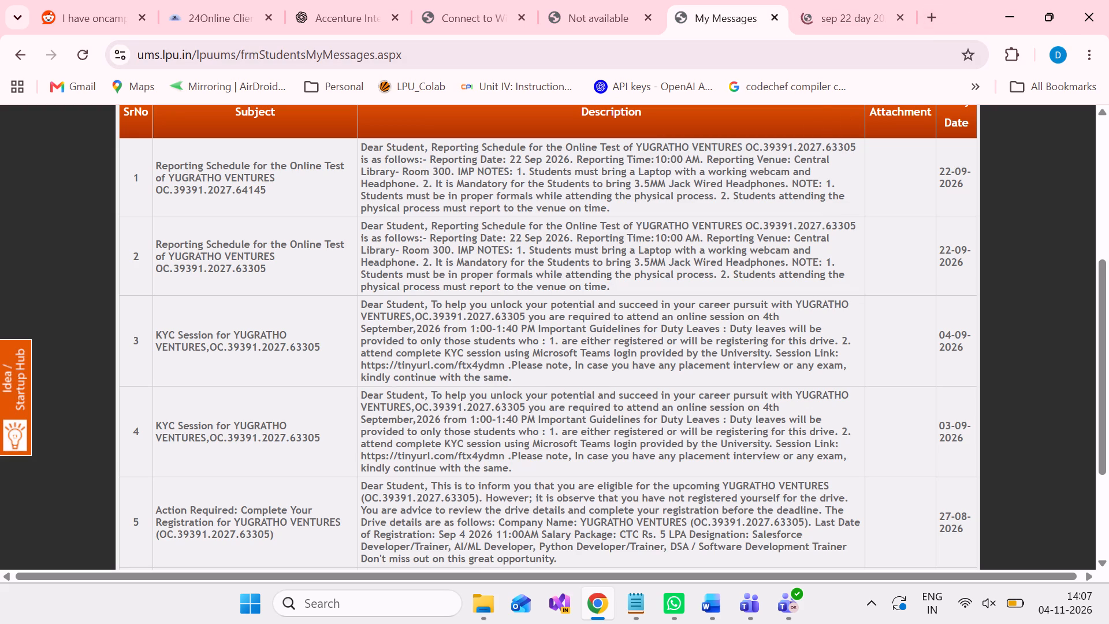
left_click(588, 0)
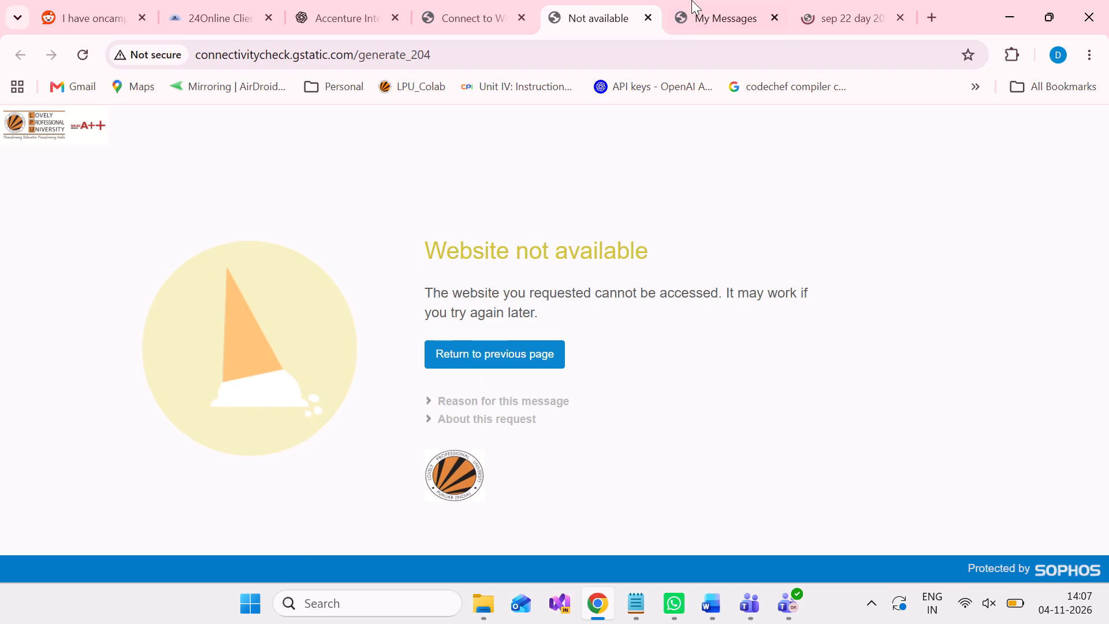
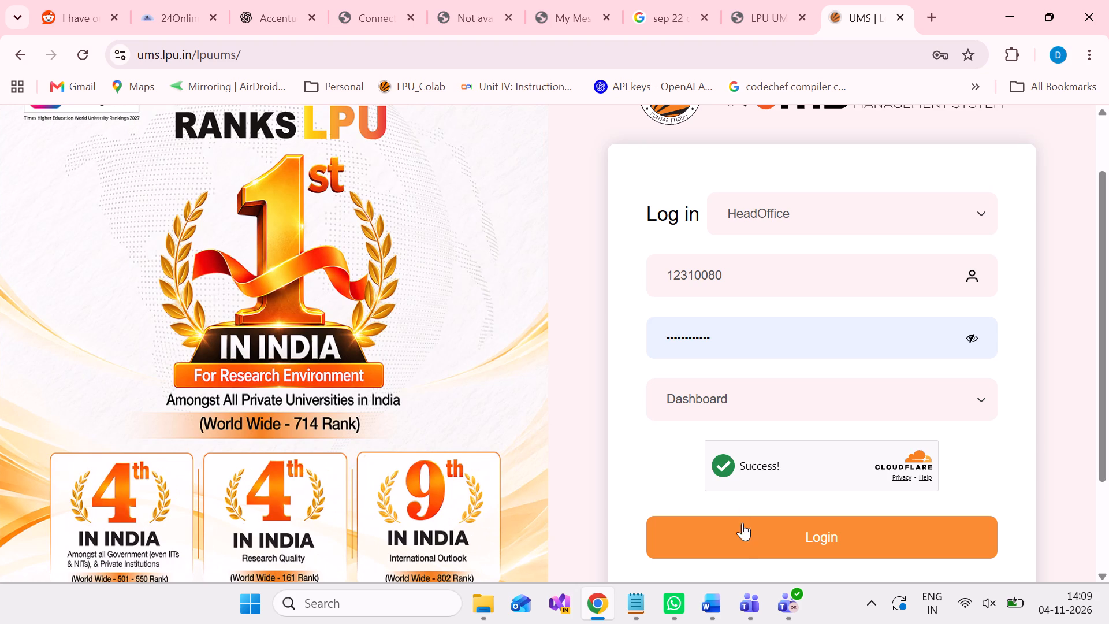
Log in to the UMS student portal and postpone the campus drive notifications with a reminder.
left_click(742, 540)
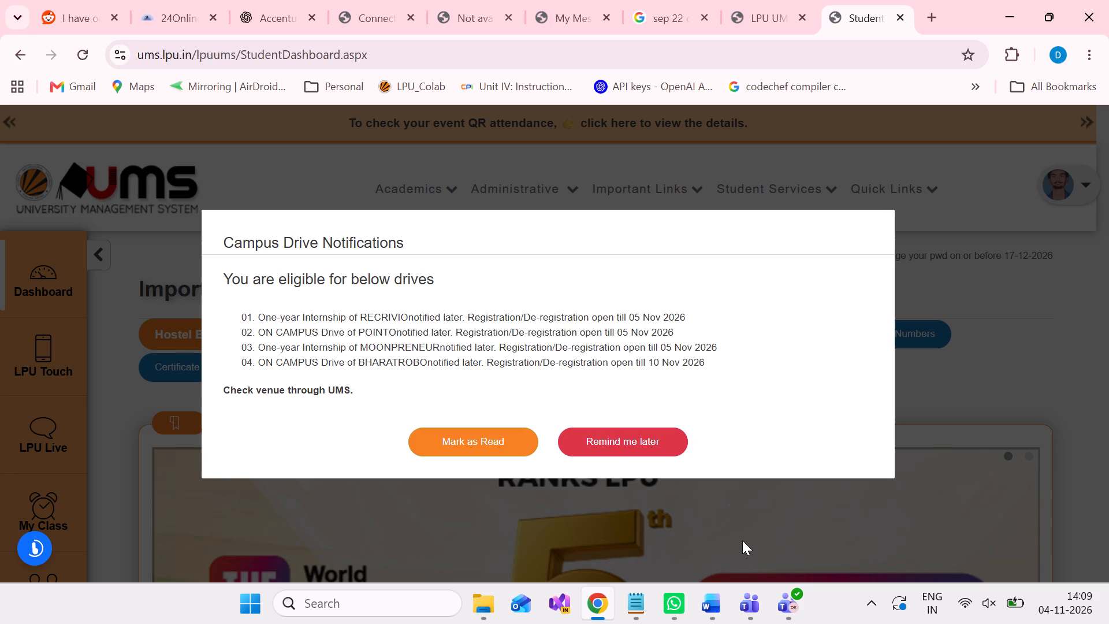
left_click(624, 434)
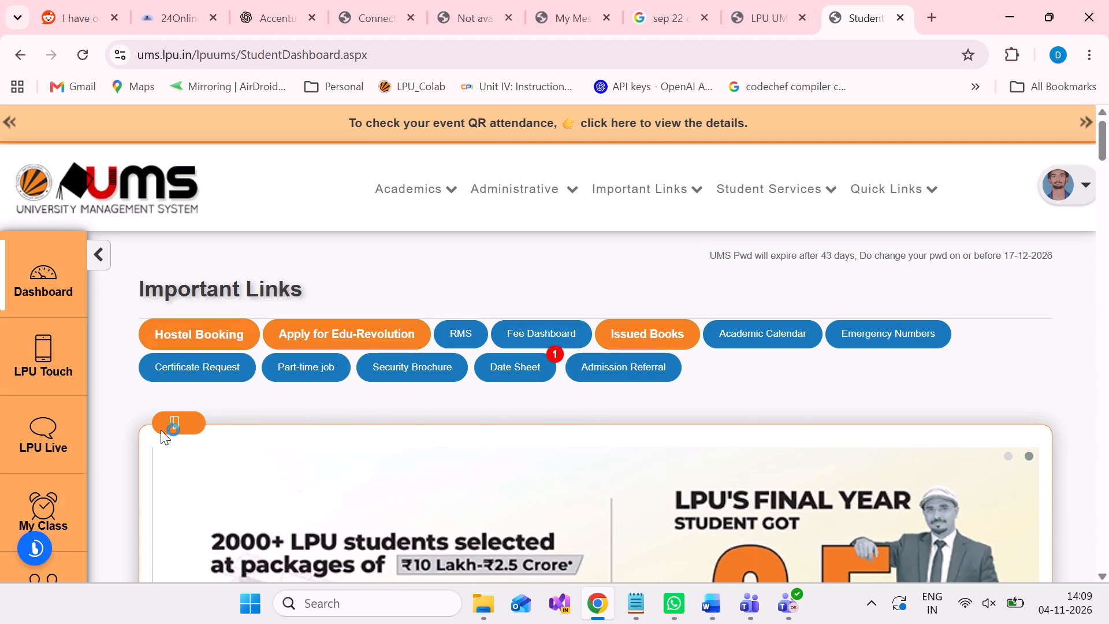
Look through the student dashboard's messages, courses, assignments, placement and announcement sections for access to the class timetable.
scroll(125, 463, "down", 9)
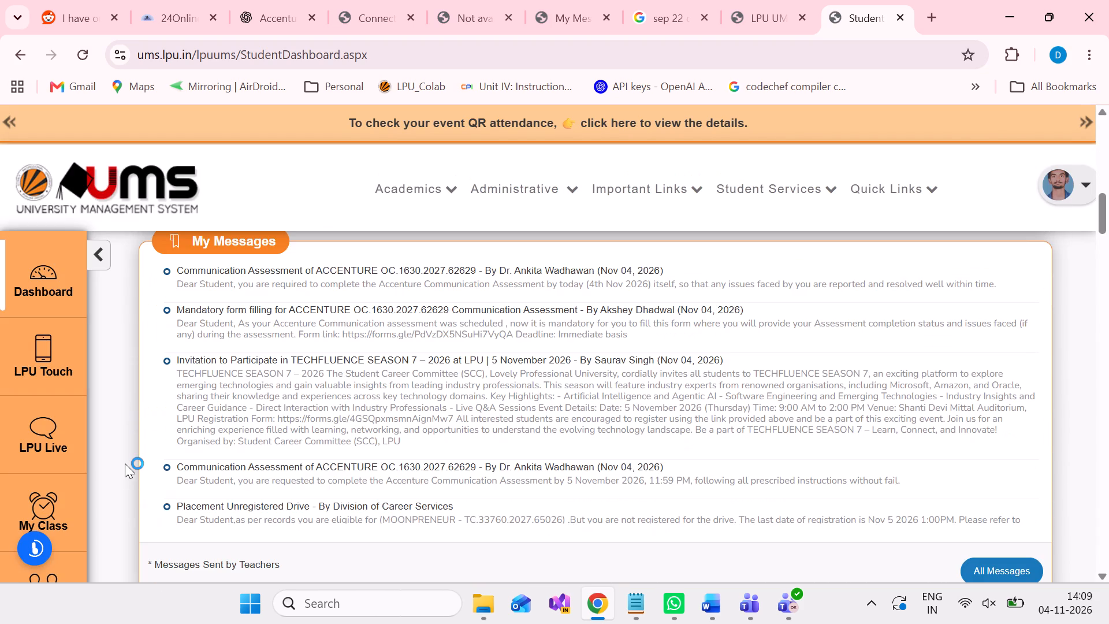
scroll(125, 463, "down", 4)
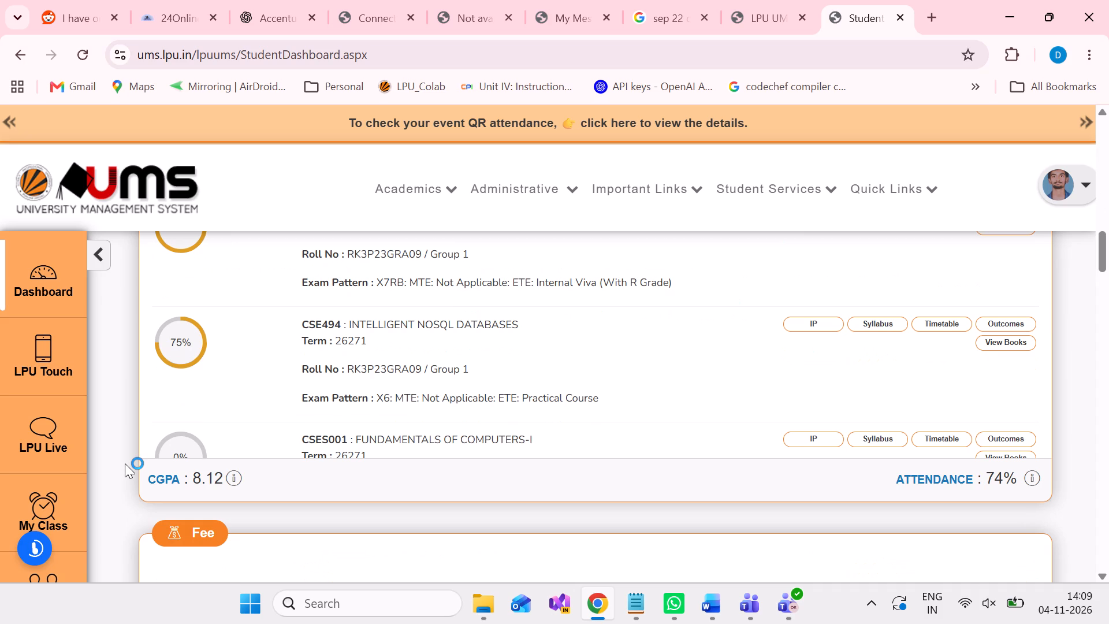
scroll(125, 463, "up", 2)
scroll(329, 473, "down", 1)
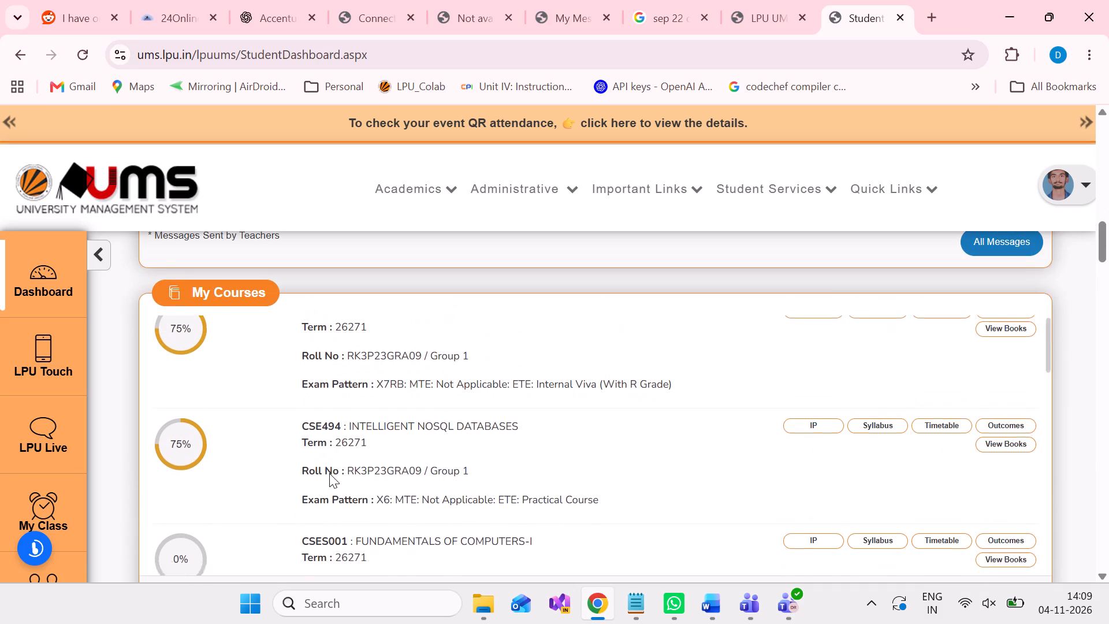
scroll(329, 473, "down", 11)
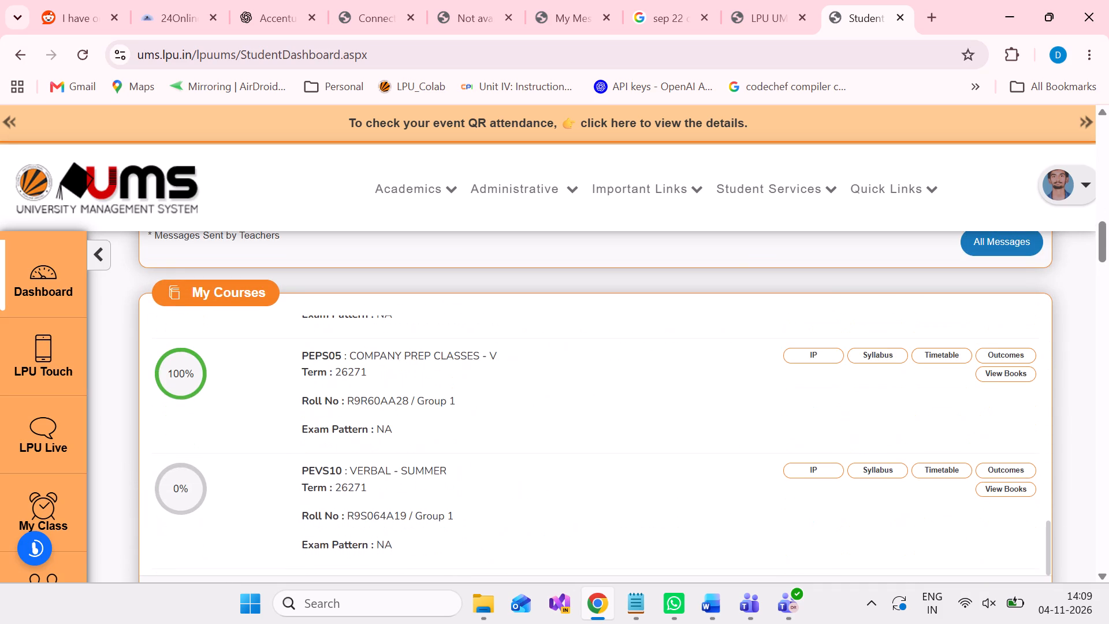
scroll(102, 489, "down", 4)
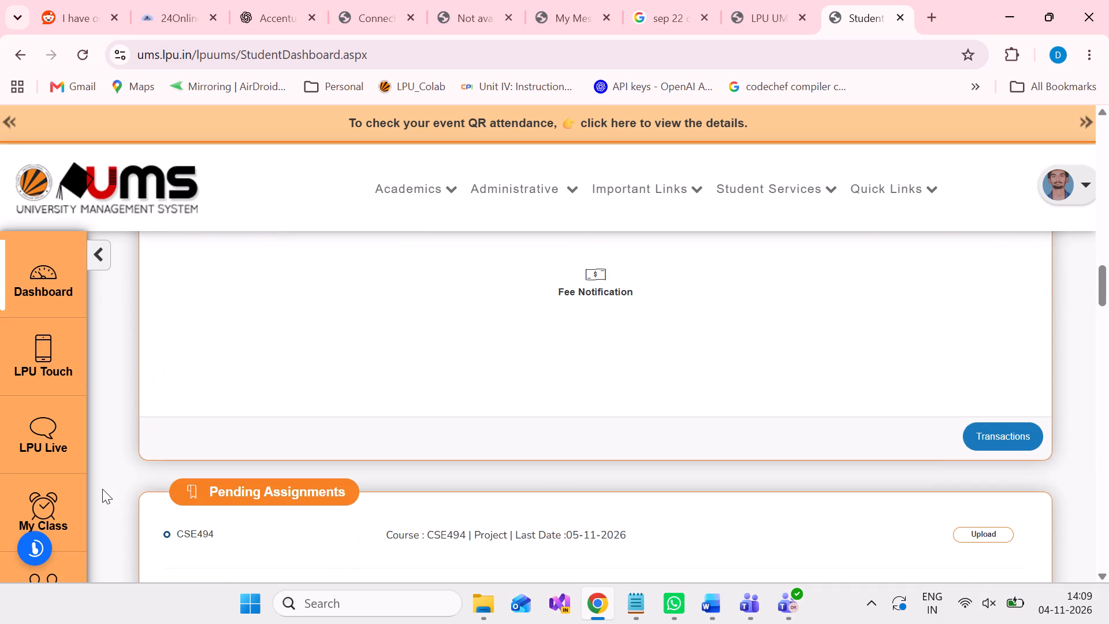
scroll(102, 489, "down", 1)
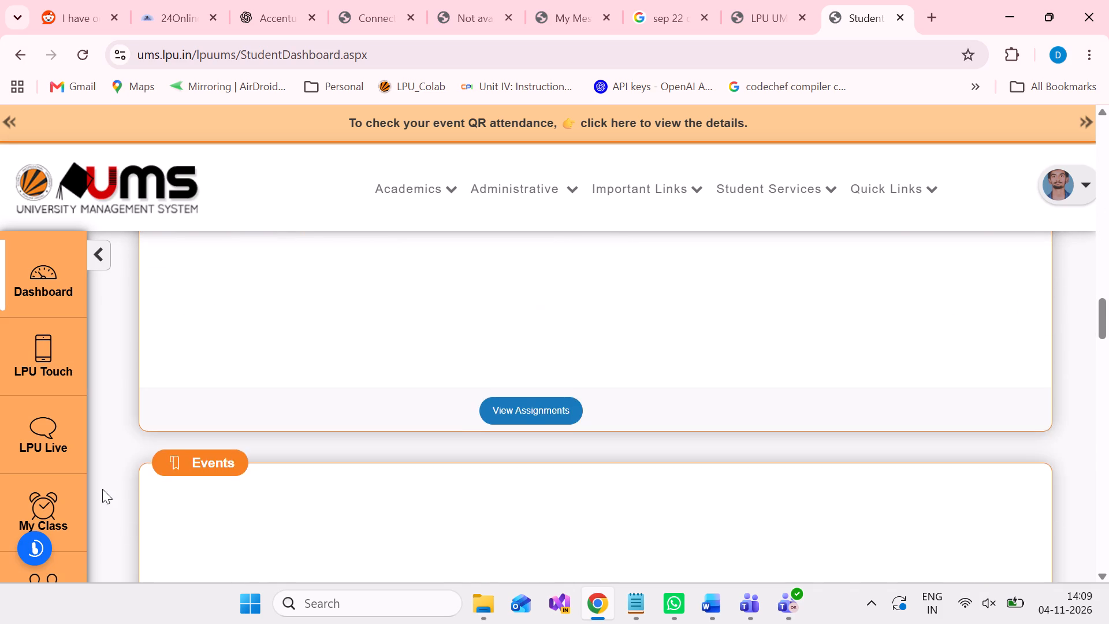
scroll(102, 489, "down", 1)
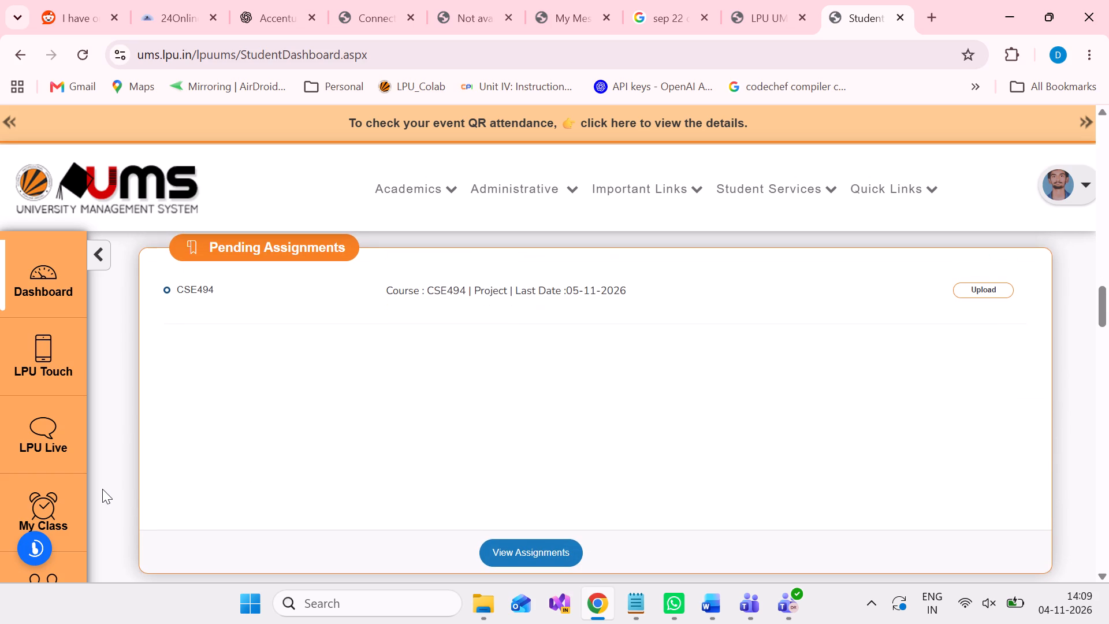
scroll(102, 489, "down", 4)
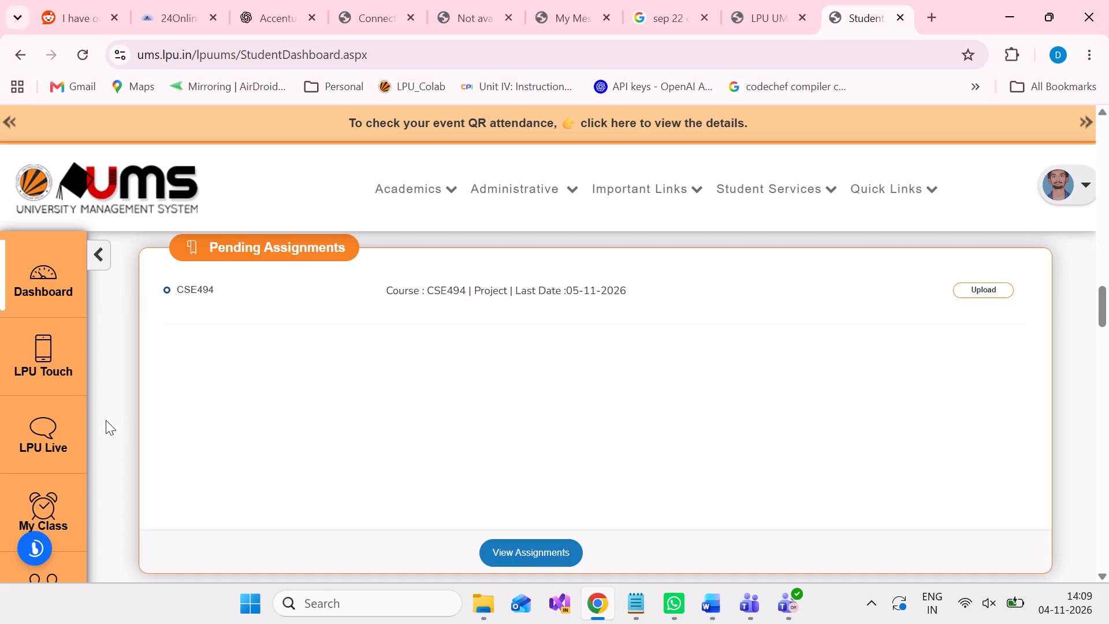
scroll(106, 420, "down", 5)
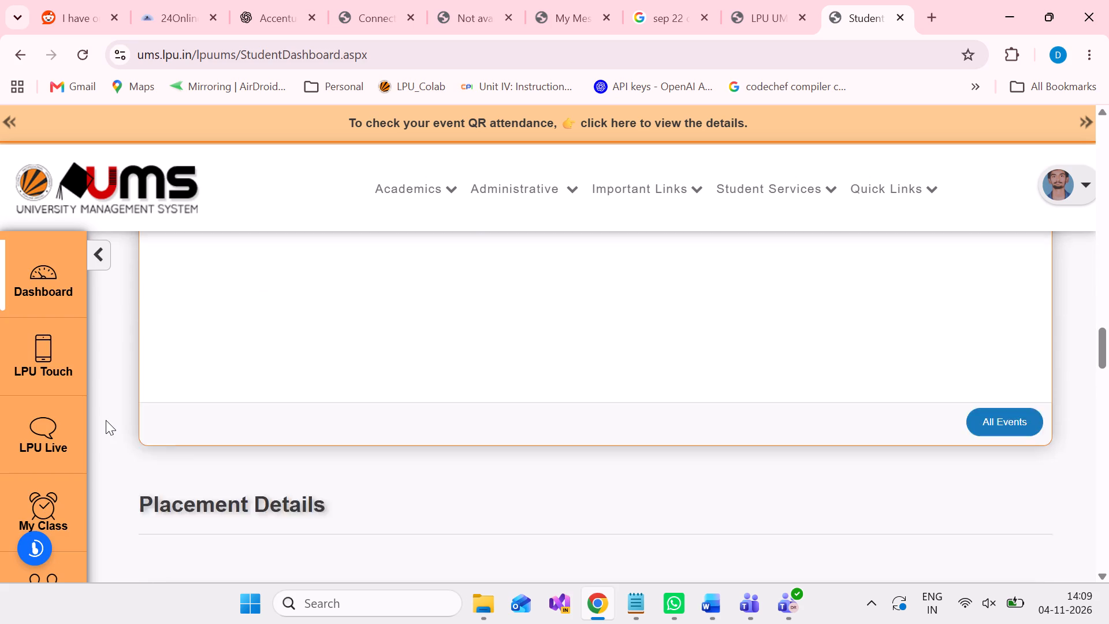
scroll(106, 420, "down", 3)
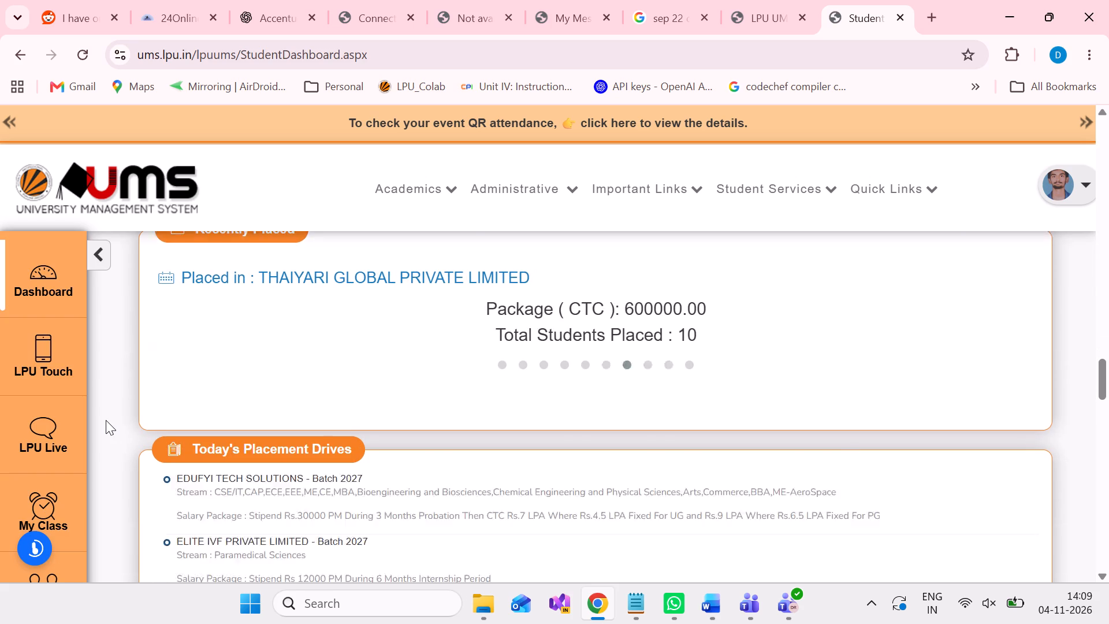
scroll(106, 420, "down", 1)
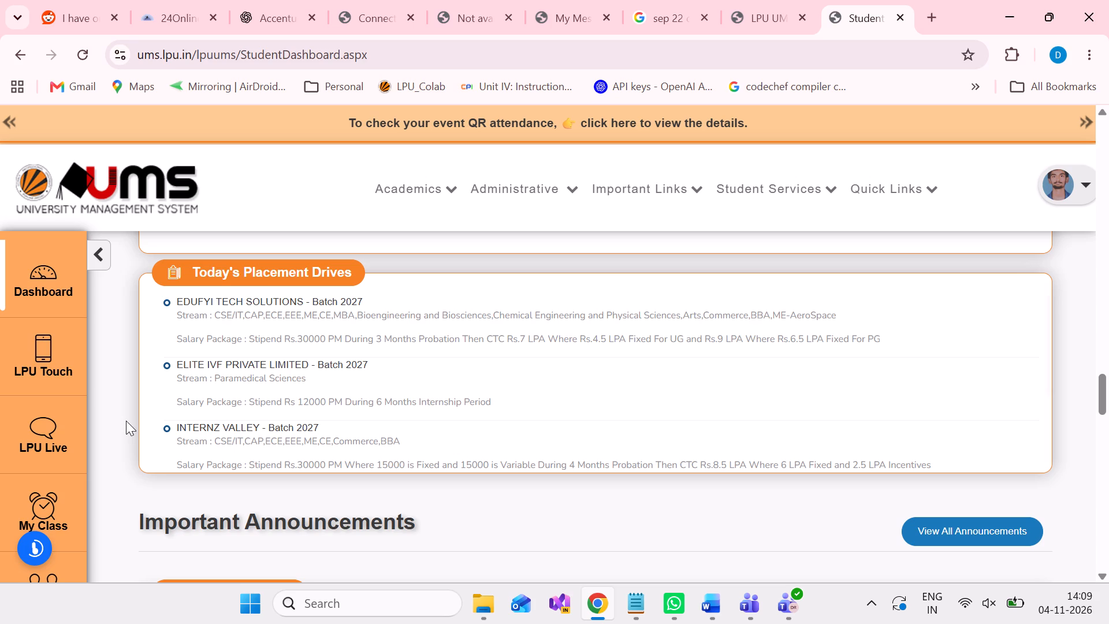
scroll(126, 421, "down", 2)
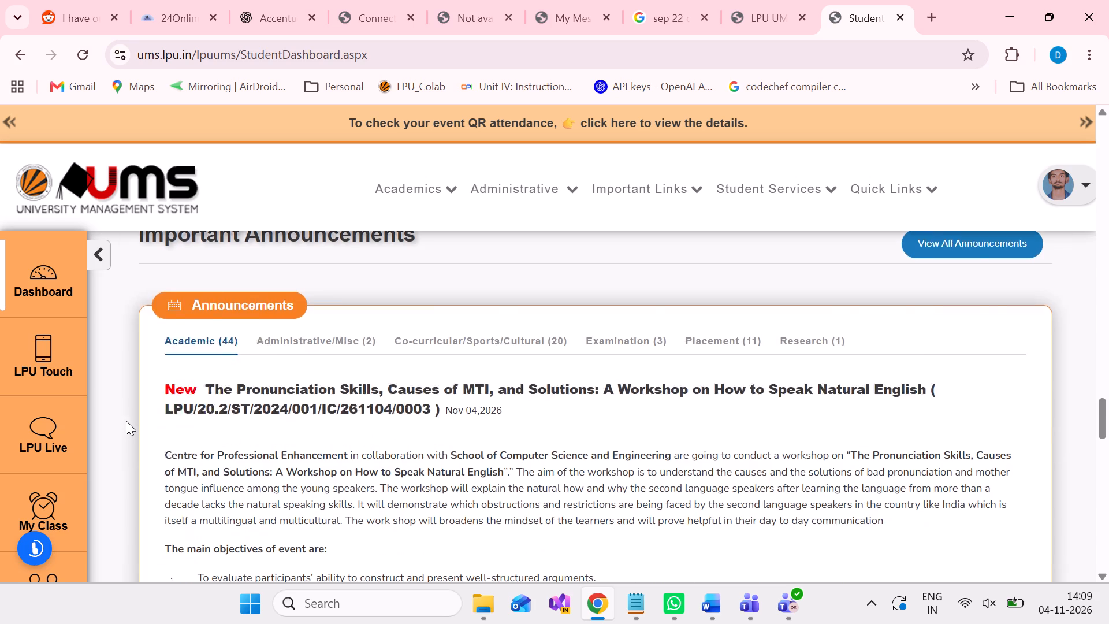
scroll(126, 421, "down", 1)
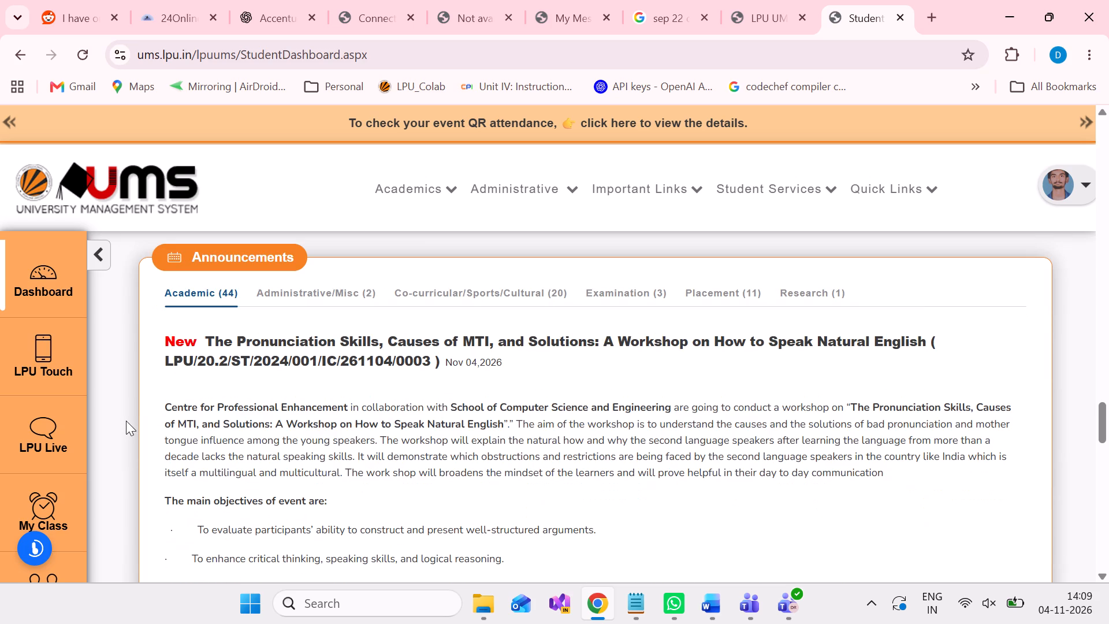
scroll(126, 421, "down", 3)
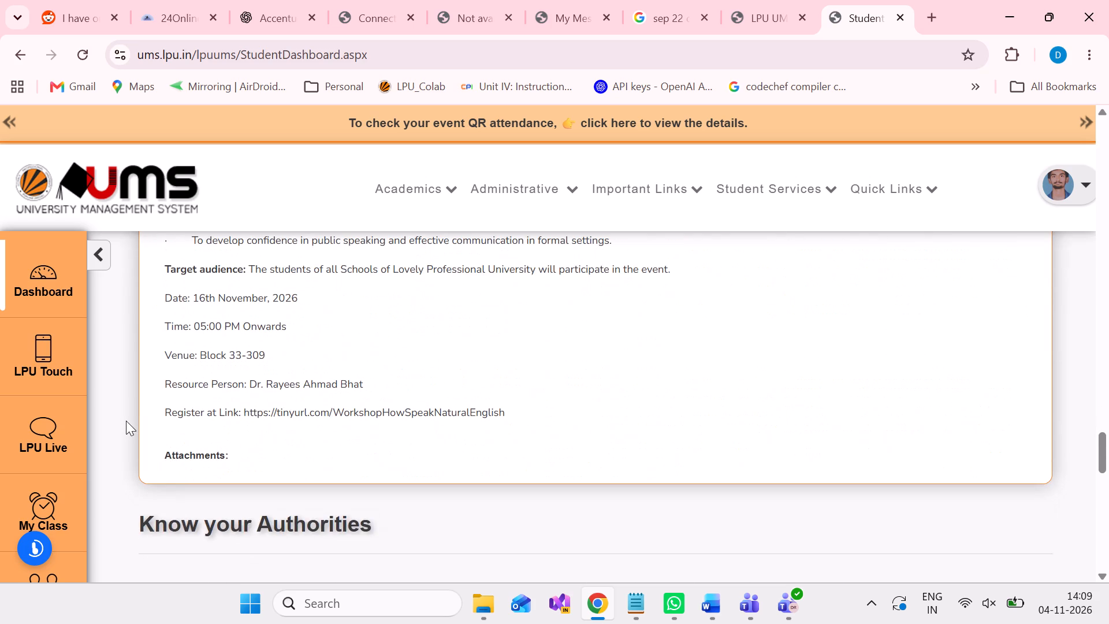
scroll(126, 421, "down", 3)
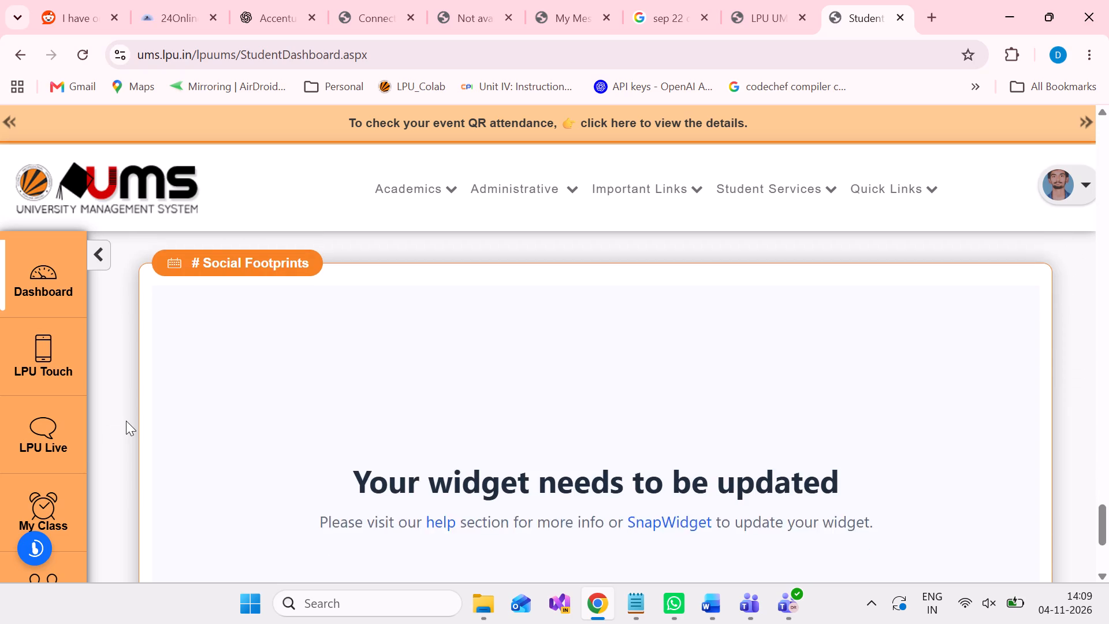
Return to My Courses on the dashboard and open the timetable from the PEPS05 Company Prep Classes - V entry.
scroll(126, 421, "up", 10)
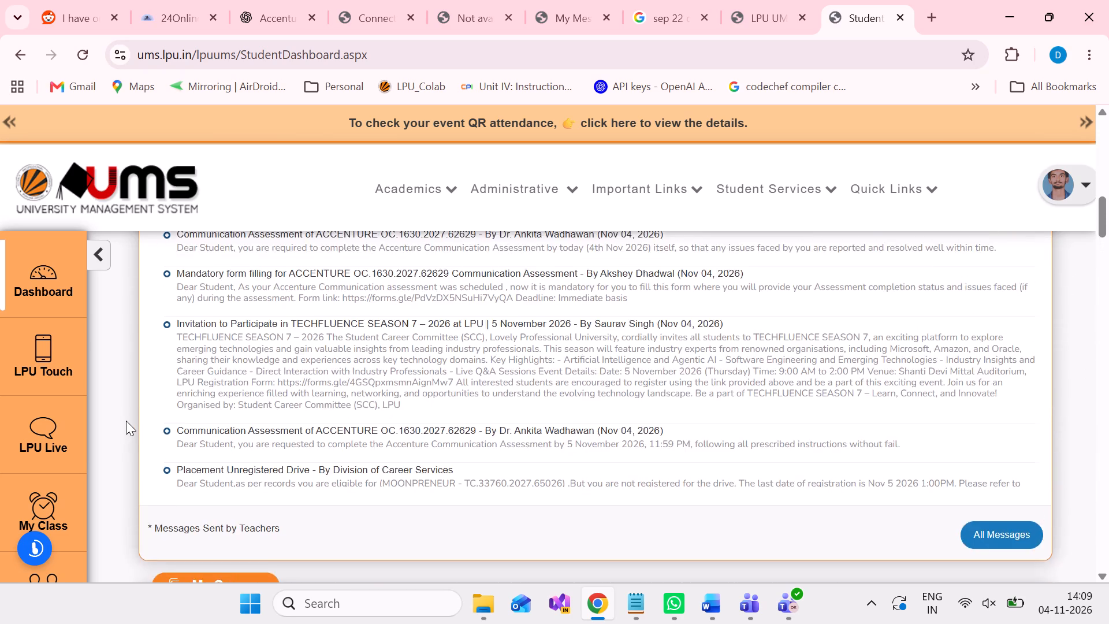
scroll(126, 421, "up", 3)
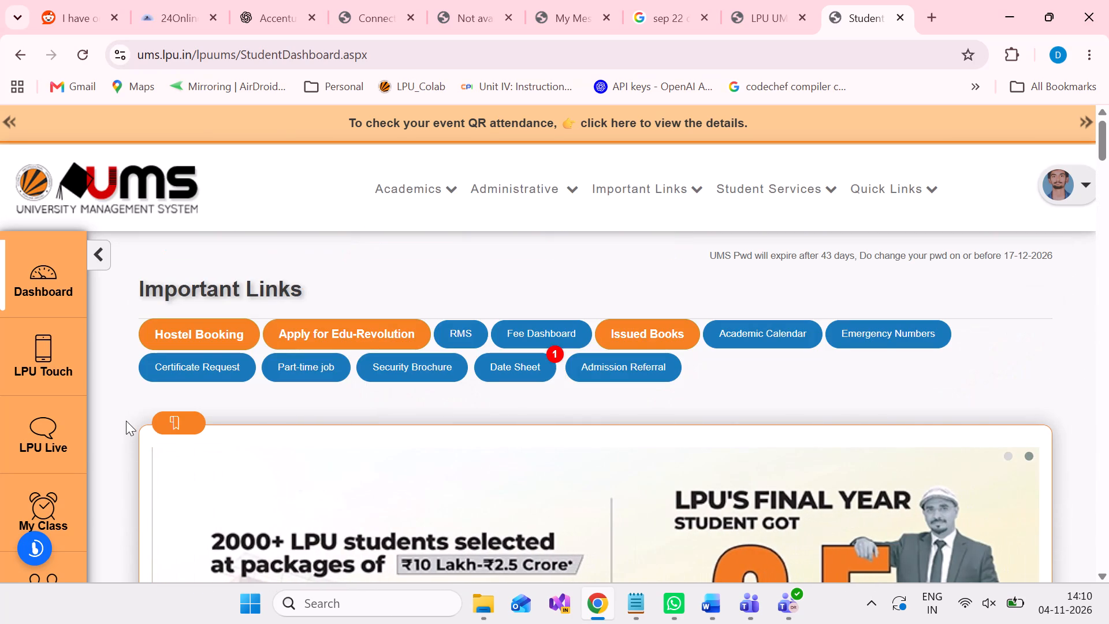
scroll(126, 421, "down", 4)
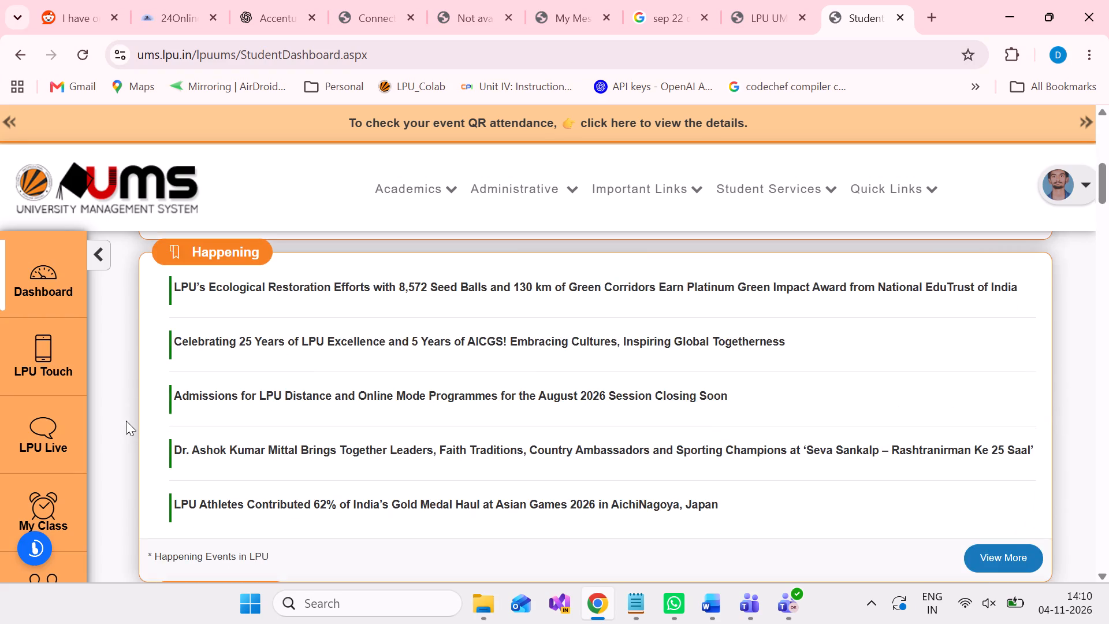
scroll(126, 421, "down", 5)
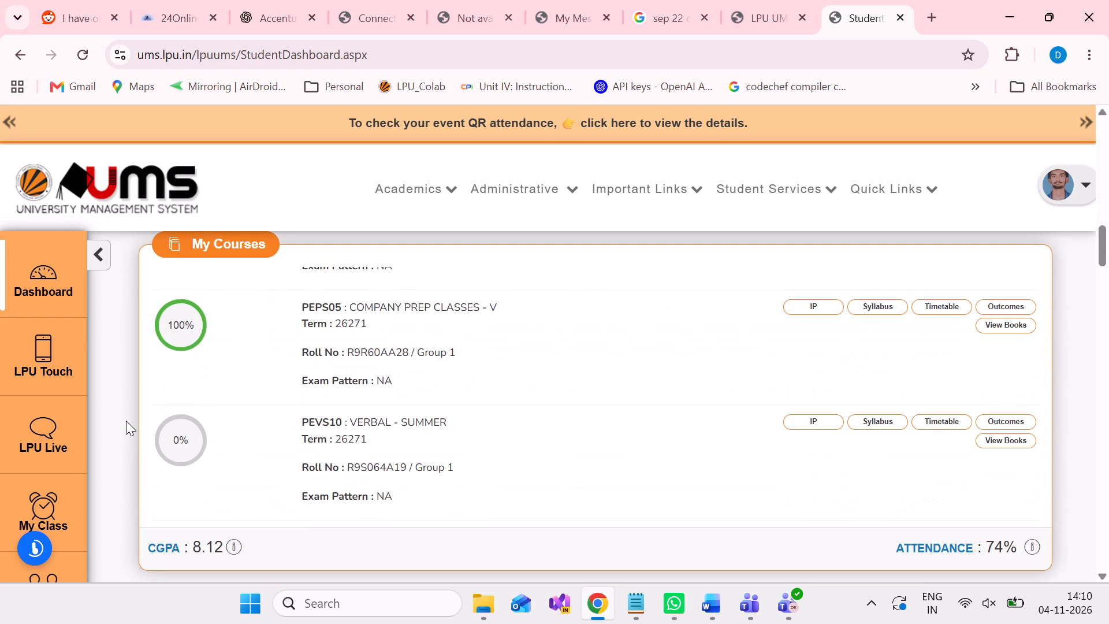
left_click(941, 308)
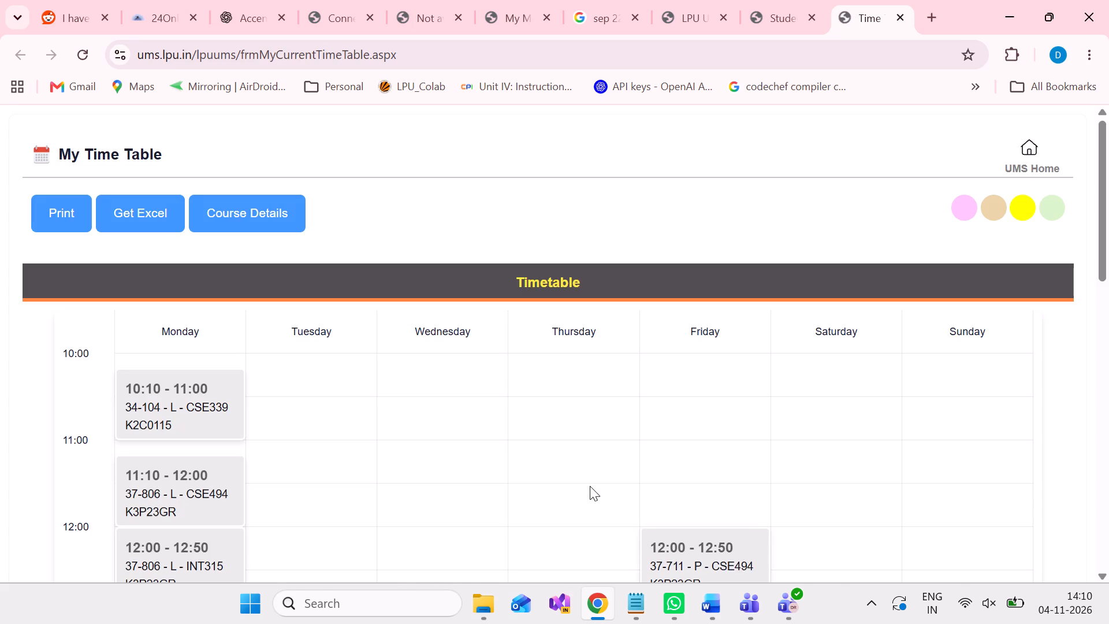
Compare the weekly class timetable with the session dates and times in the Yugratho Ventures messages.
scroll(590, 486, "down", 2)
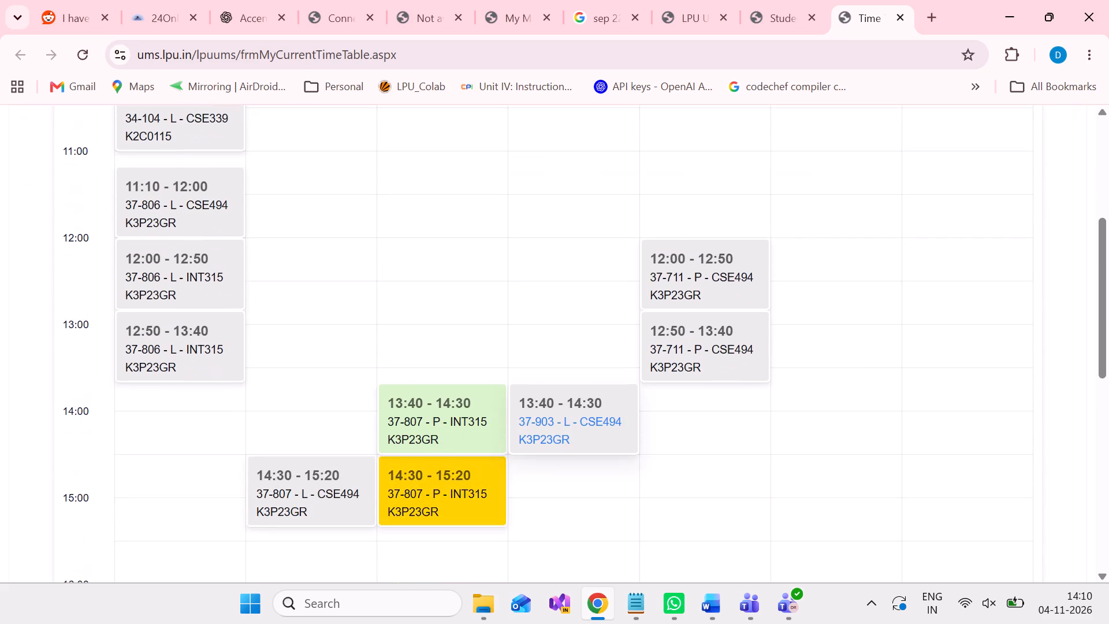
scroll(590, 486, "down", 2)
scroll(590, 486, "up", 3)
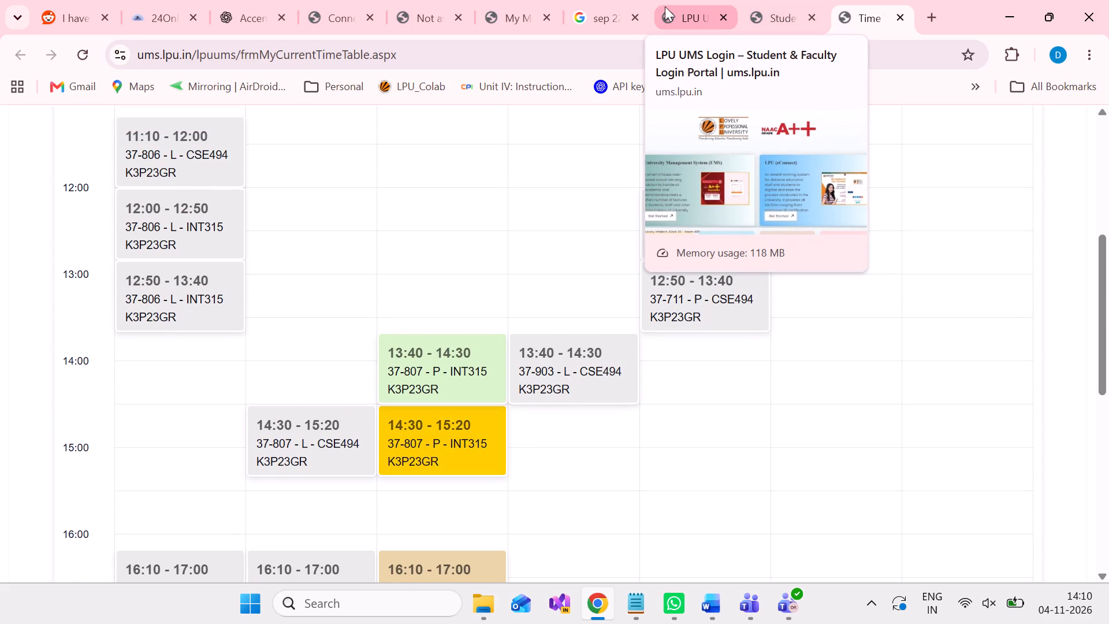
left_click(519, 0)
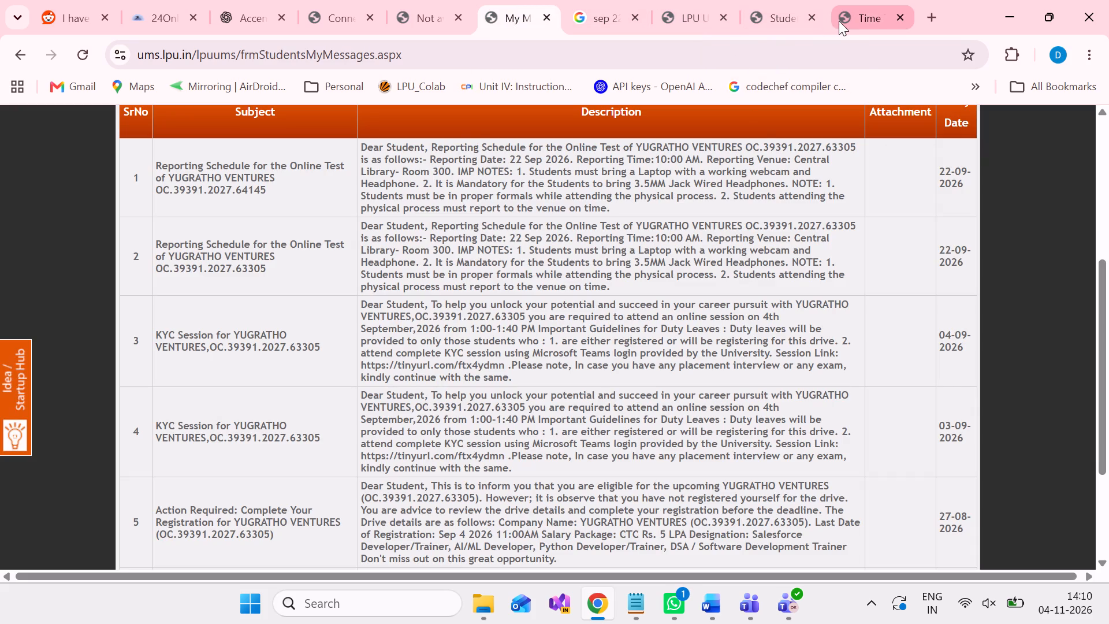
left_click(858, 17)
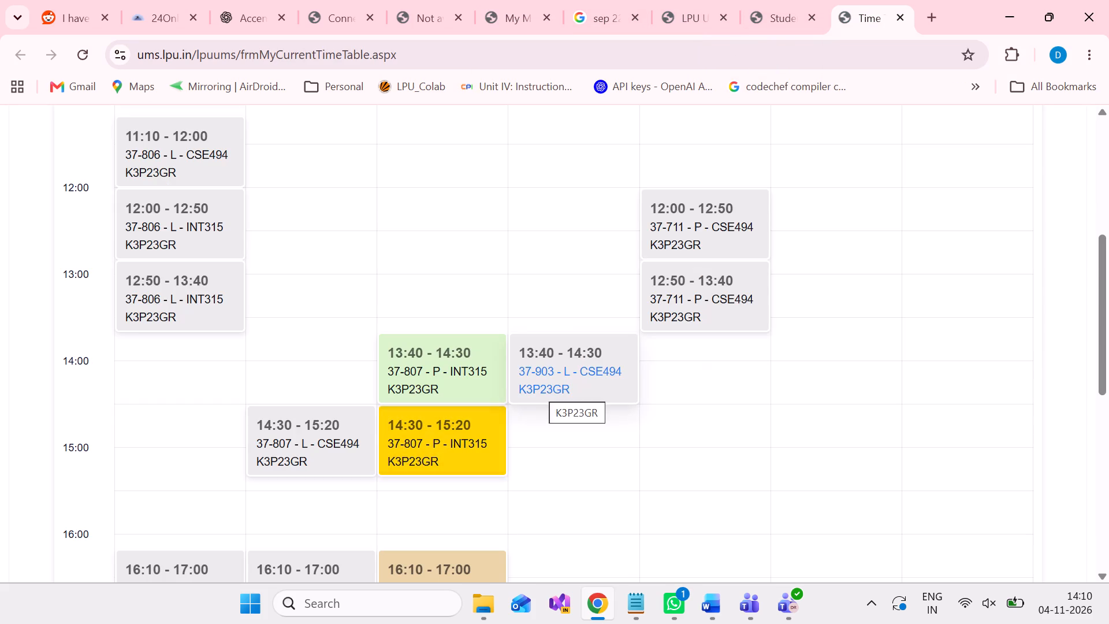
scroll(540, 389, "up", 3)
scroll(540, 389, "down", 1)
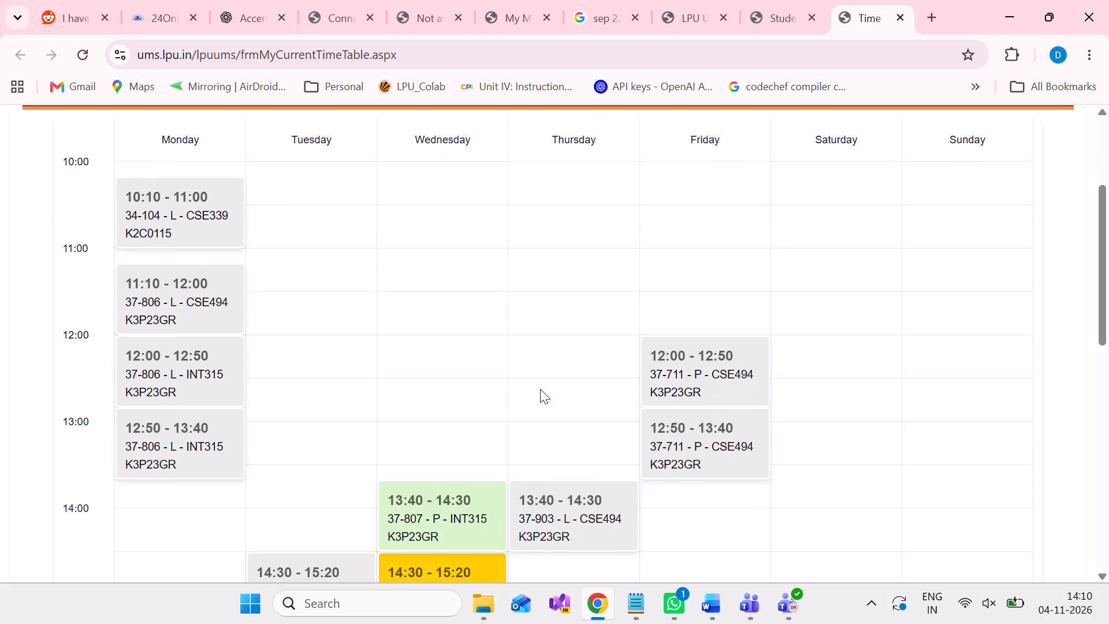
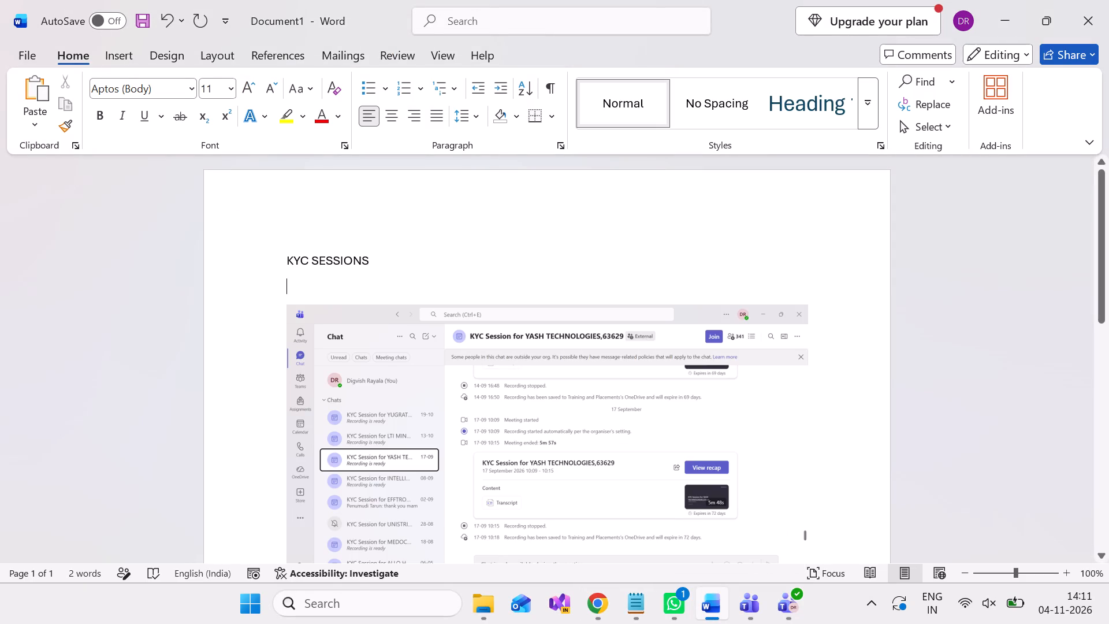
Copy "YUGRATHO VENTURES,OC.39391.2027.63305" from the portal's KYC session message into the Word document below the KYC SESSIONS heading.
key("alt+Tab")
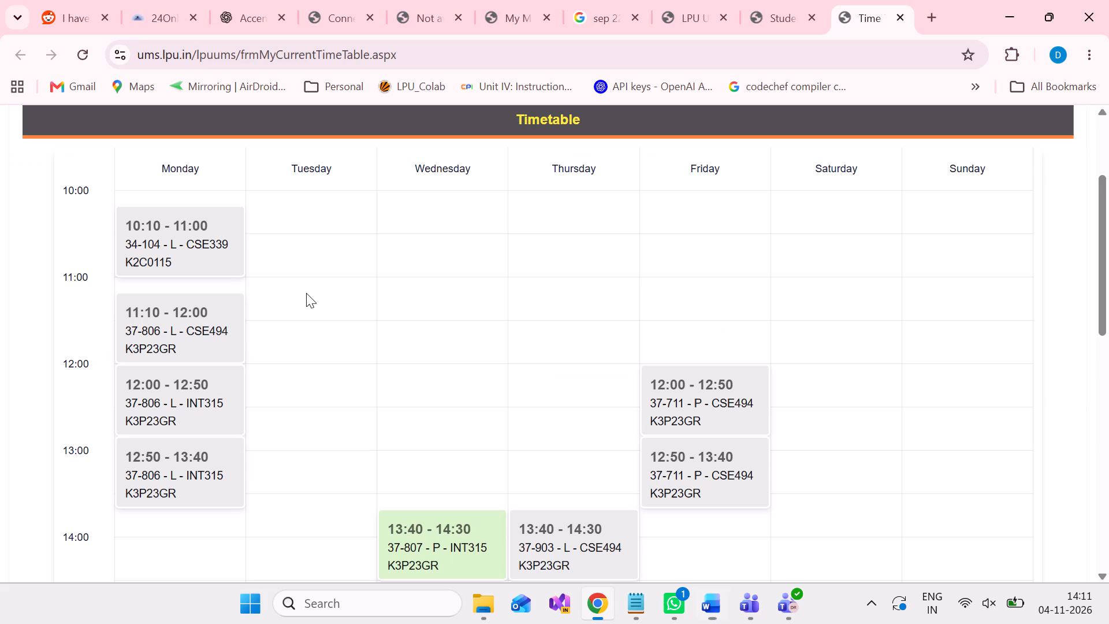
left_click(485, 1)
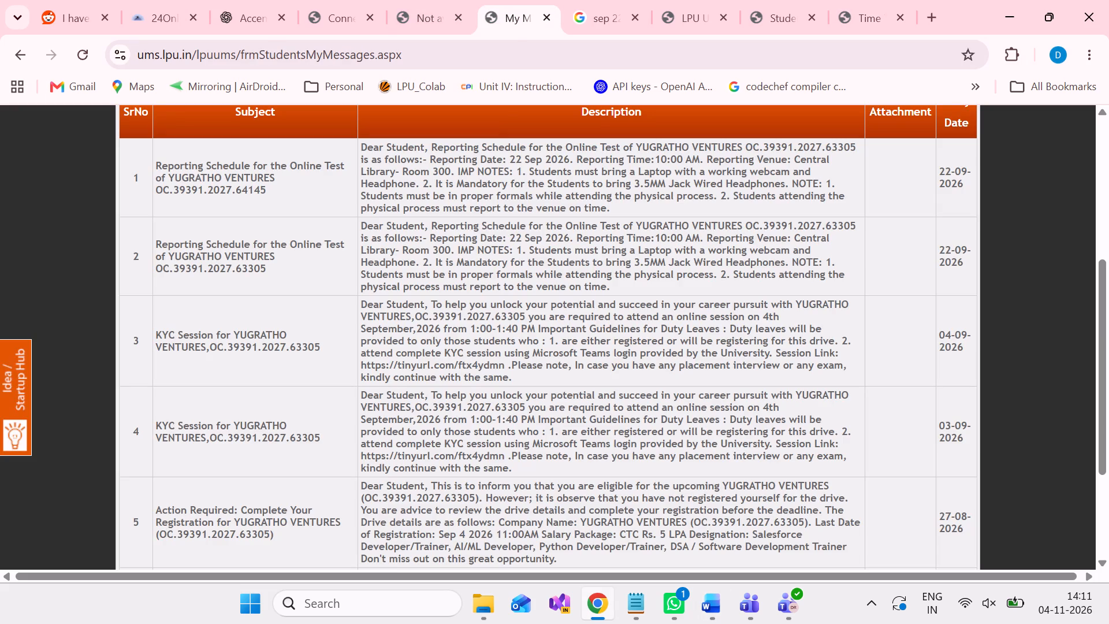
left_click_drag(798, 300, 658, 307)
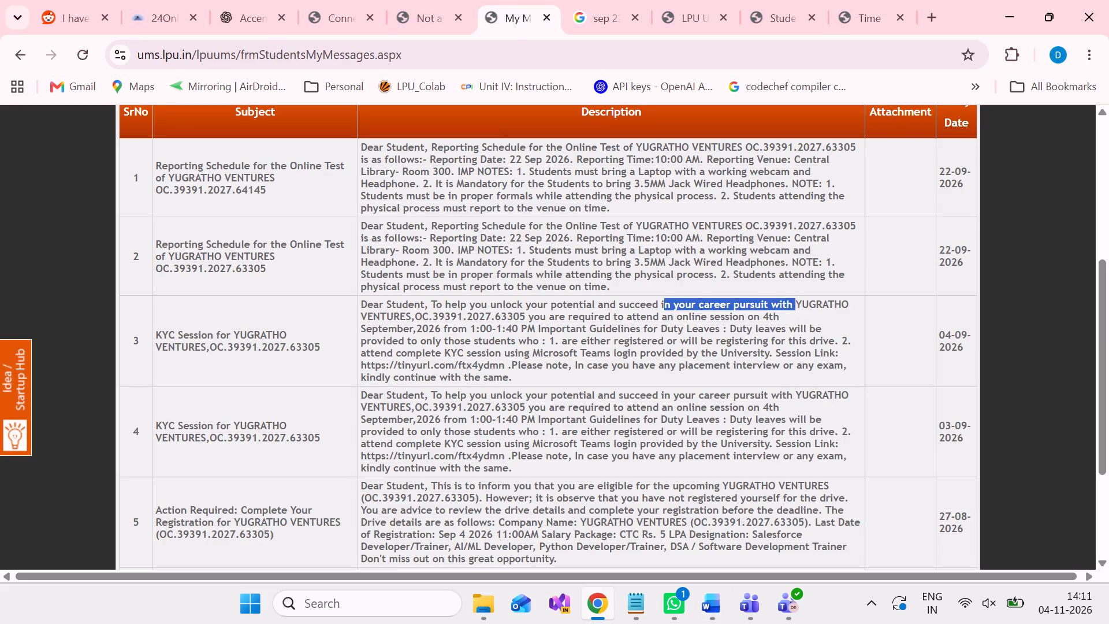
left_click_drag(658, 307, 526, 321)
key("ctrl+c")
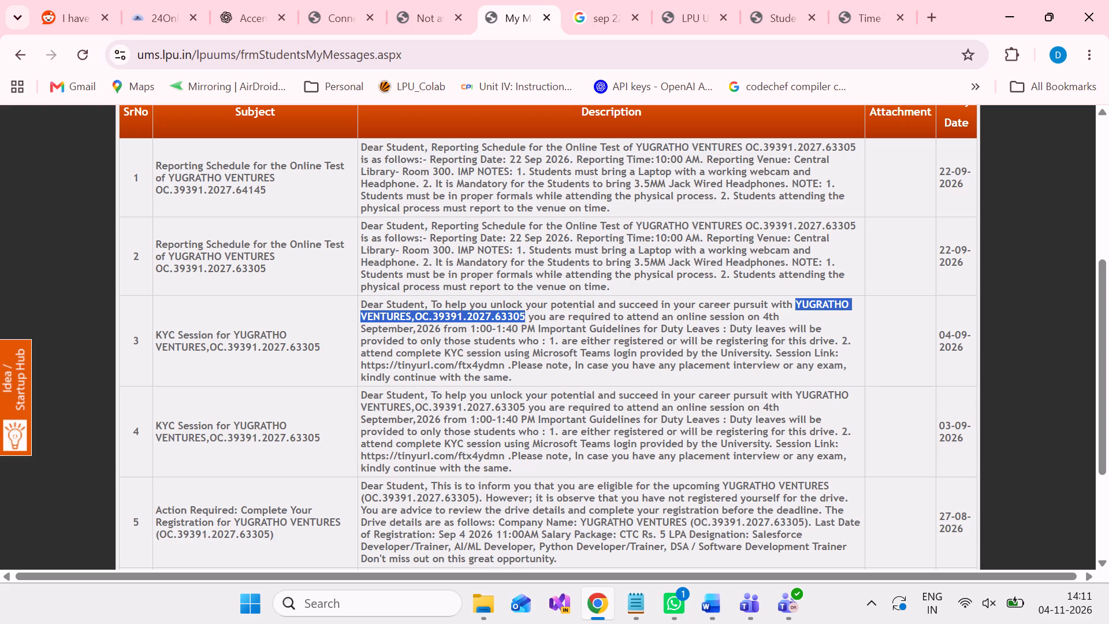
key("alt+Tab")
key("ctrl+v")
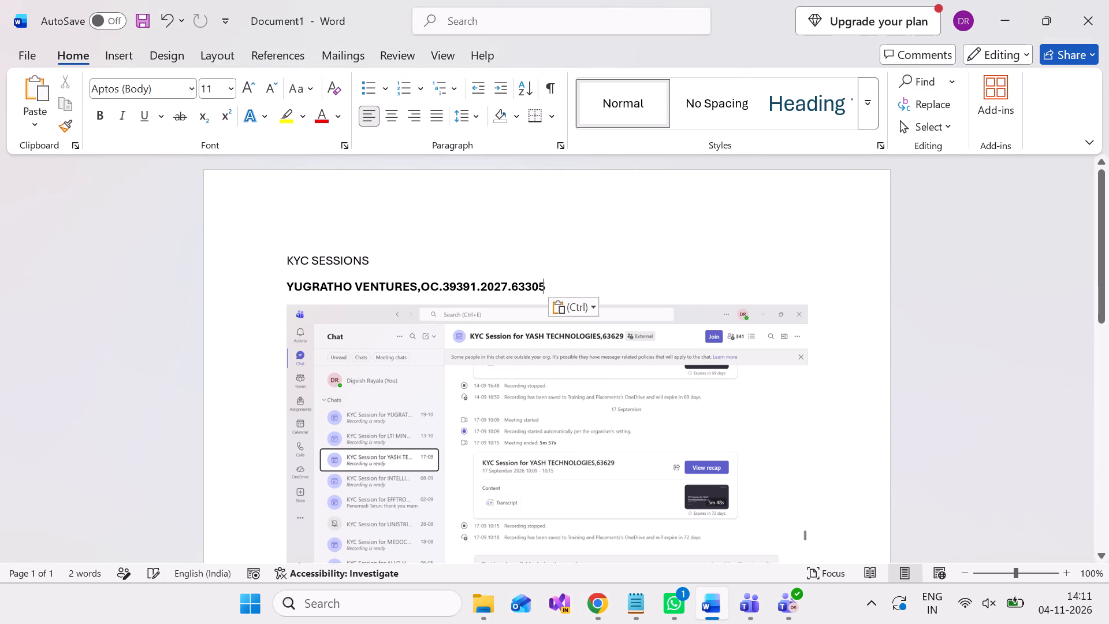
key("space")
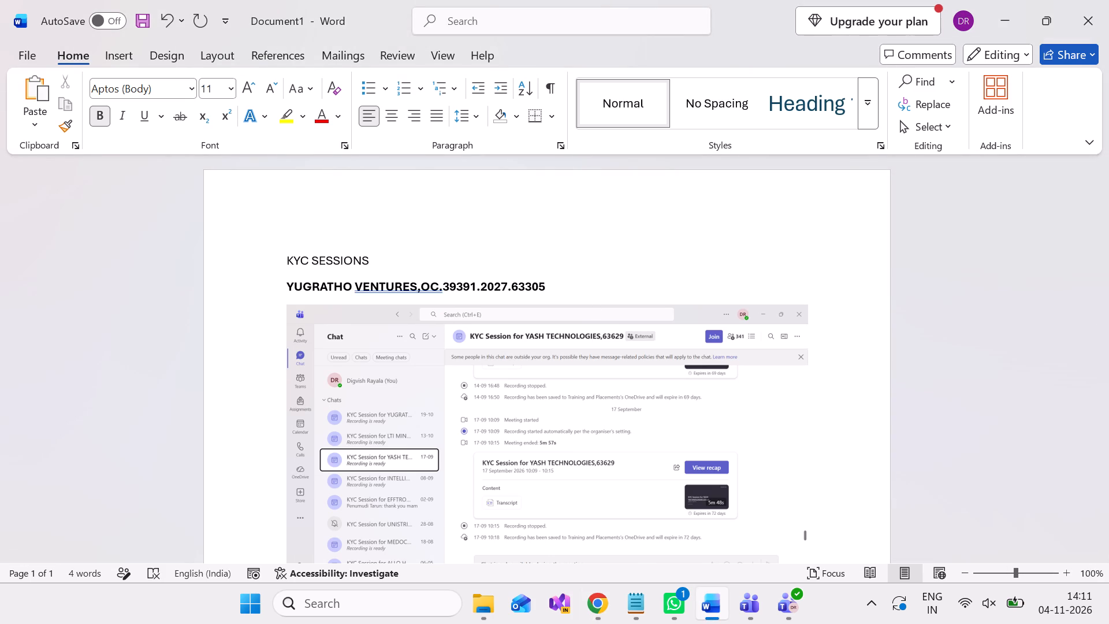
Copy the session date "4th September,2026" from the same portal message and paste it after the Yugratho company name in Word.
key("alt+Tab")
left_click(594, 345)
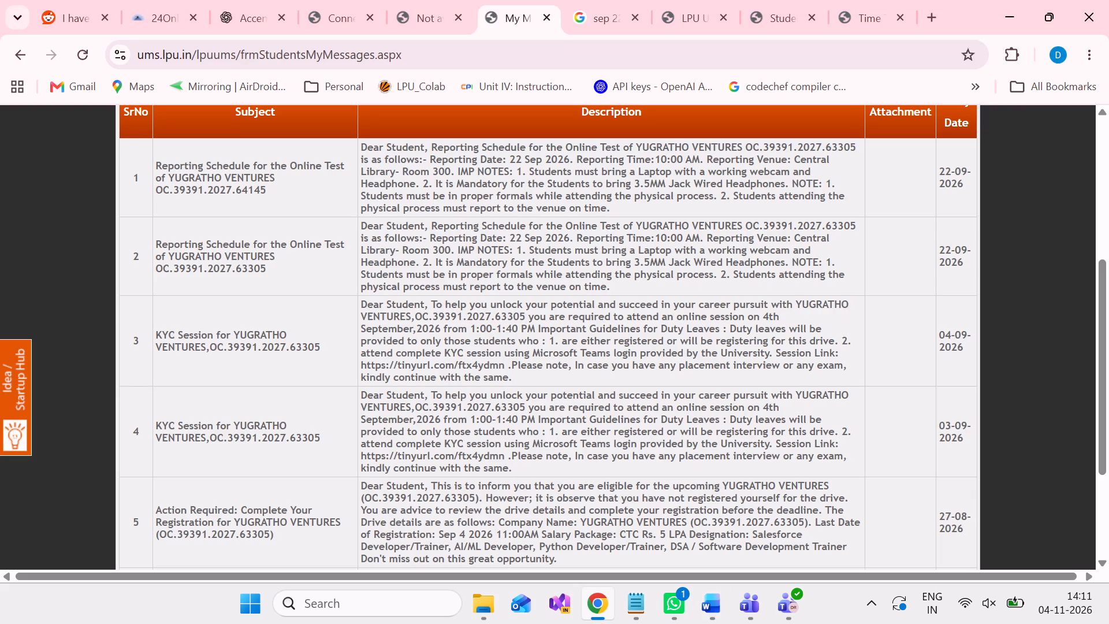
left_click_drag(761, 320, 441, 330)
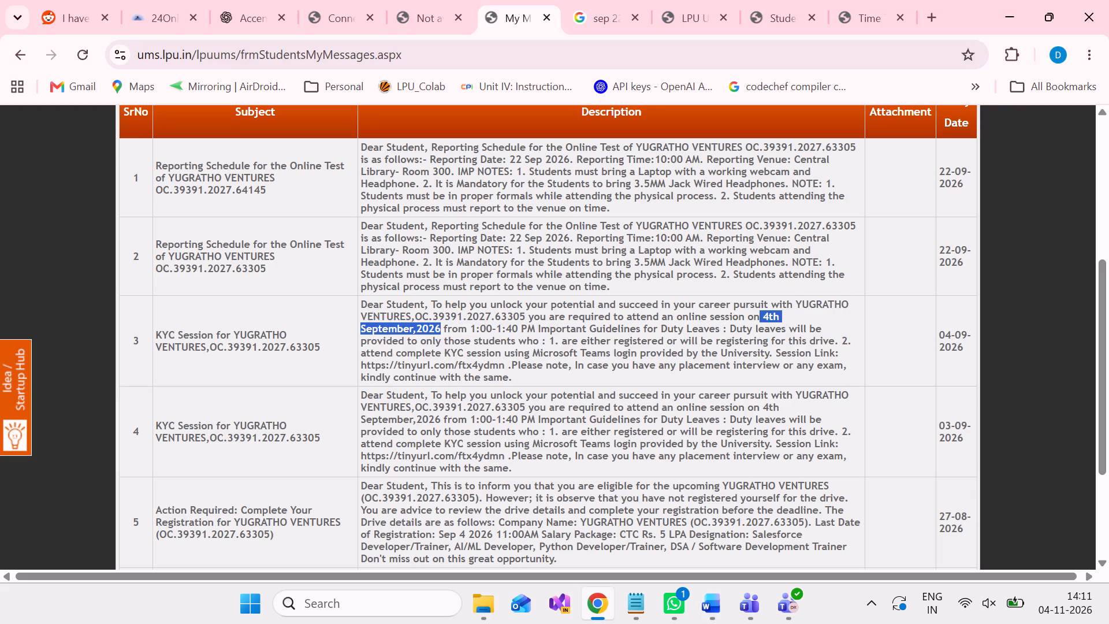
key("ctrl+c")
key("alt+Tab")
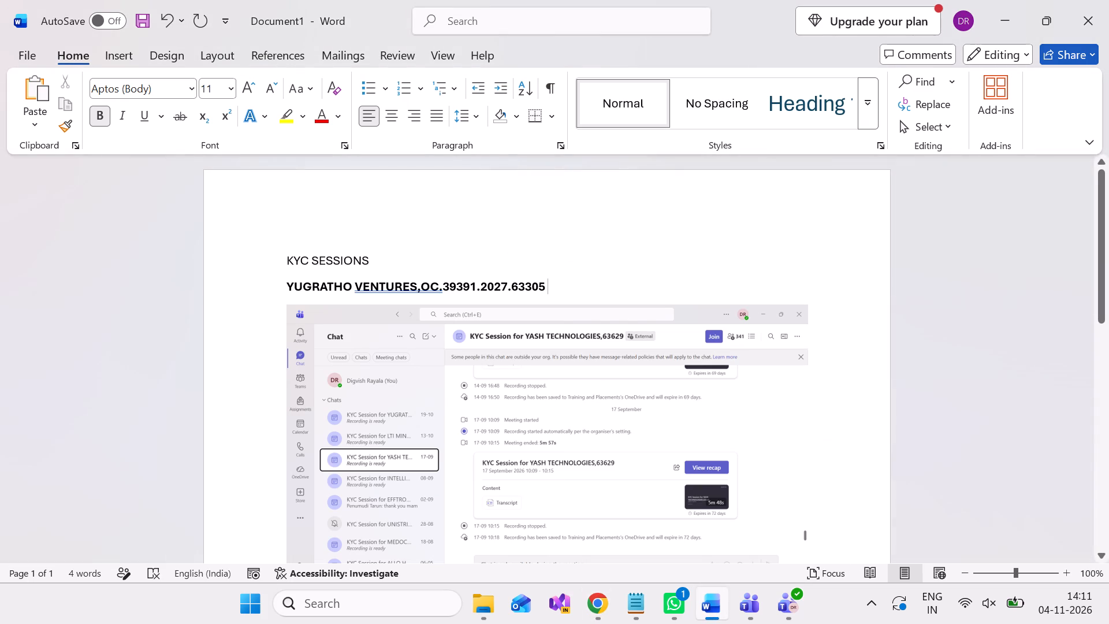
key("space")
key("ctrl+v")
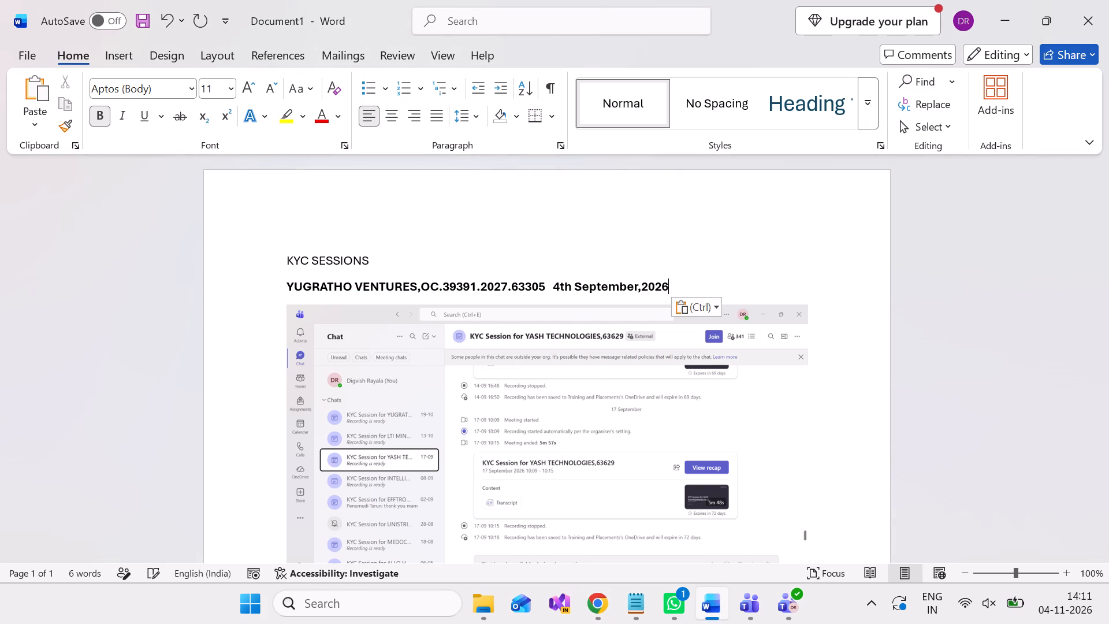
key("Return")
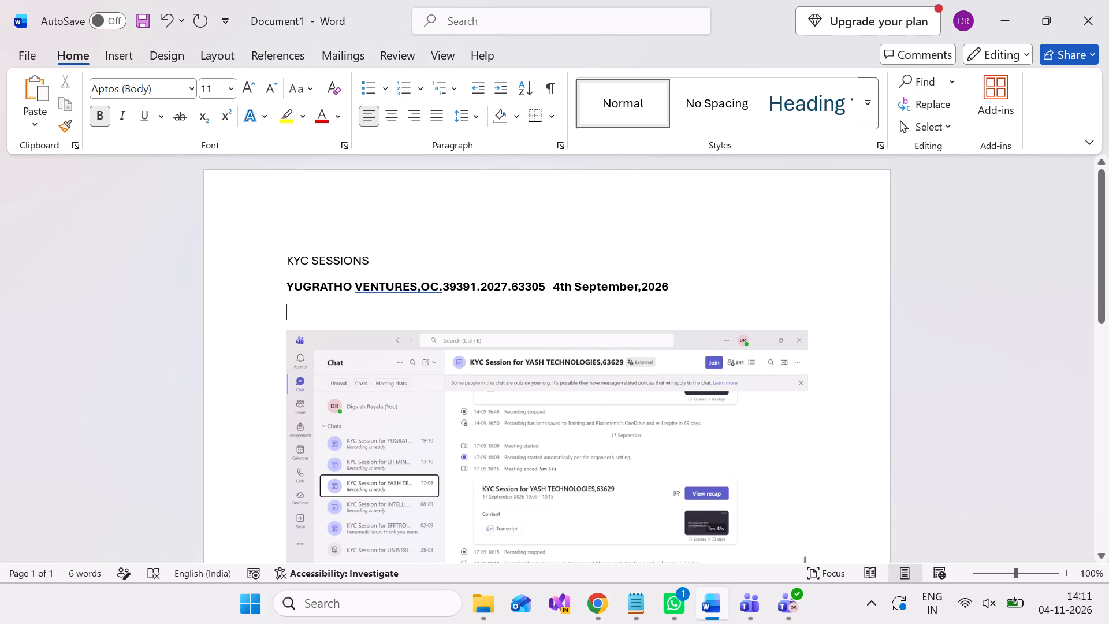
Widen the gap between the company name and the date with spaces, and add a blank line below the entry.
left_click(554, 288)
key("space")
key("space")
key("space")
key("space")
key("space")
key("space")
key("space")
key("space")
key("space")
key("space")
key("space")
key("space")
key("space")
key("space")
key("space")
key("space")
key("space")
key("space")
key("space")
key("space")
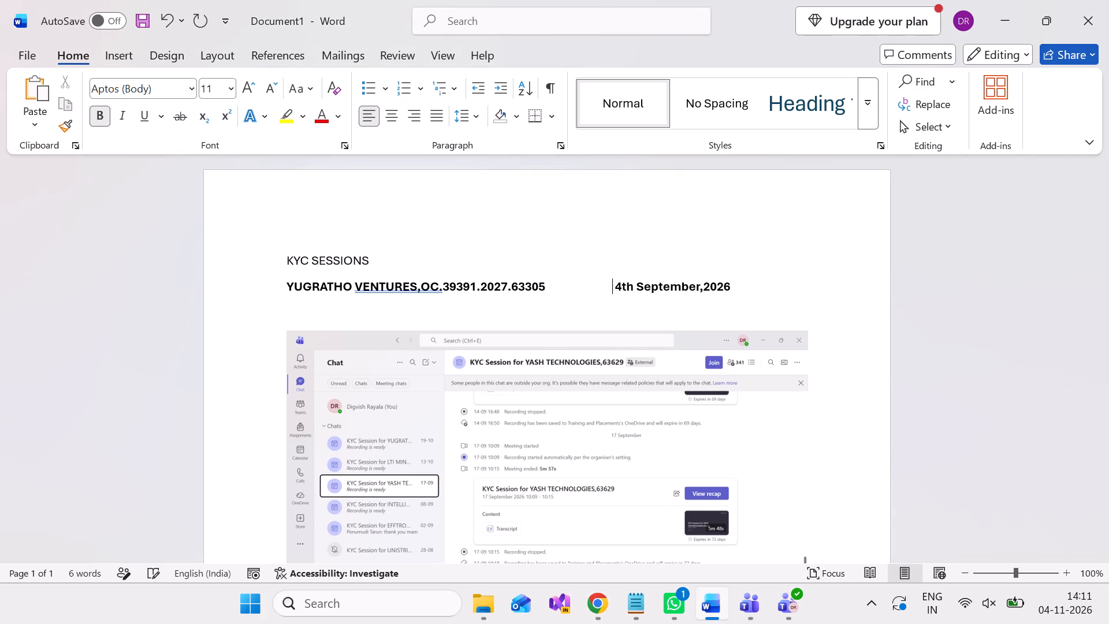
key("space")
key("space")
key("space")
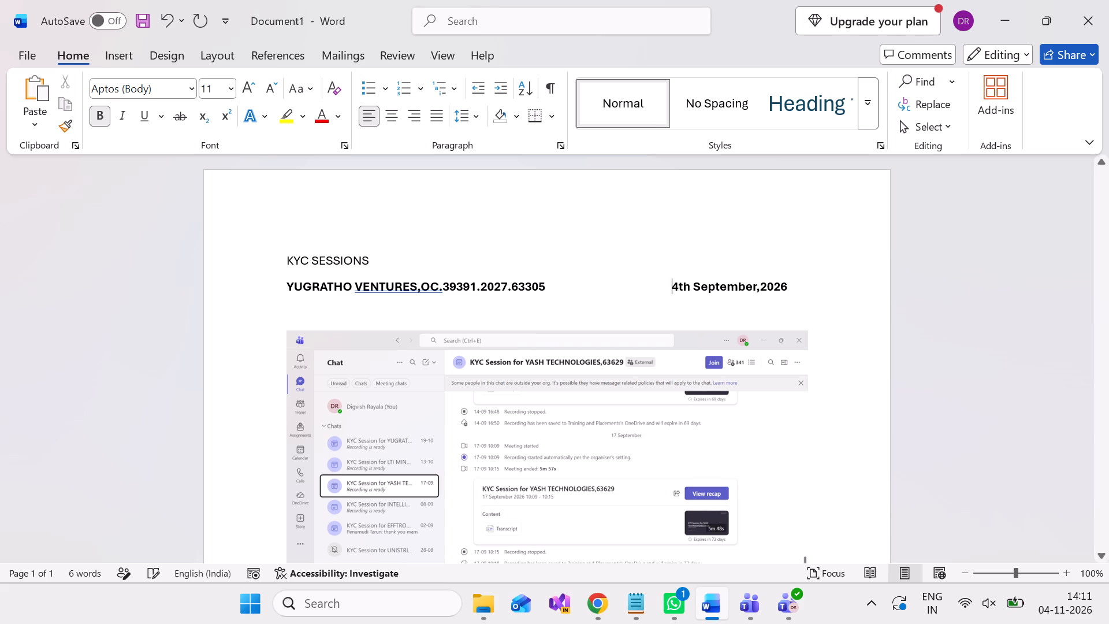
left_click(808, 287)
key("Return")
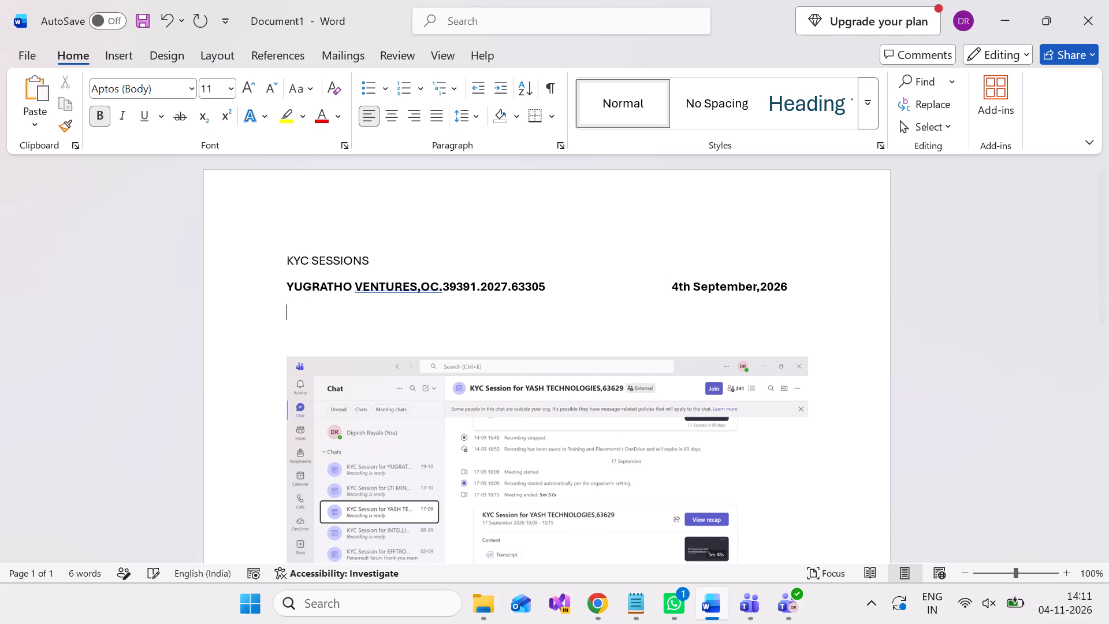
Search the portal messages by subject for "lti" in Chrome and look through the results for KYC session messages.
key("alt+Tab")
key("alt+Tab")
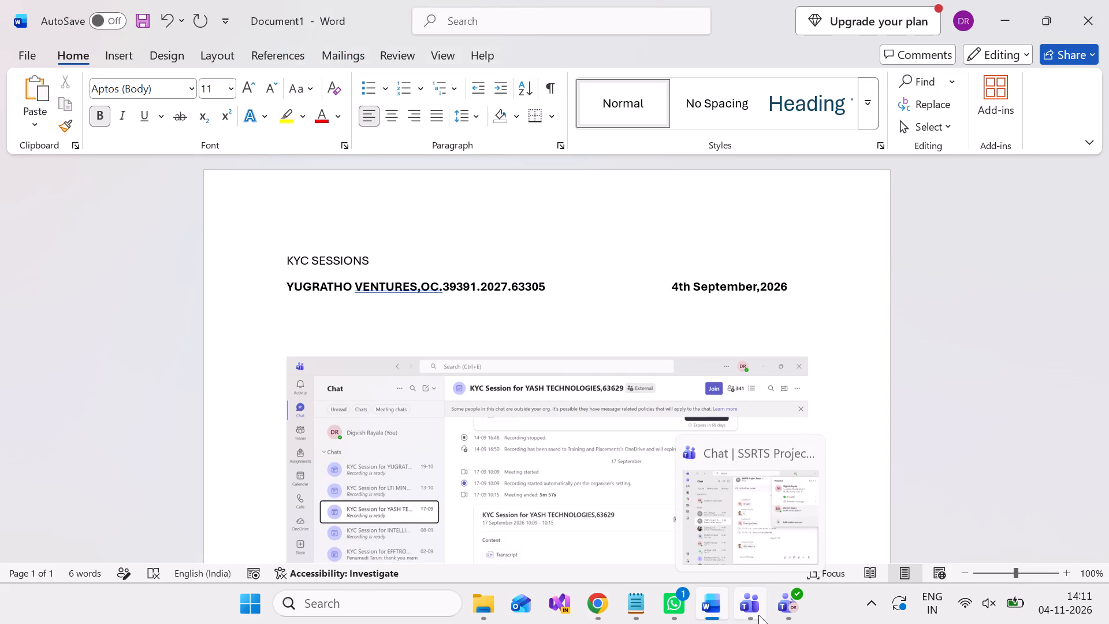
left_click(597, 603)
scroll(514, 252, "up", 6)
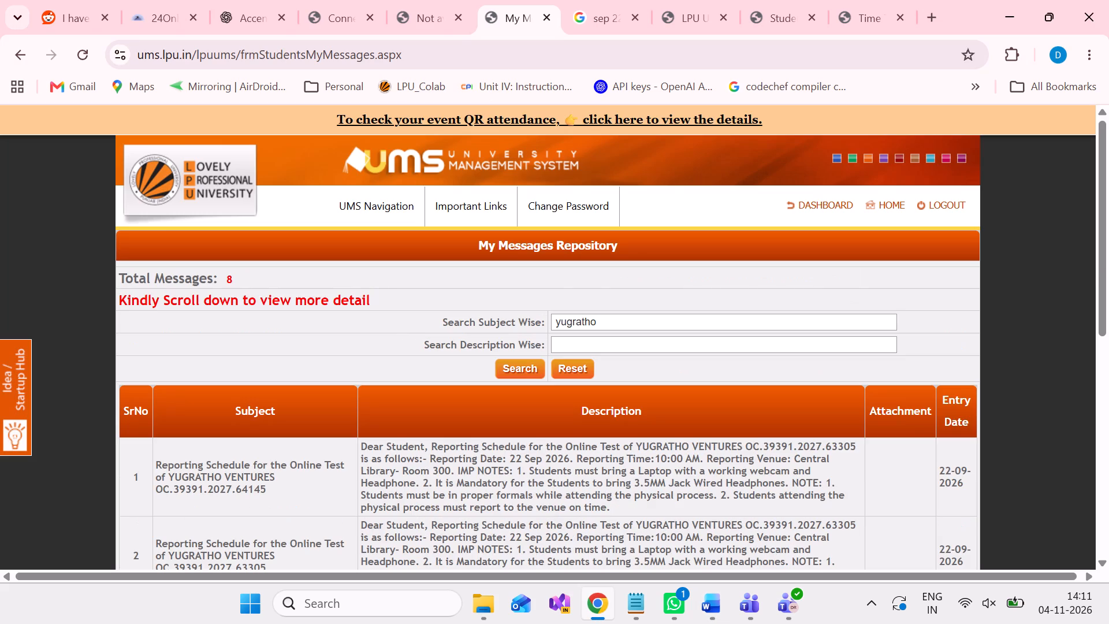
triple_click(612, 316)
key("BackSpace")
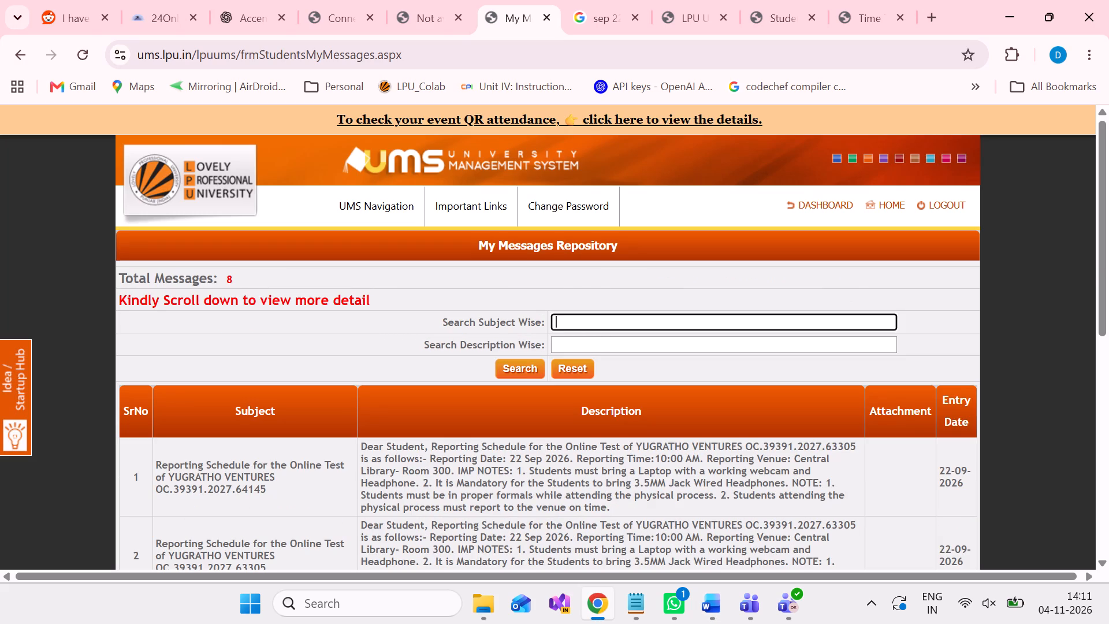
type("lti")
left_click(510, 369)
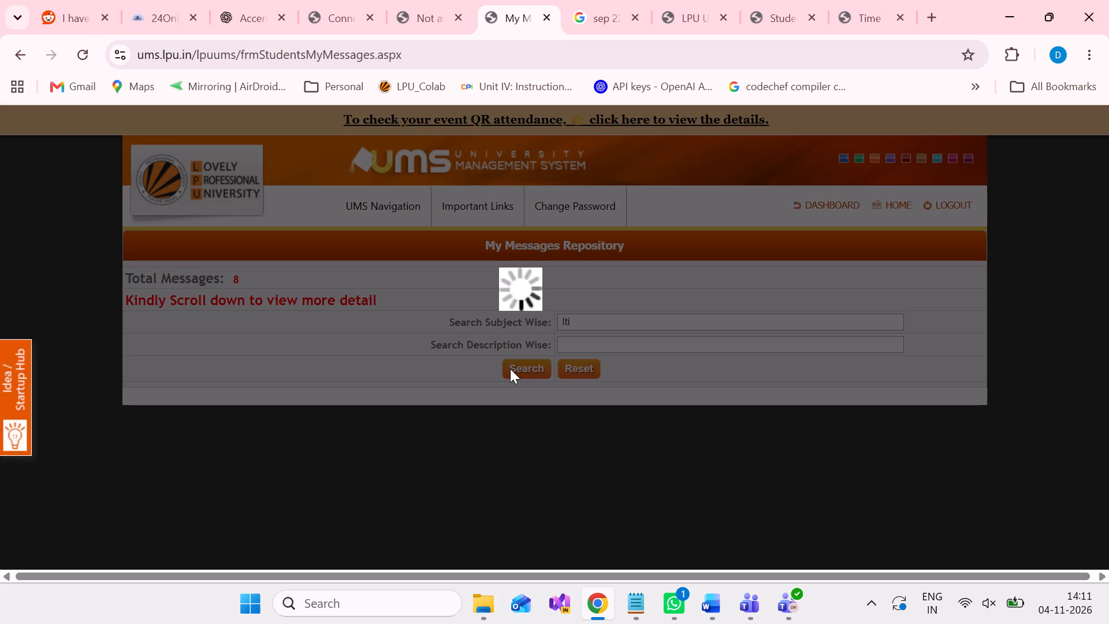
scroll(510, 369, "down", 4)
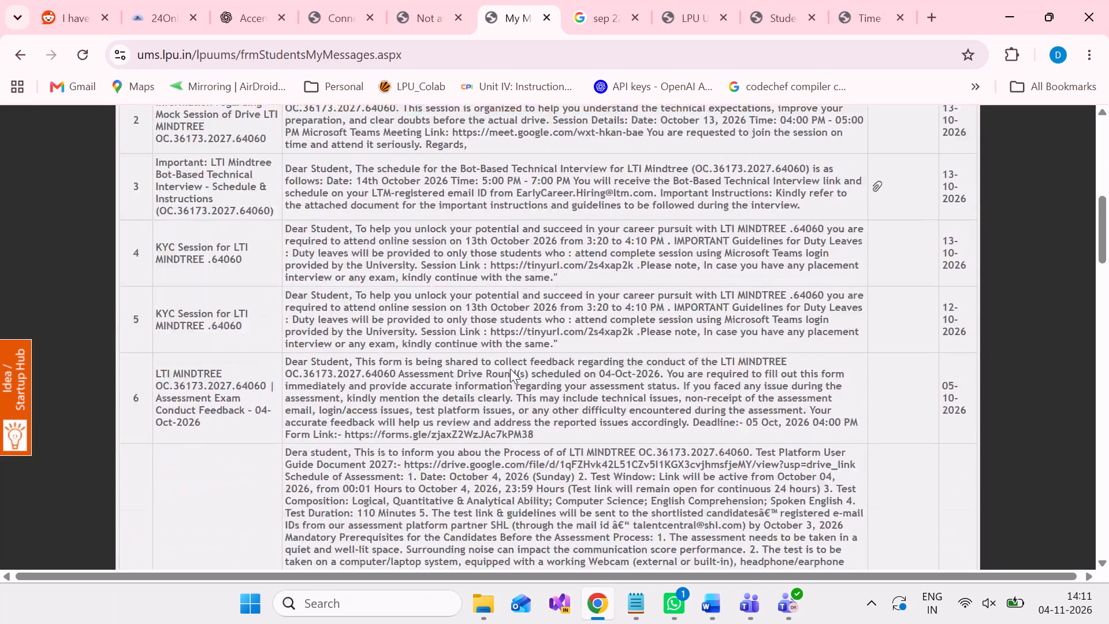
scroll(510, 369, "down", 7)
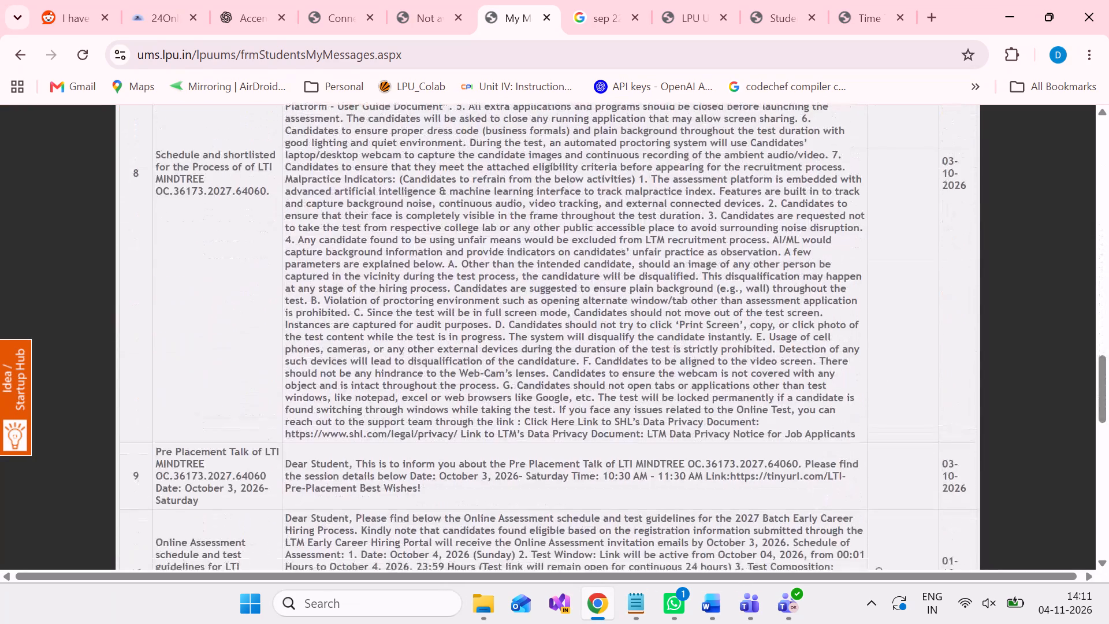
scroll(510, 369, "down", 4)
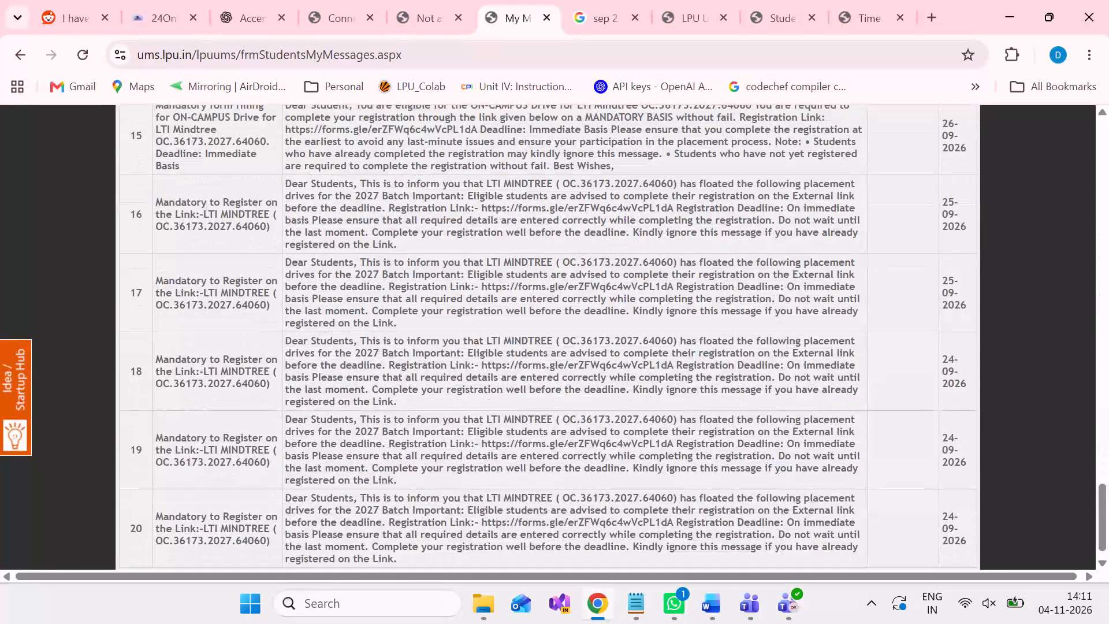
scroll(510, 369, "up", 3)
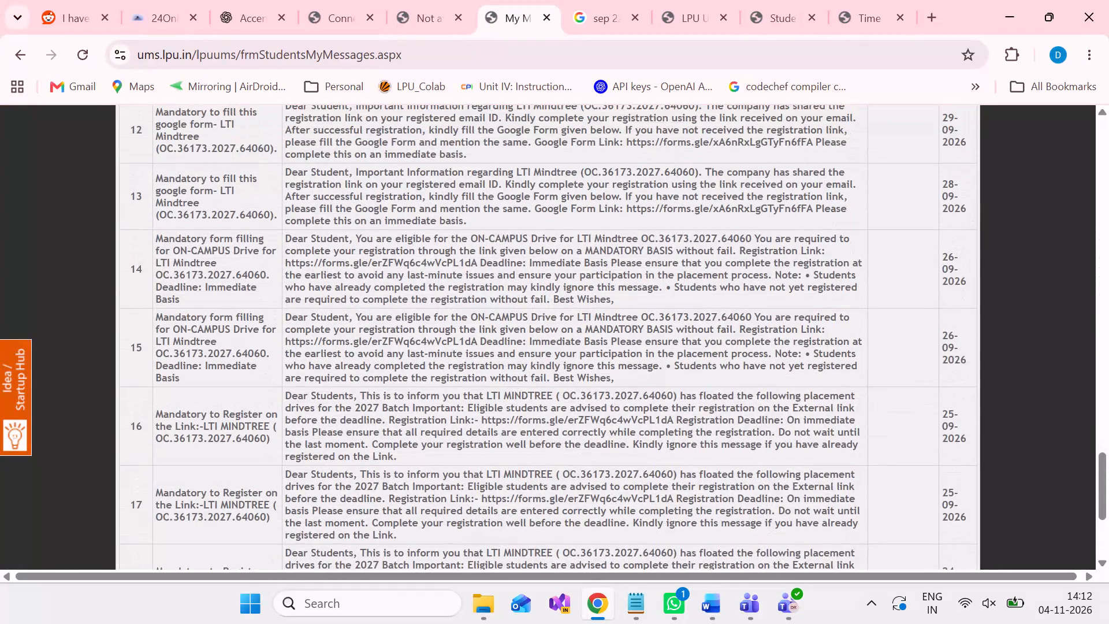
scroll(510, 369, "up", 1)
scroll(510, 369, "down", 1)
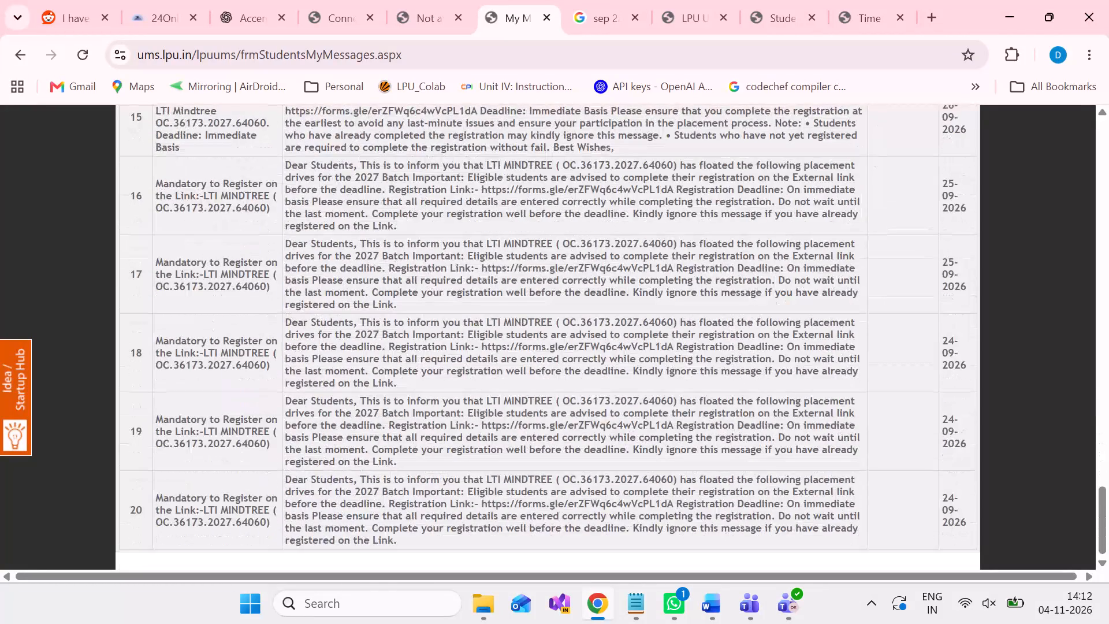
scroll(510, 369, "up", 11)
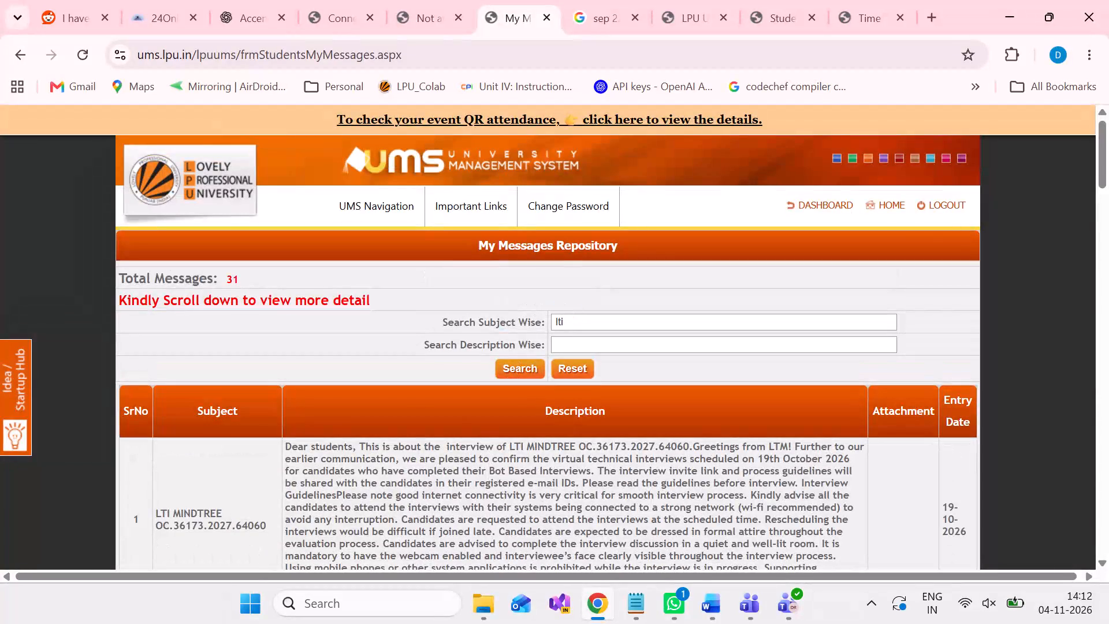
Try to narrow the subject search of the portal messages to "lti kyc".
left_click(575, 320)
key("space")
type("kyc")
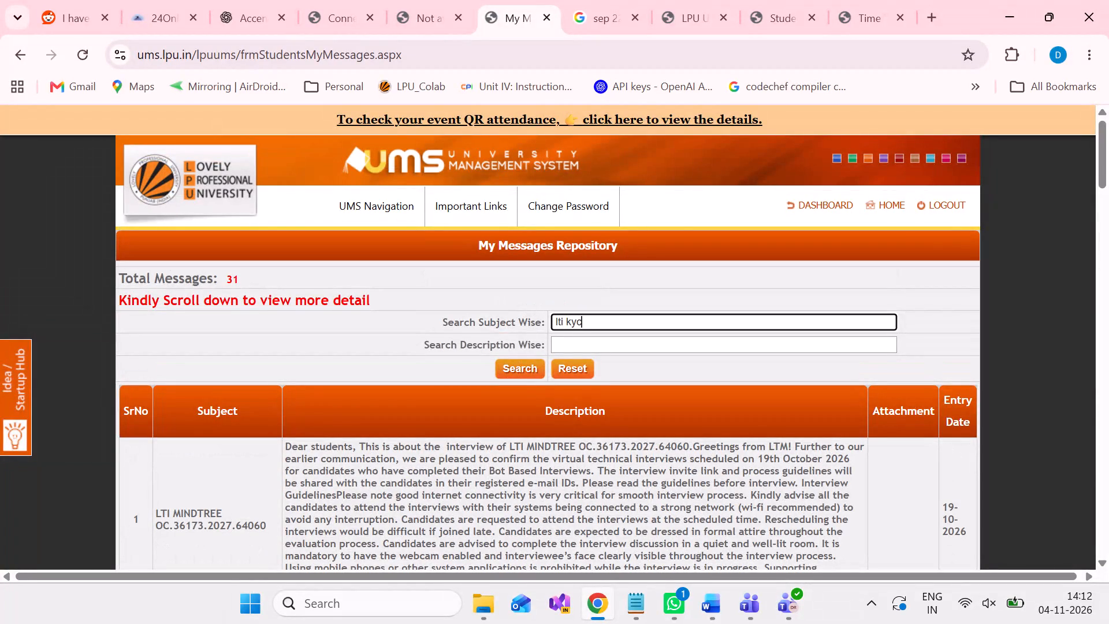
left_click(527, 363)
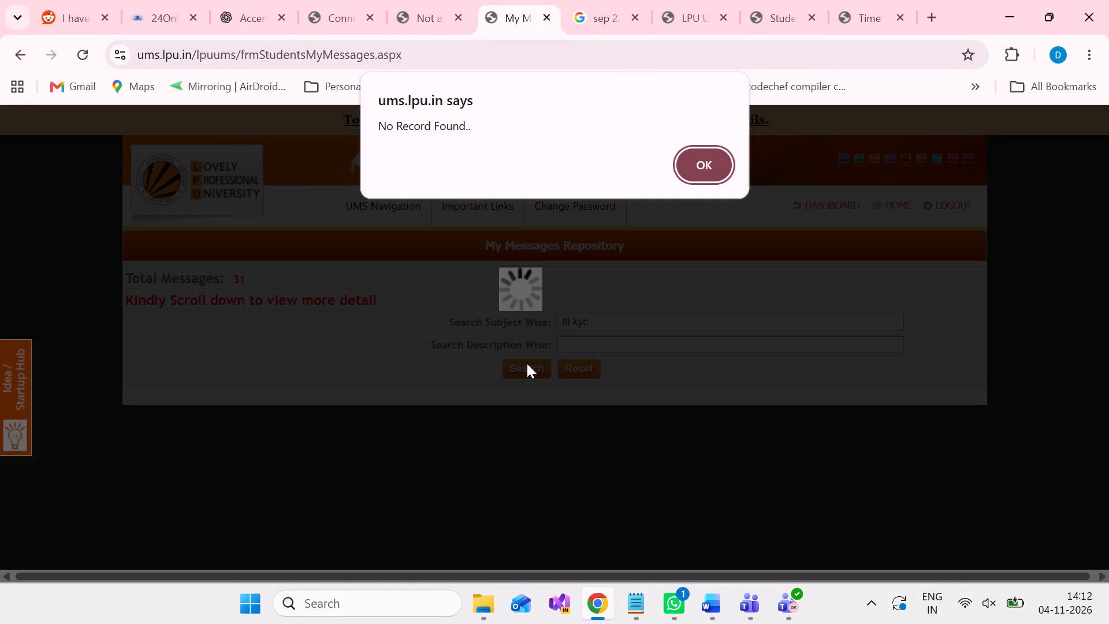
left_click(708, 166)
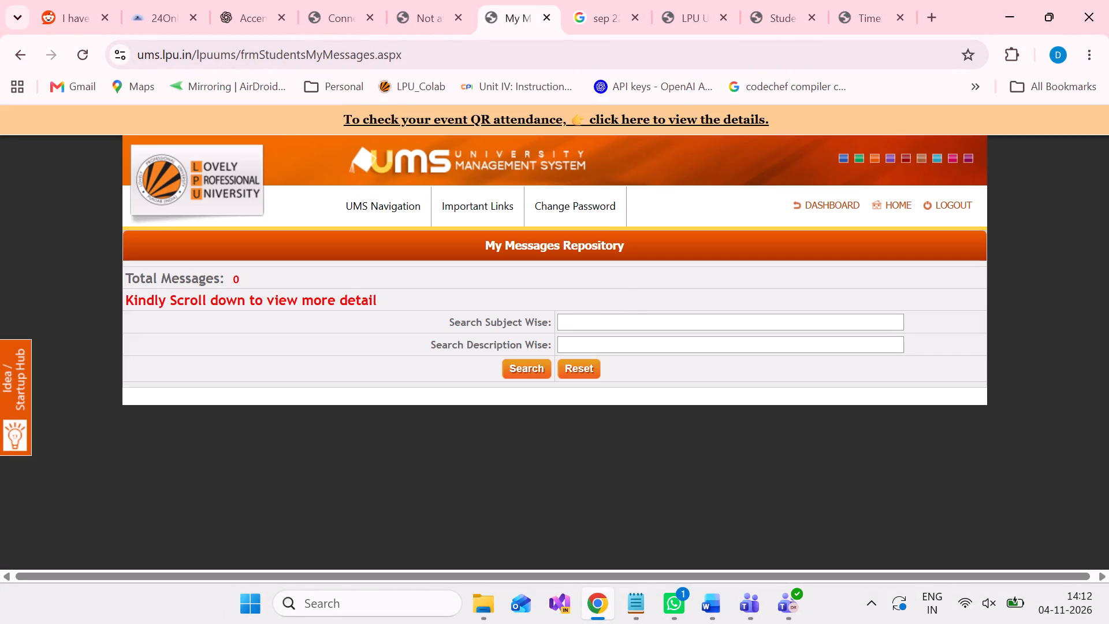
Search the portal messages by subject for "kyc session for lti" and check the session's date and time.
left_click(582, 320)
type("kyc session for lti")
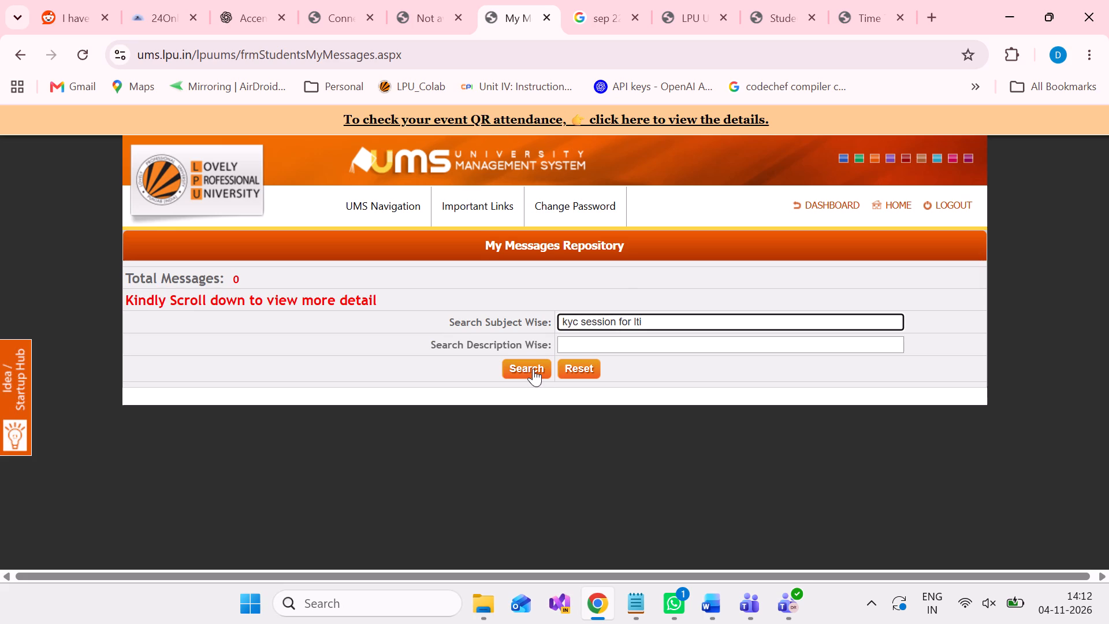
left_click(533, 369)
scroll(436, 413, "down", 1)
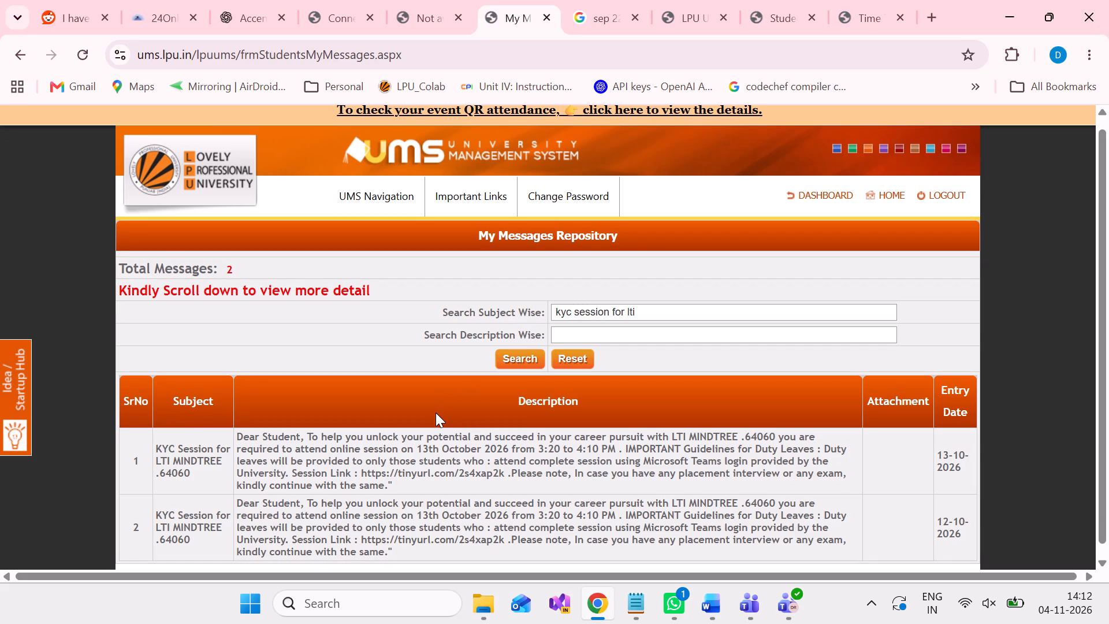
scroll(436, 413, "down", 1)
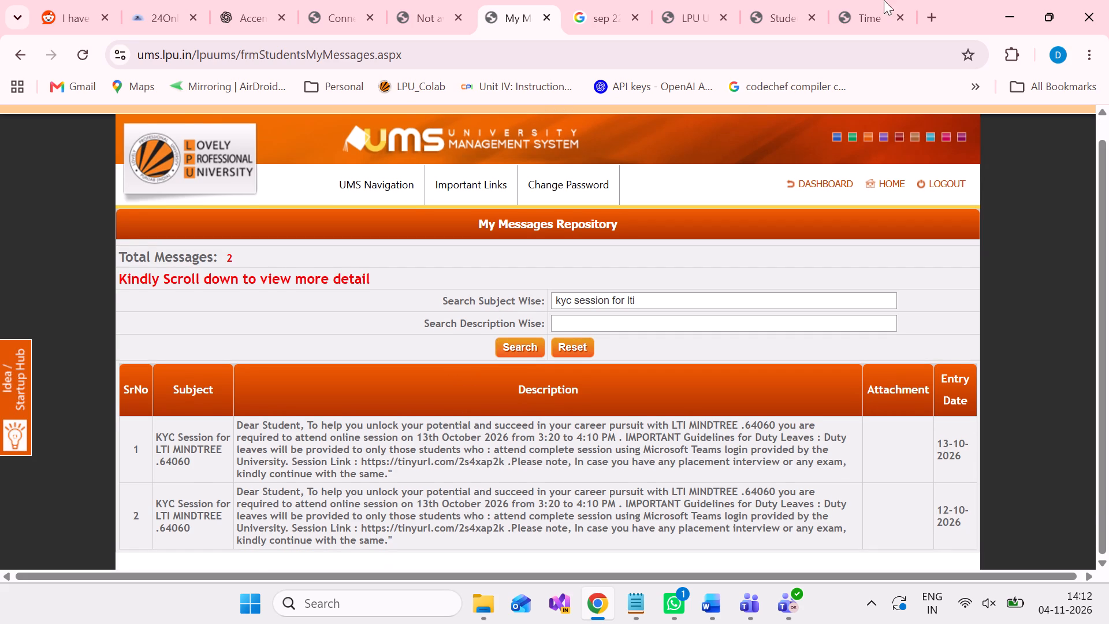
Search Google for "13 oct day 2026" to check the weekday of the LTI Mindtree session.
left_click(603, 0)
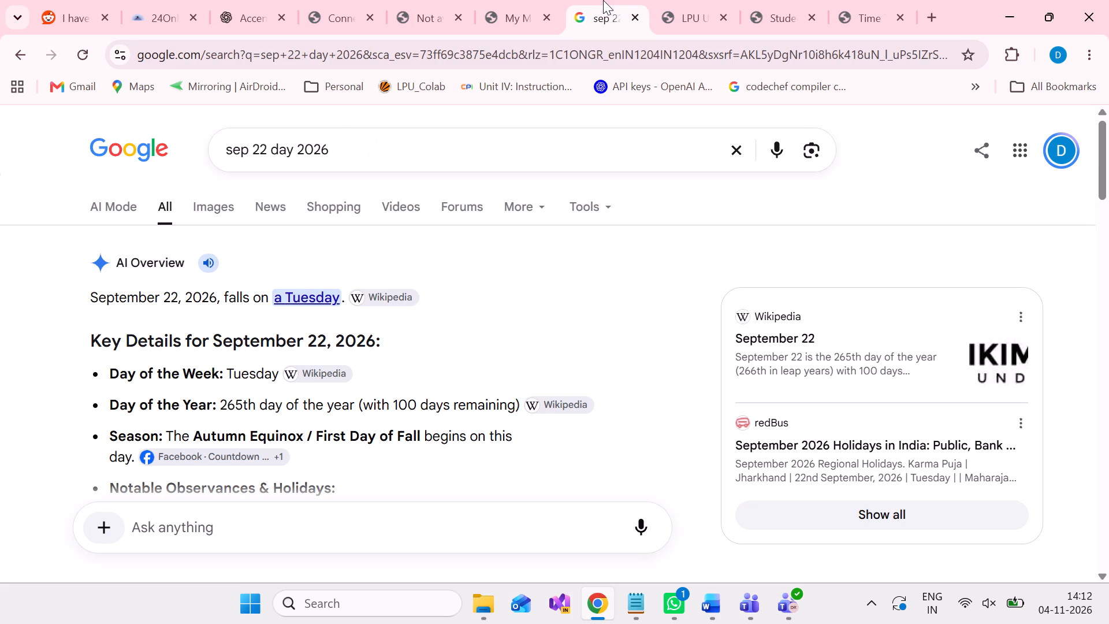
left_click(266, 148)
key("BackSpace")
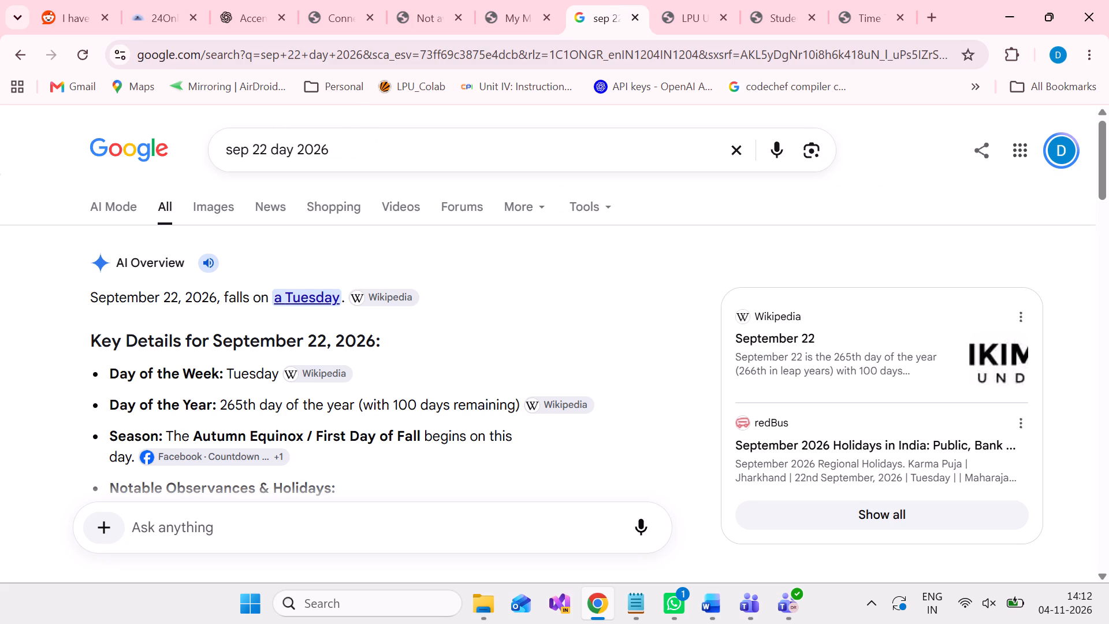
left_click(266, 148)
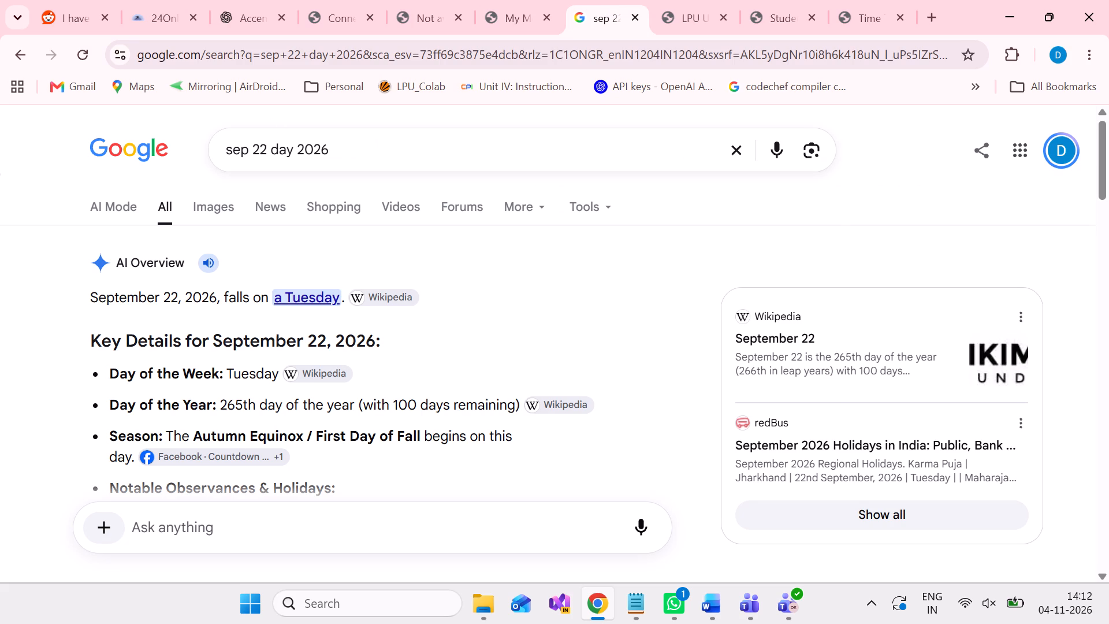
left_click(276, 156)
left_click(259, 148)
key("BackSpace")
key("BackSpace")
key("BackSpace")
key("BackSpace")
key("BackSpace")
key("BackSpace")
key("BackSpace")
key("BackSpace")
key("BackSpace")
key("BackSpace")
key("BackSpace")
key("BackSpace")
key("BackSpace")
key("BackSpace")
key("BackSpace")
key("BackSpace")
key("BackSpace")
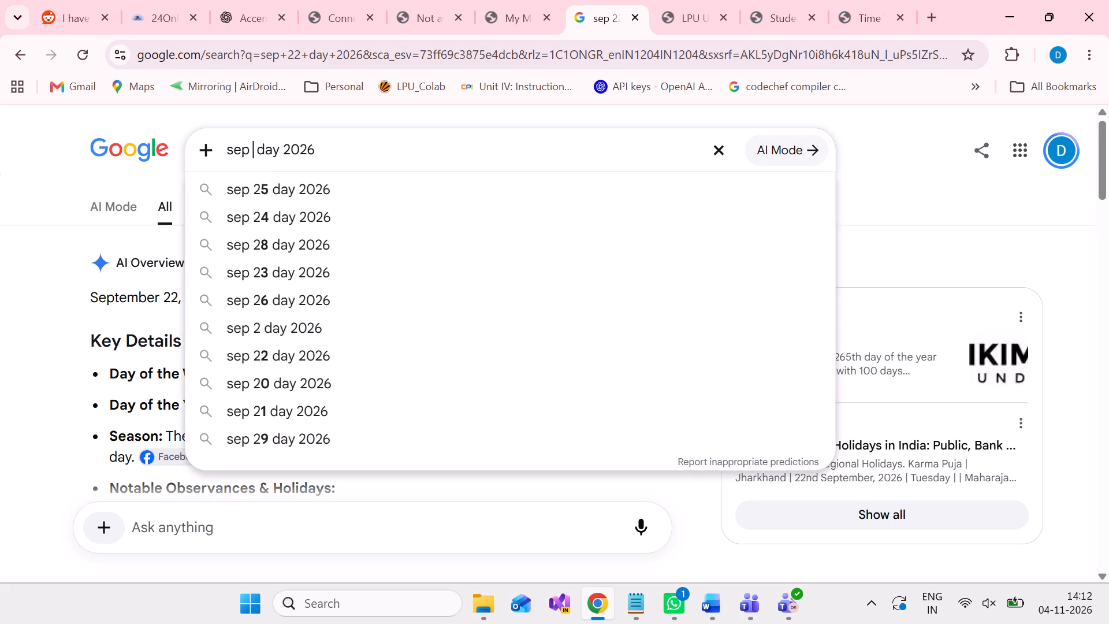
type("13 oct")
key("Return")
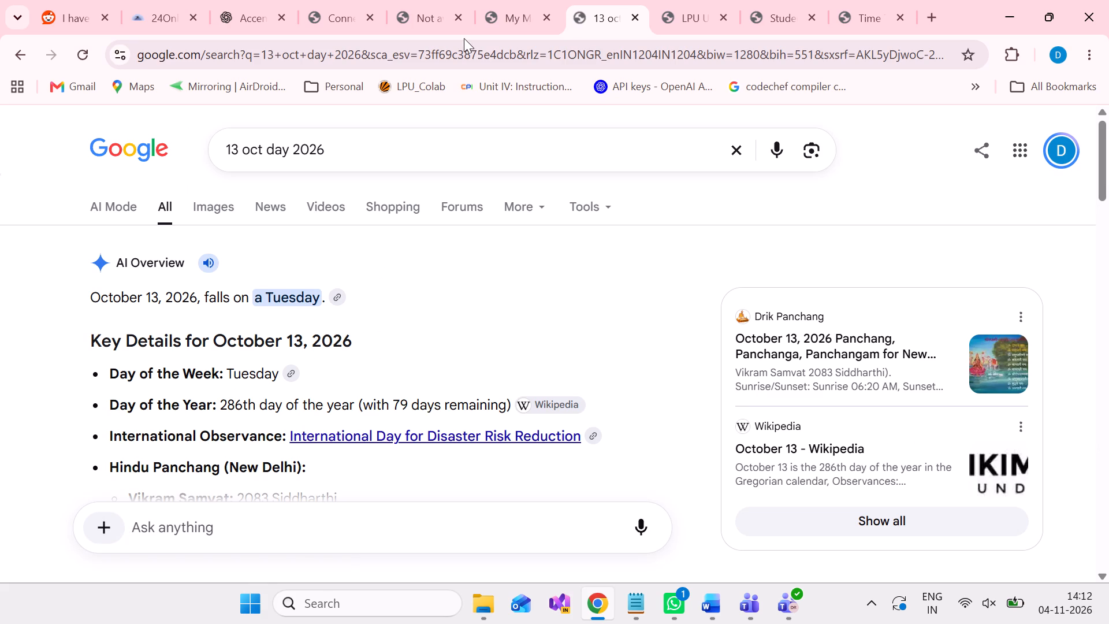
Search the portal messages by subject for "lti" again and check the date of the LTI Mindtree technical interview.
left_click(497, 18)
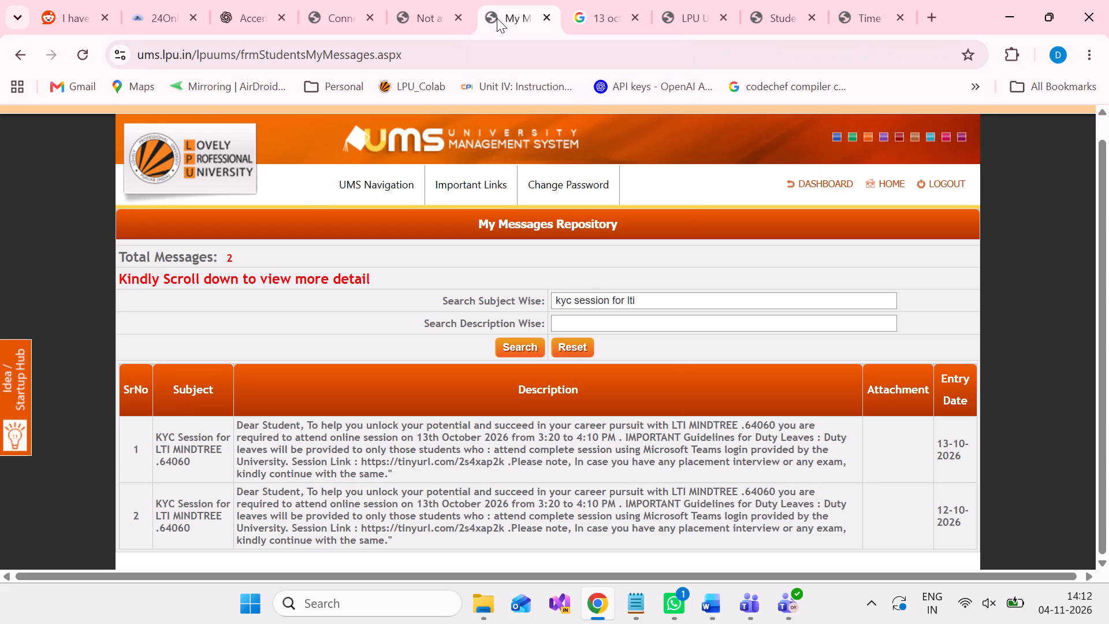
left_click(626, 302)
key("BackSpace")
key("BackSpace")
key("BackSpace")
key("BackSpace")
key("BackSpace")
key("BackSpace")
key("BackSpace")
key("BackSpace")
key("BackSpace")
key("BackSpace")
key("BackSpace")
key("BackSpace")
key("BackSpace")
key("BackSpace")
key("BackSpace")
key("BackSpace")
key("BackSpace")
key("BackSpace")
key("BackSpace")
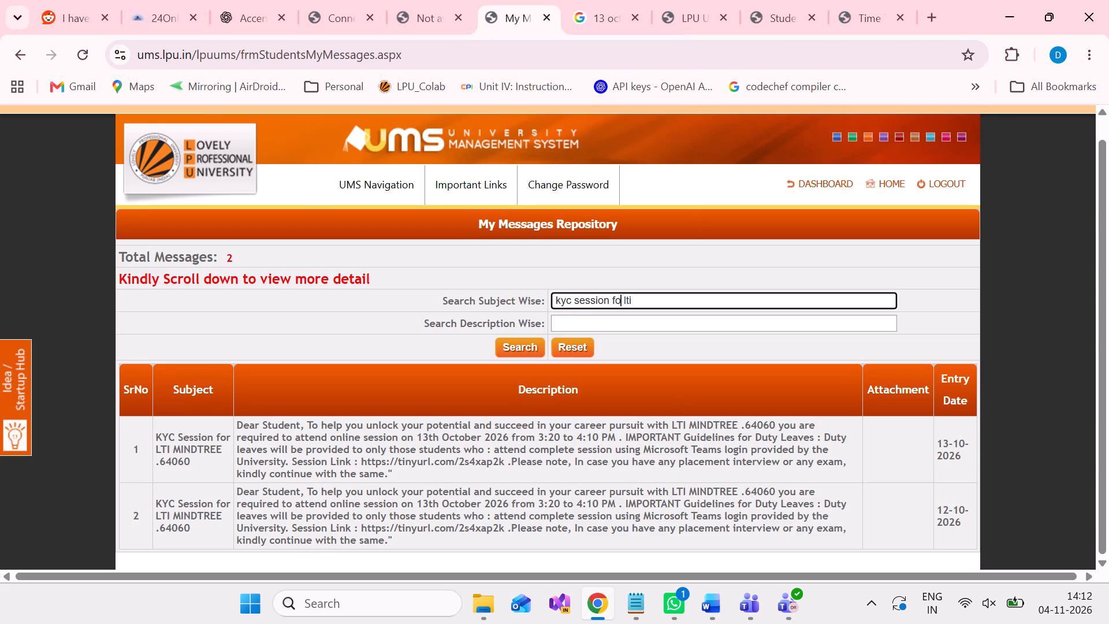
key("Right")
key("BackSpace")
left_click(520, 344)
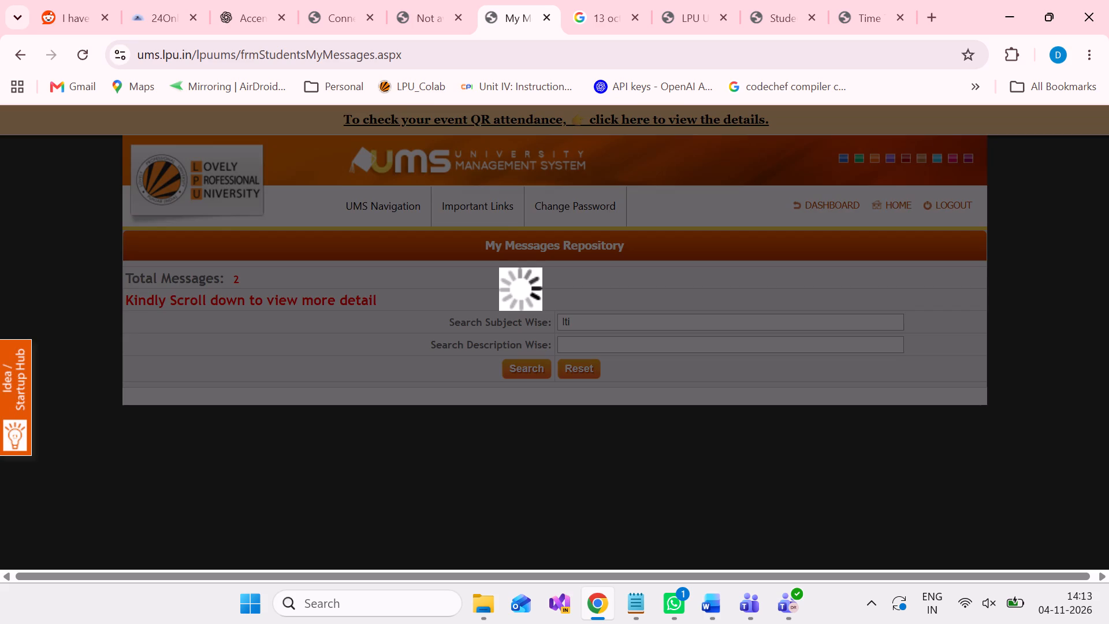
left_click(537, 369)
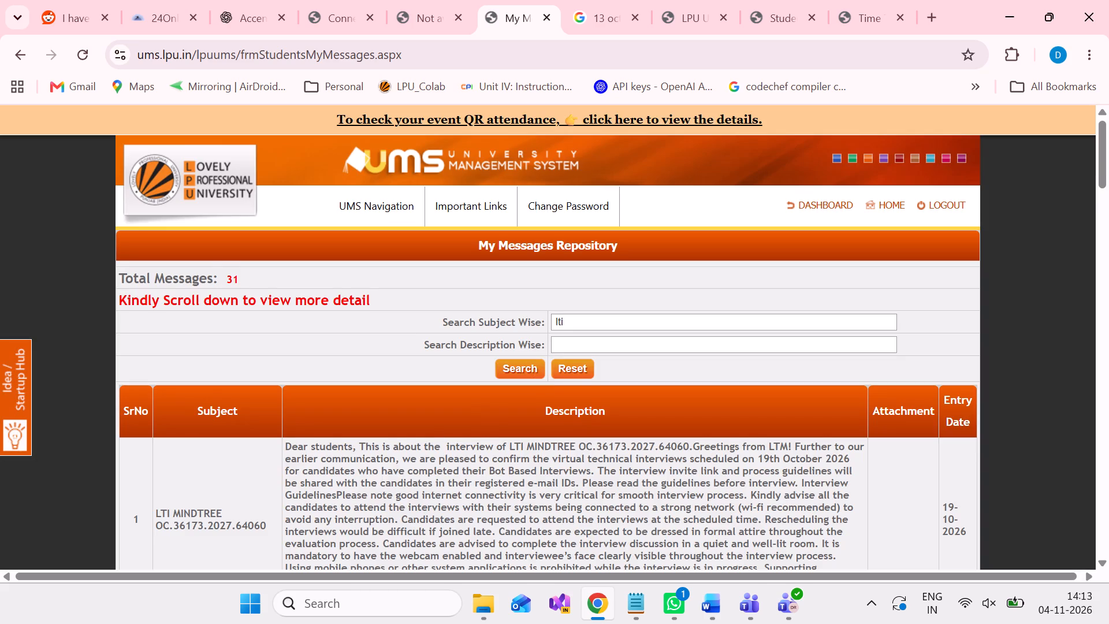
scroll(379, 470, "down", 2)
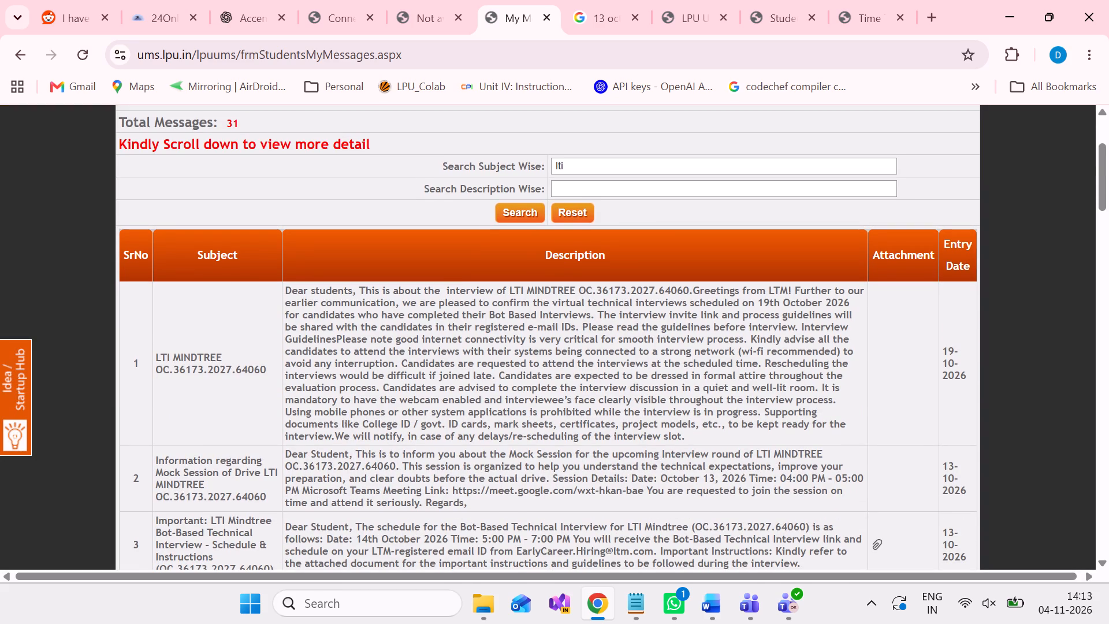
Search Google for "19 oct day 2026" to check the weekday of the LTI Mindtree interview.
left_click(593, 0)
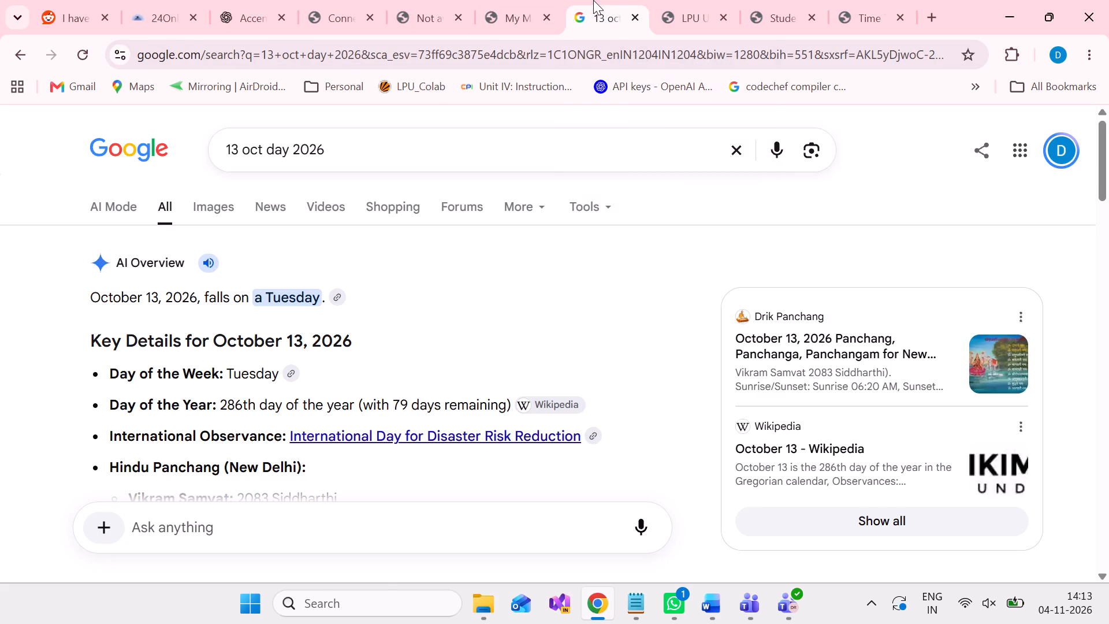
left_click(239, 151)
key("BackSpace")
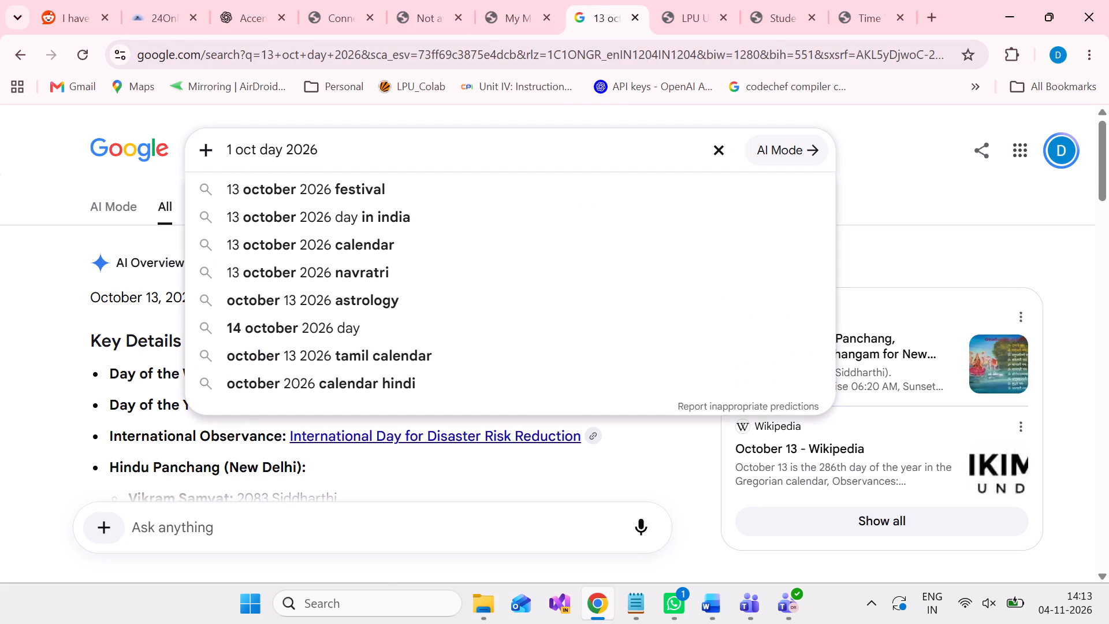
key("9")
key("Return")
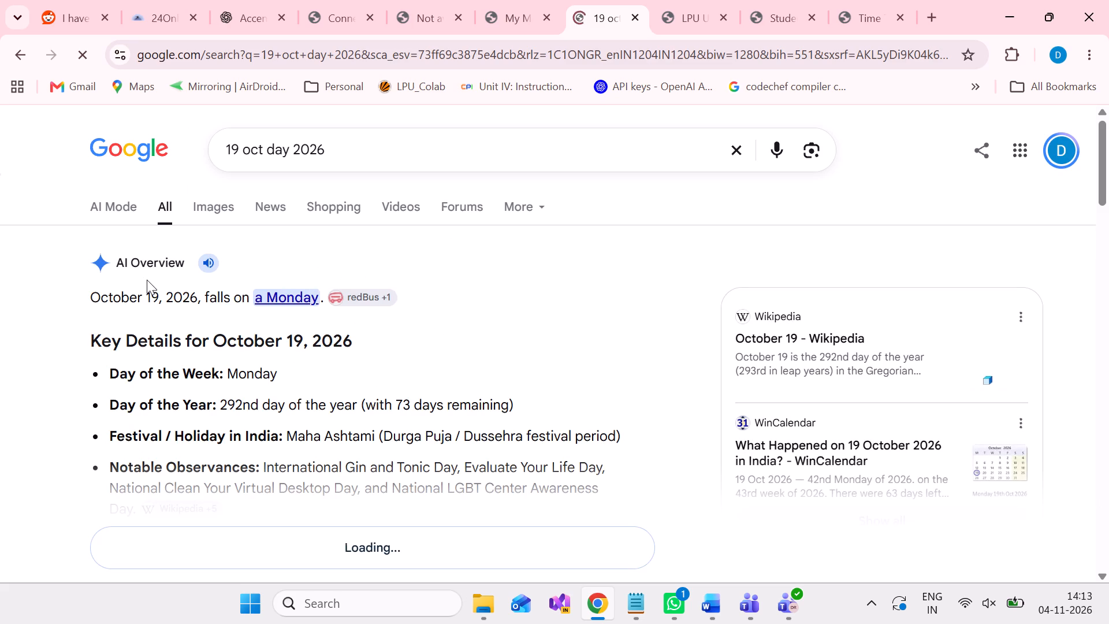
Return to the portal's LTI Mindtree messages and review the dates and times of the listed sessions and interviews.
left_click(498, 0)
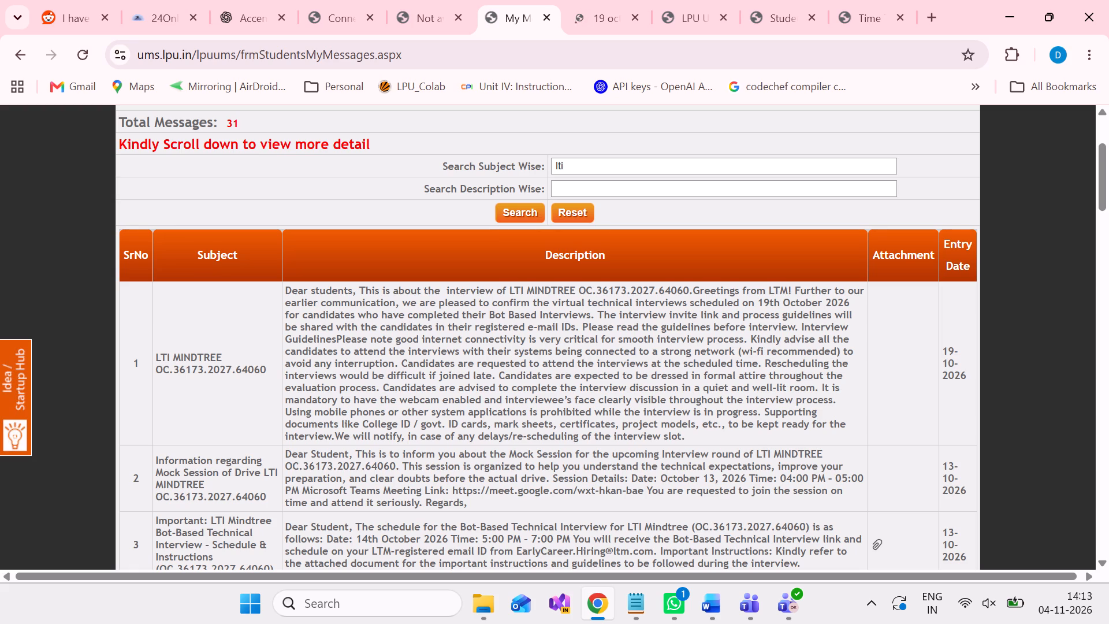
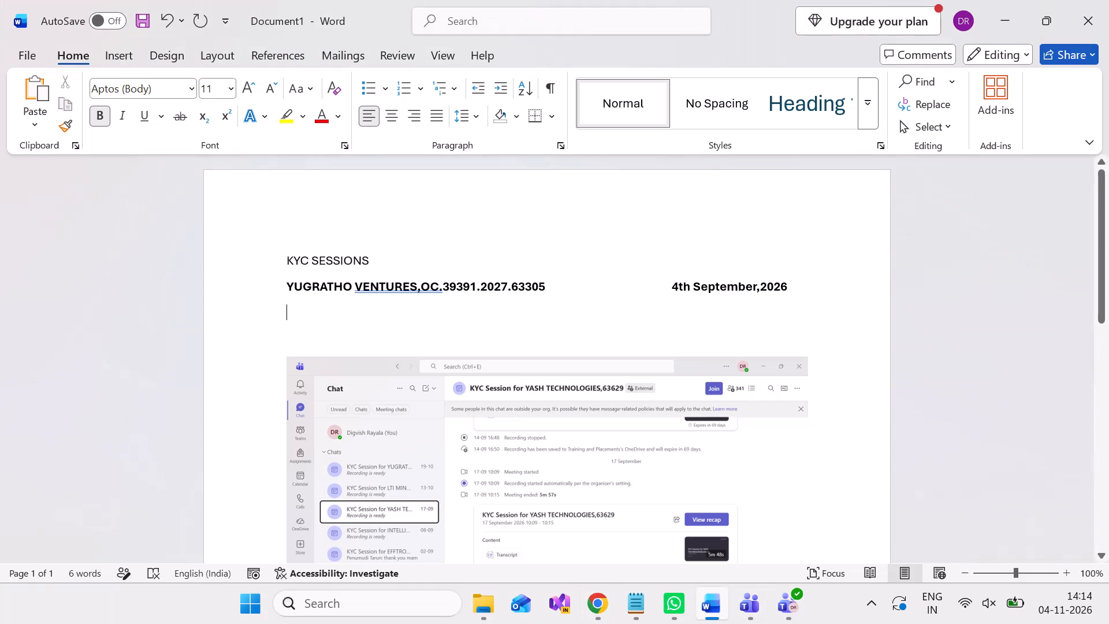
Add two new lines below the pasted YASH TECHNOLOGIES chat screenshot in the Word document.
scroll(591, 440, "down", 1)
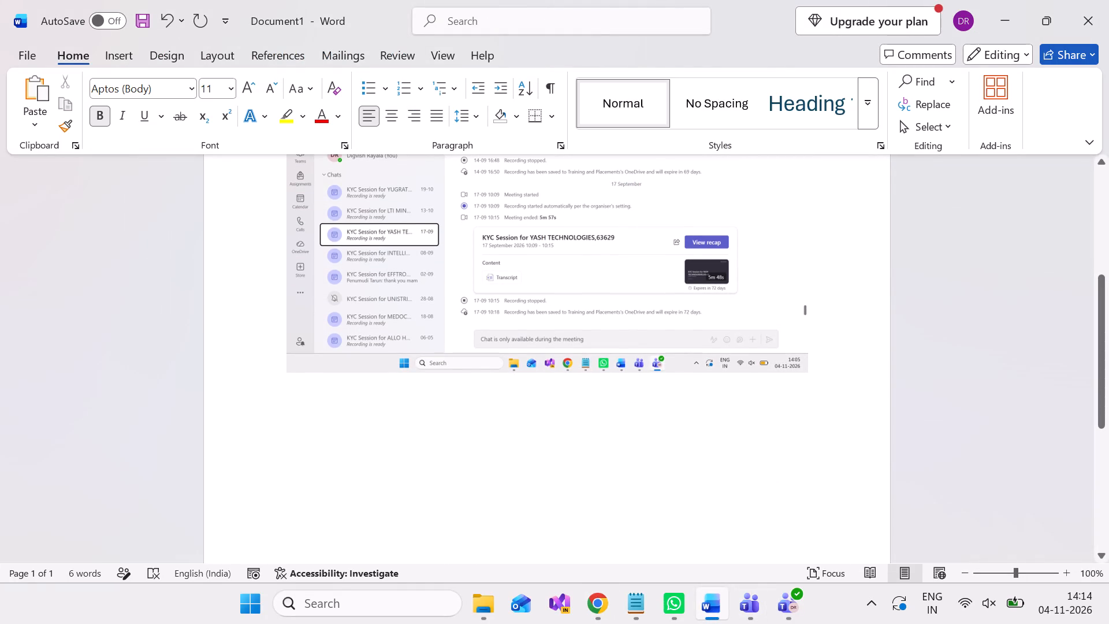
left_click(842, 381)
key("Return")
key("Return")
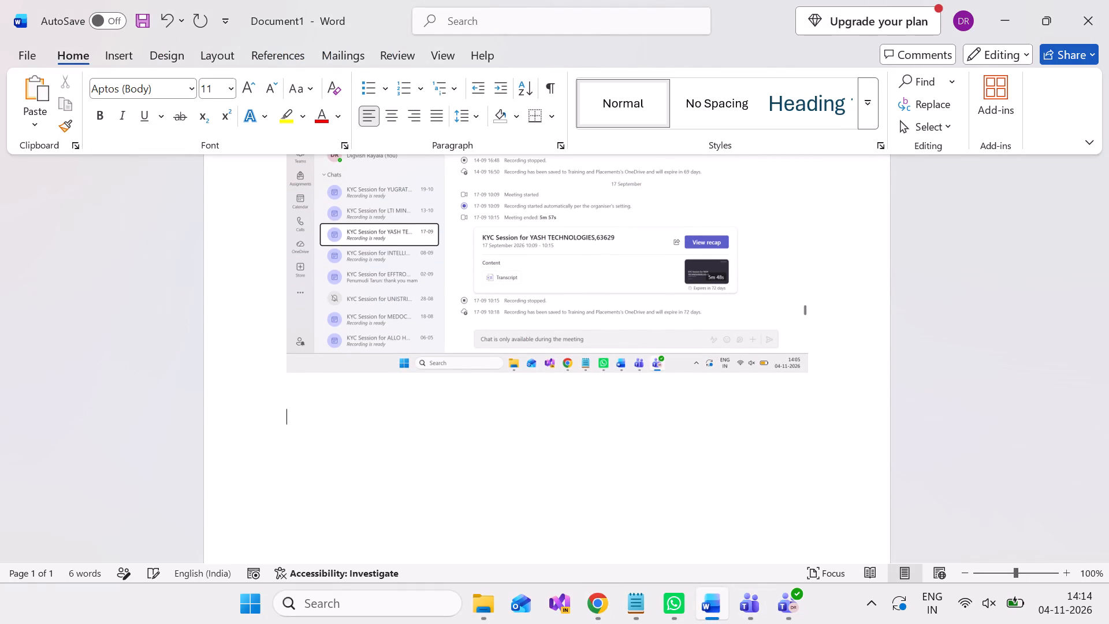
Switch to Chrome, bring up the university timetable, and open a new blank browser tab.
left_click(592, 605)
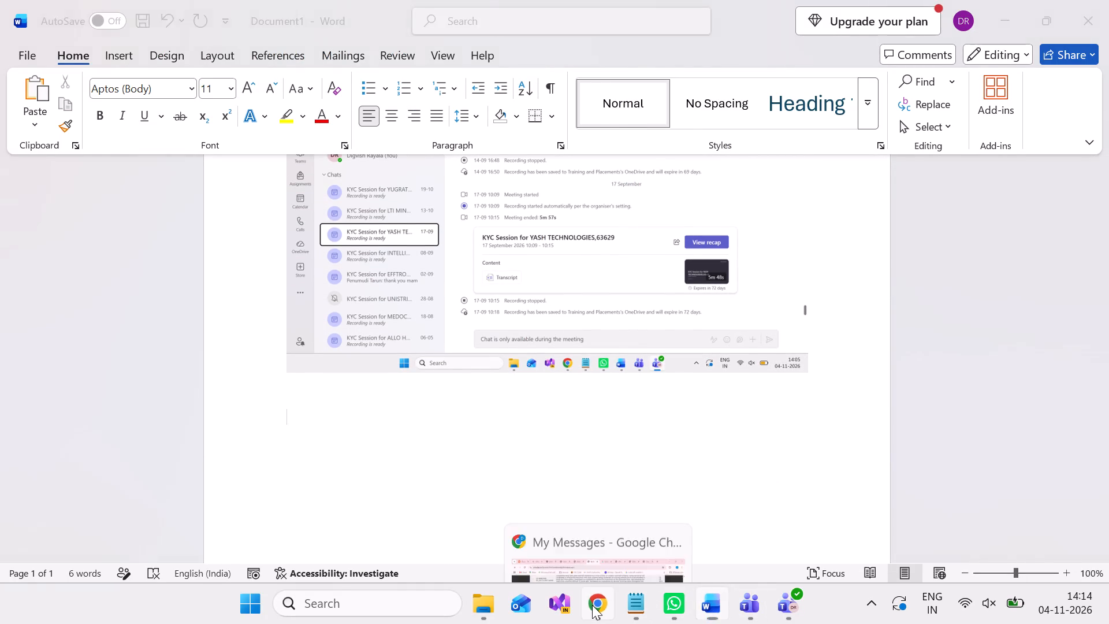
left_click(878, 0)
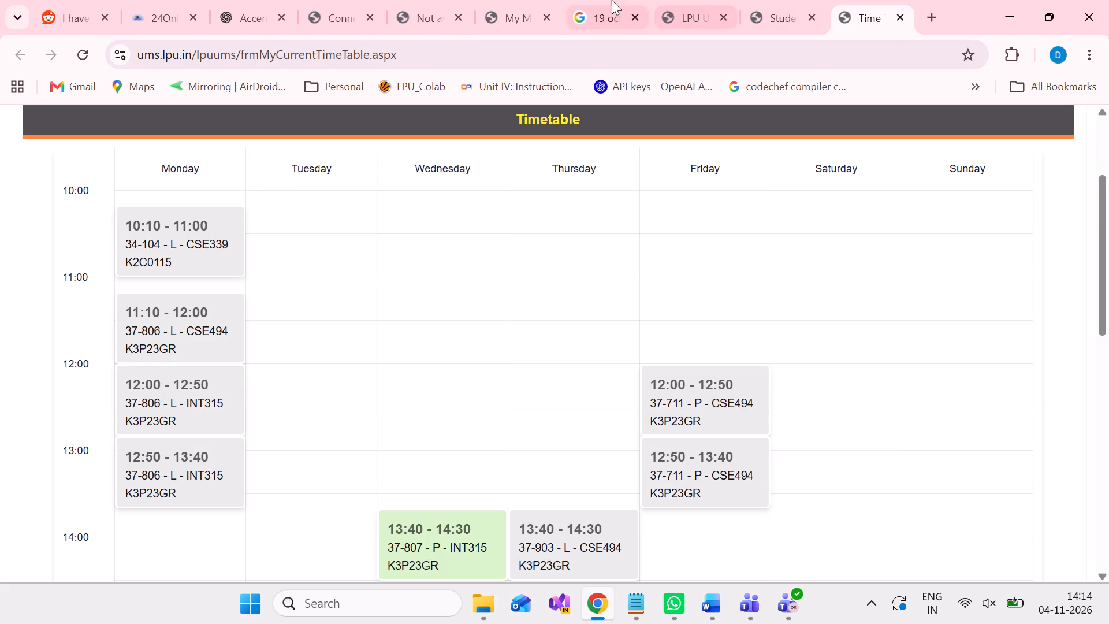
left_click(936, 19)
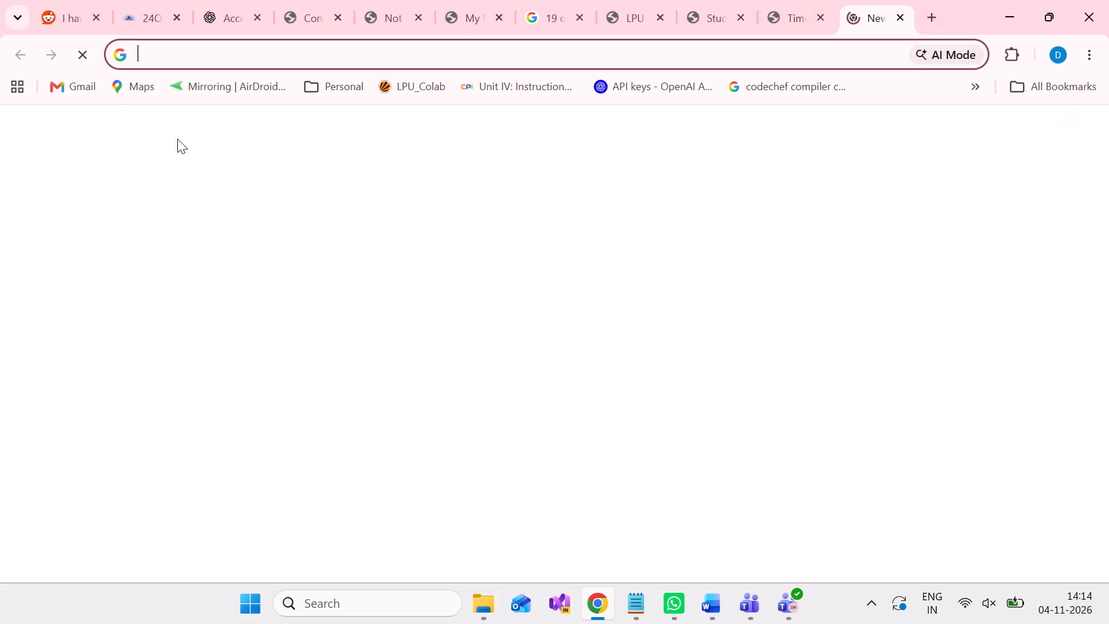
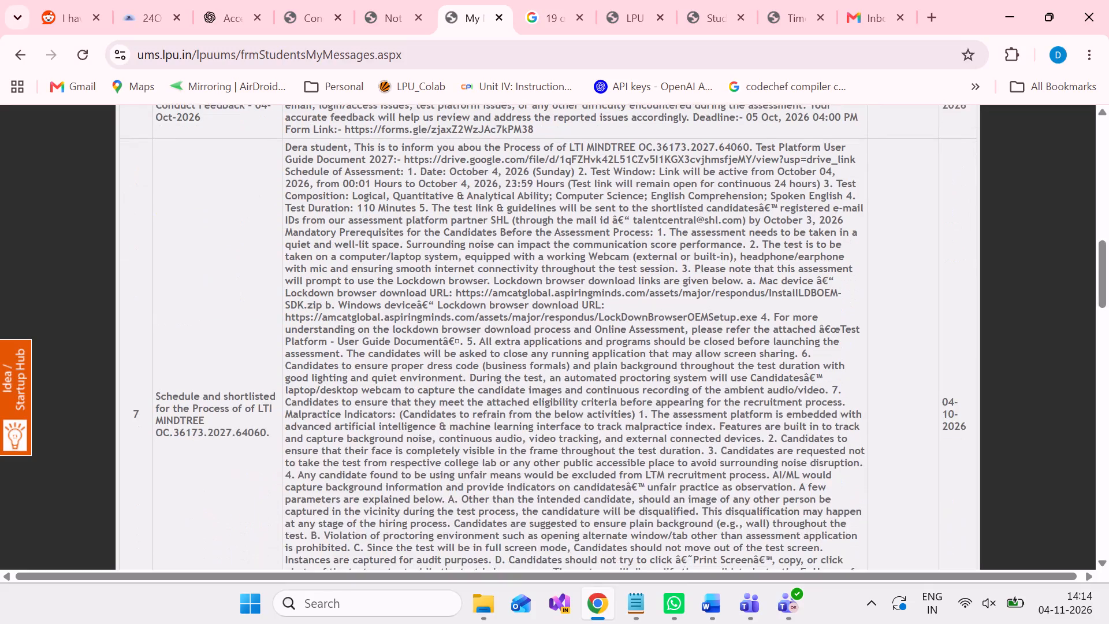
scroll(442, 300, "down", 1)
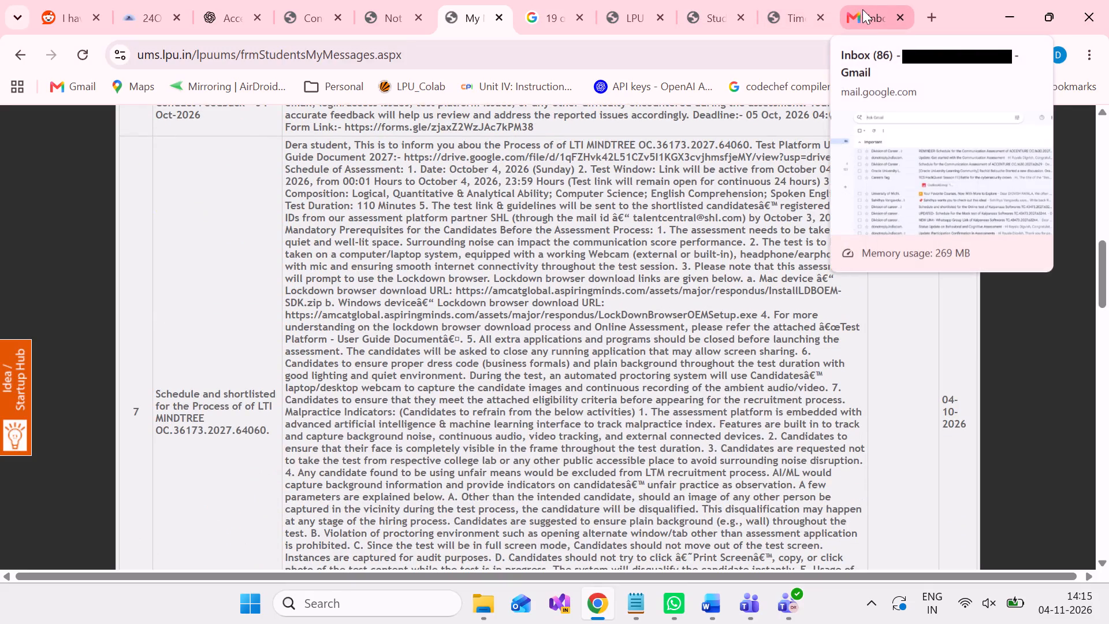
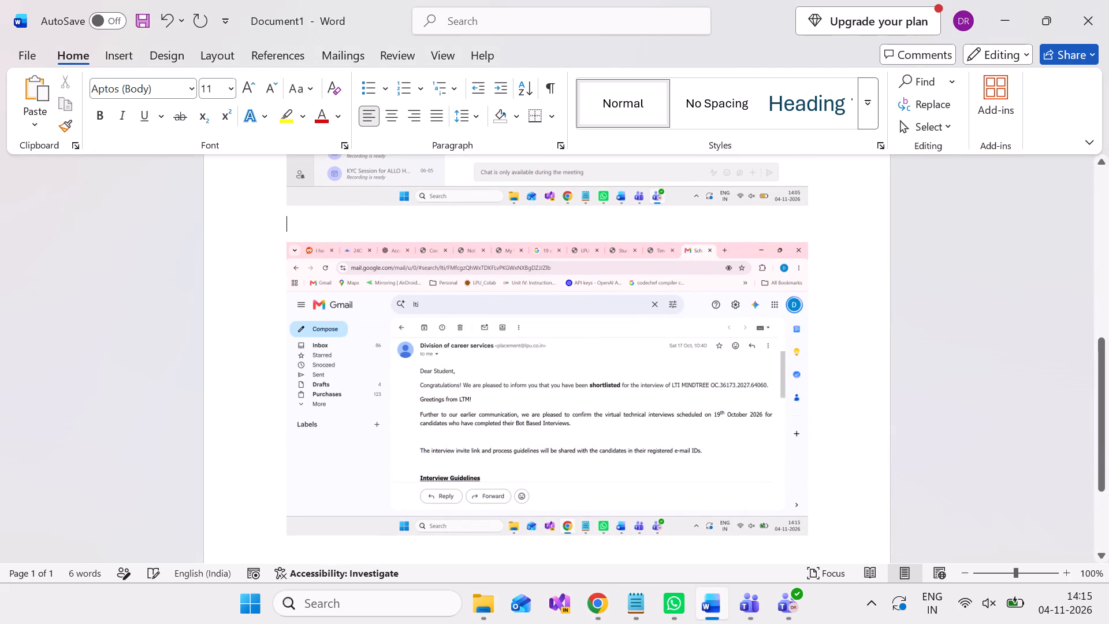
Caption the interview e-mail screenshot with "LTI MINDTREE INTERVIEW ON 19TH OCT(1-5)" on the line above it.
key("Return")
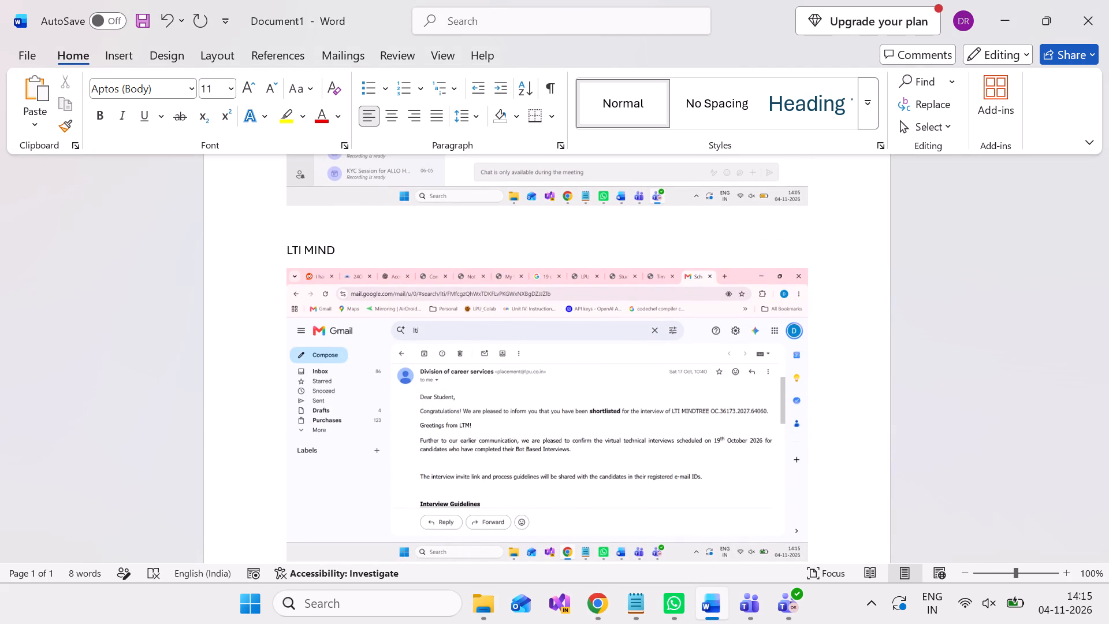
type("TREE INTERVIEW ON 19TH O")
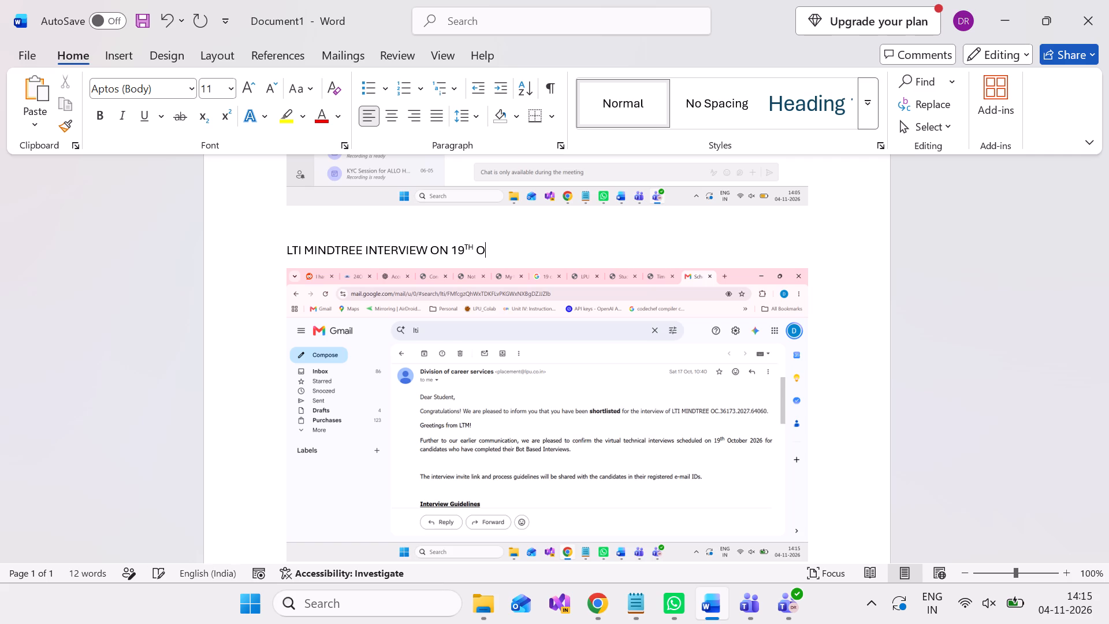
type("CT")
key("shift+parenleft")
Add the time range (2PM-5PM) after "19TH OCT" in the LTI Mindtree interview heading.
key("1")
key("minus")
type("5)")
left_click(510, 250)
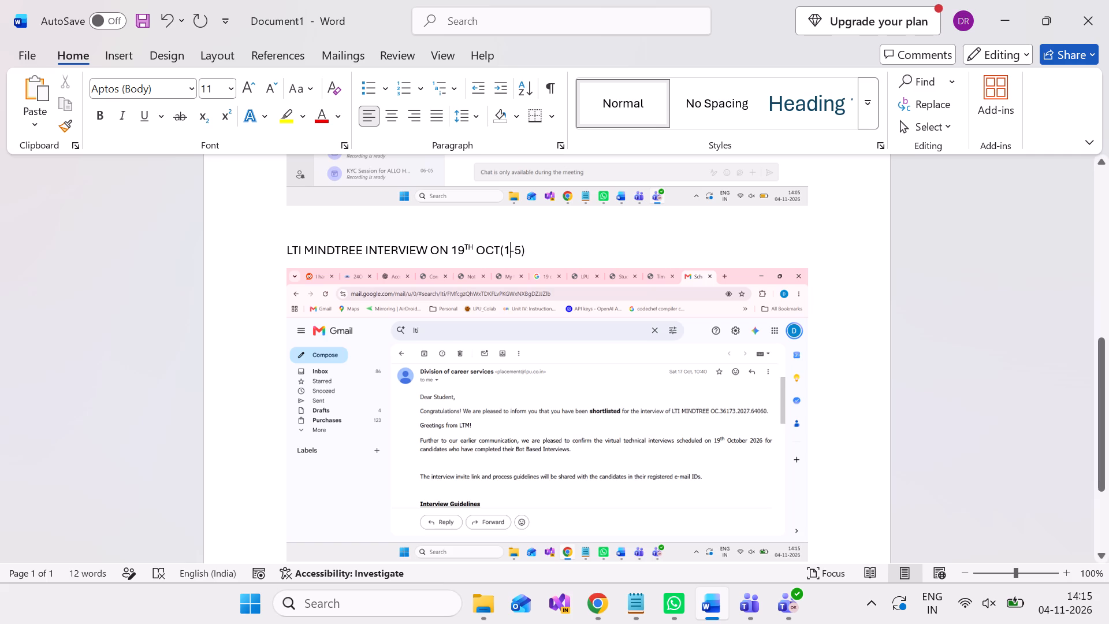
key("BackSpace")
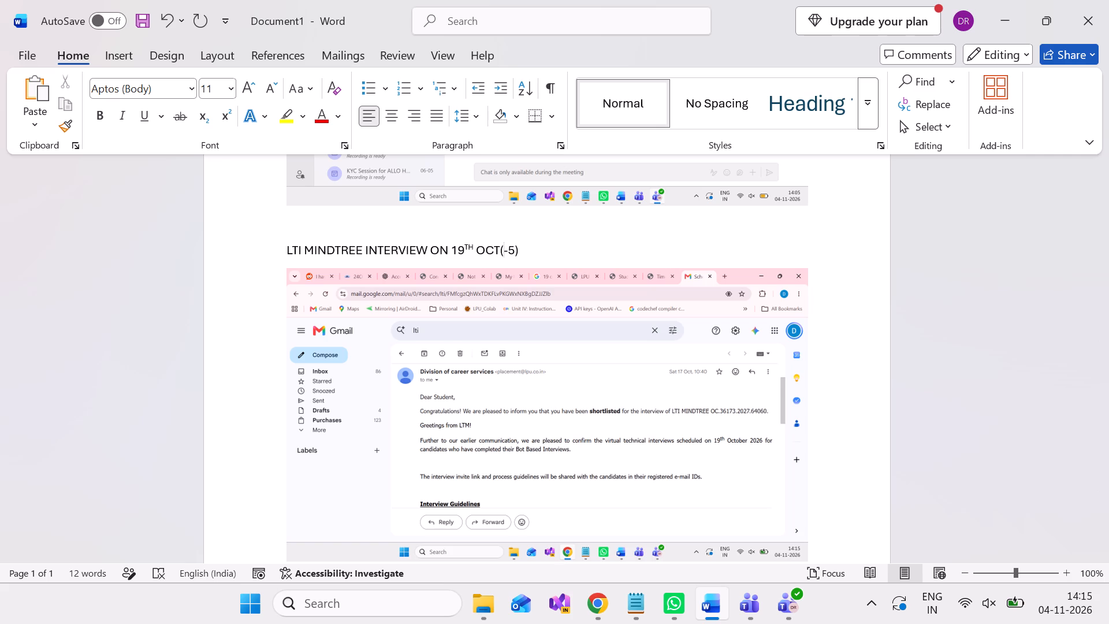
key("2")
type("PM")
key("Right")
key("Right")
type("PM")
Change the start time in the LTI Mindtree interview heading to 1:30PM.
key("Left")
key("Left")
key("Left")
key("Left")
key("Left")
key("Left")
key("BackSpace")
type("1:")
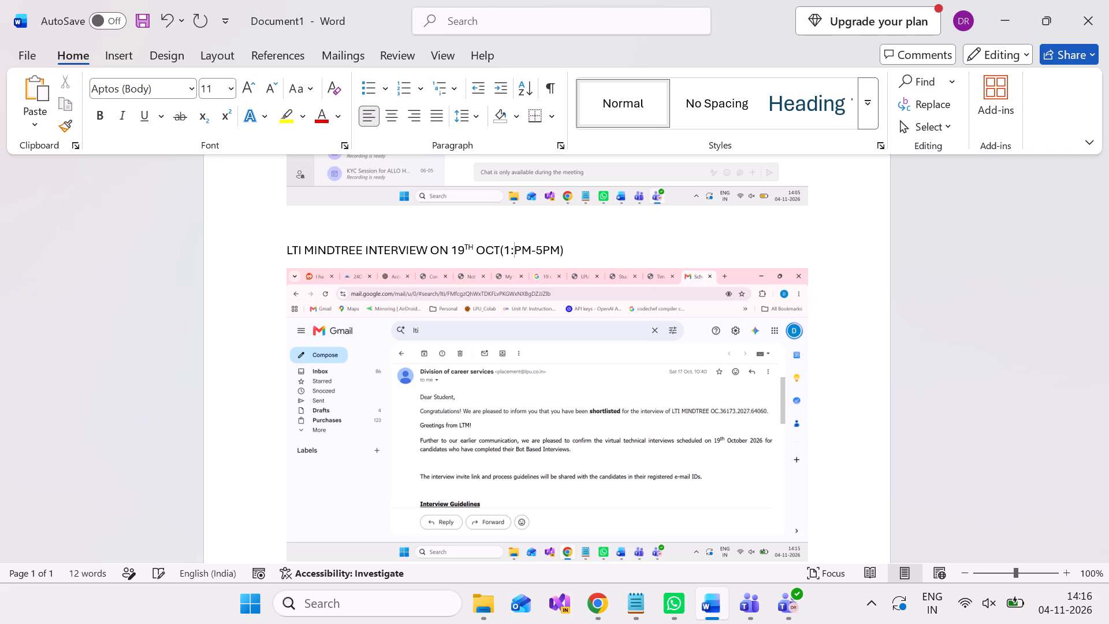
type("30")
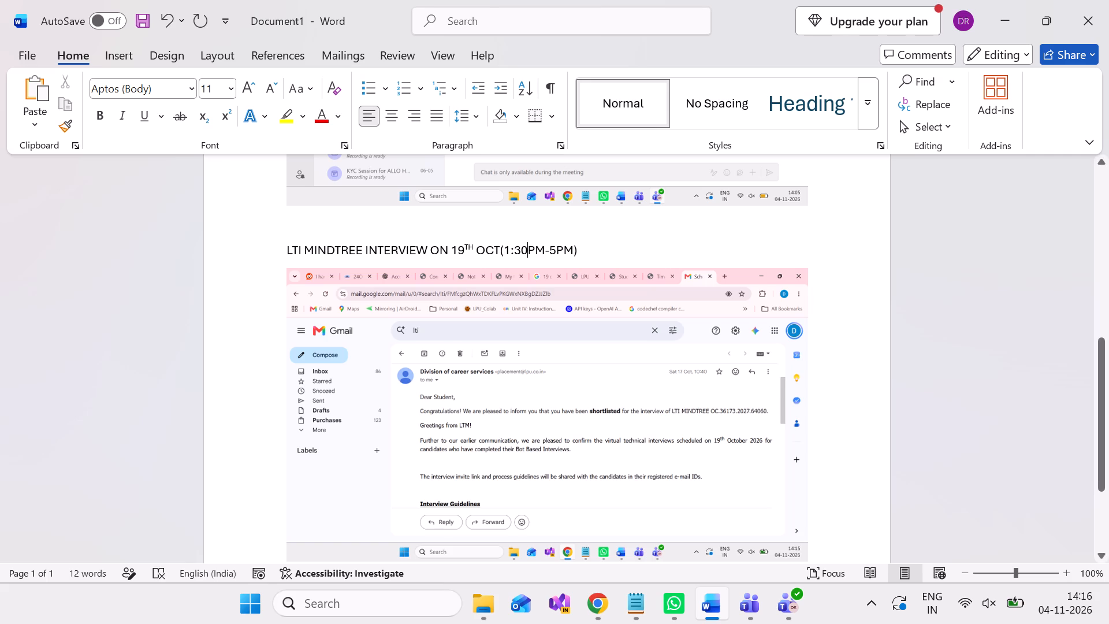
Append "ALSO UPLOADED IN UMS ATTENDANCE" to the end of the LTI Mindtree interview heading.
left_click(637, 248)
key("space")
type("ALSO UPLOADED IN")
key("space")
type("UMS ATTEN")
type("DANCE")
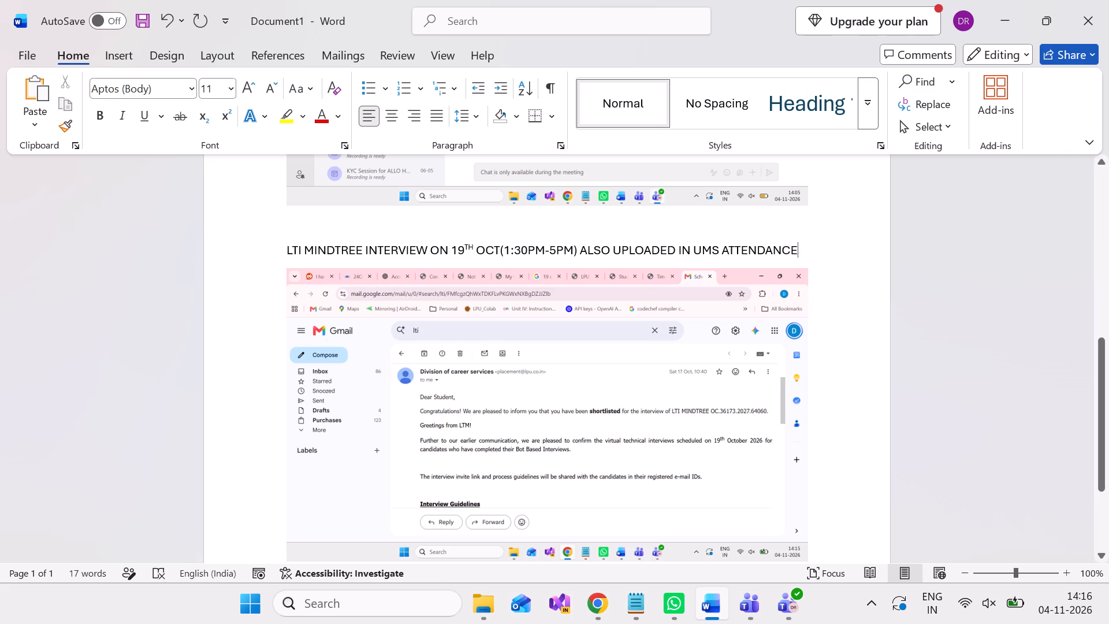
left_click(855, 402)
Start a new line below the YUGRATHO VENTURES entry under KYC SESSIONS.
scroll(855, 402, "down", 1)
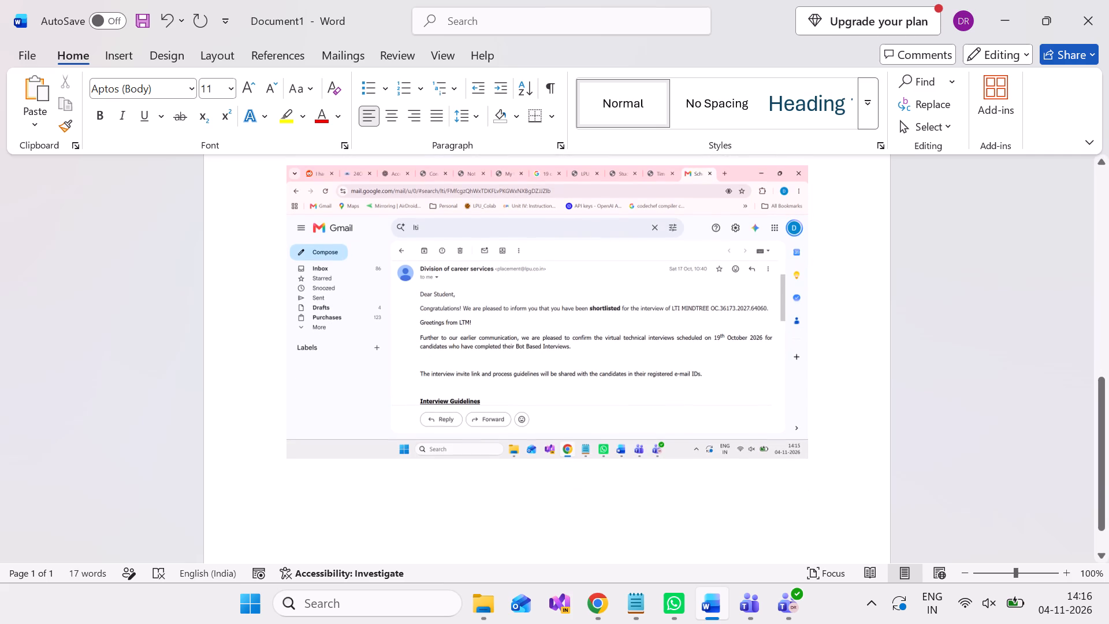
scroll(855, 402, "up", 2)
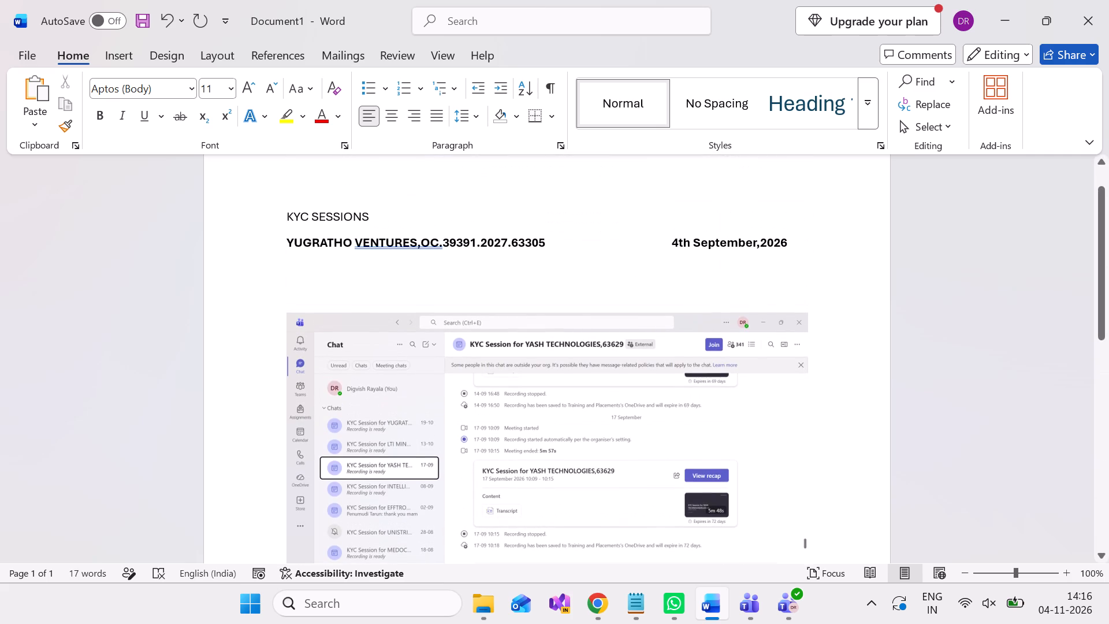
left_click(828, 240)
key("Return")
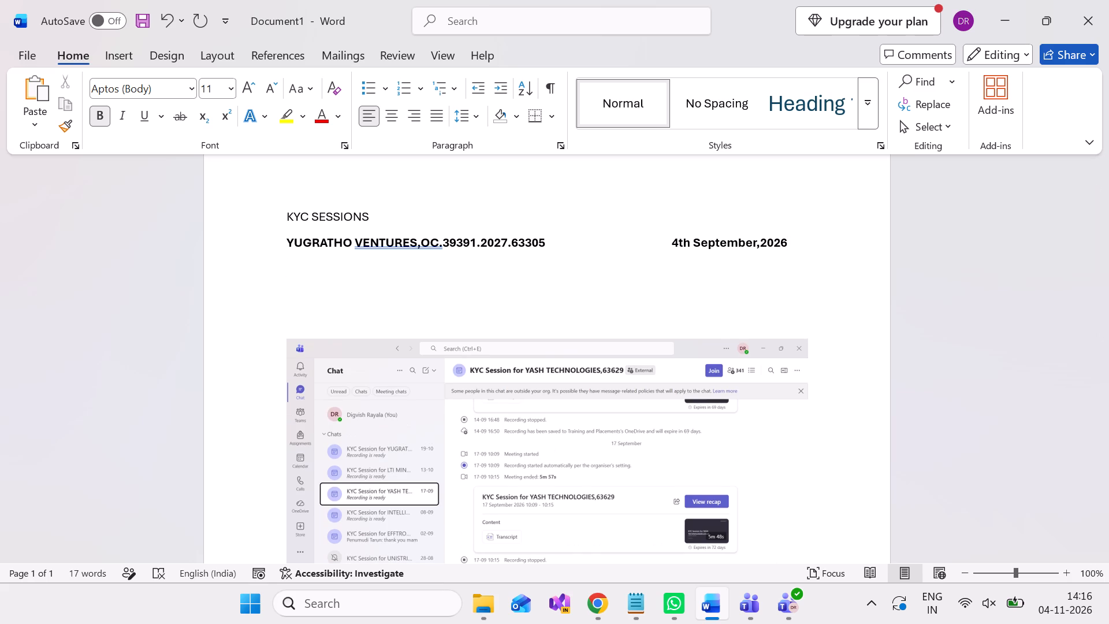
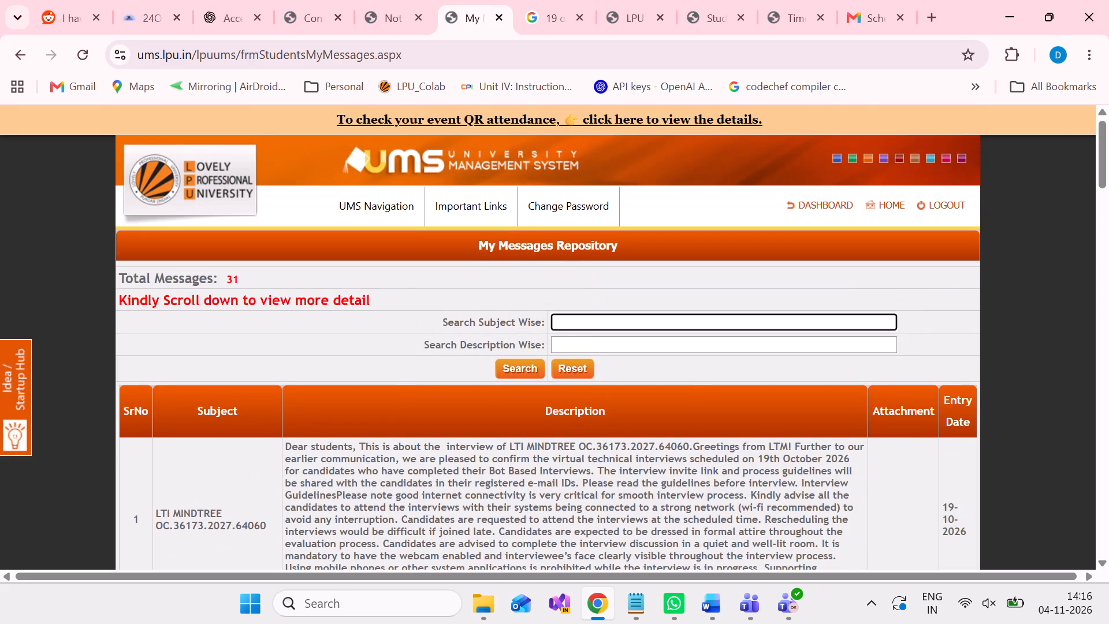
In Chrome, search the UMS messages repository by subject, entering "kyc session fo" as the search text.
type("c s")
type("ession fo")
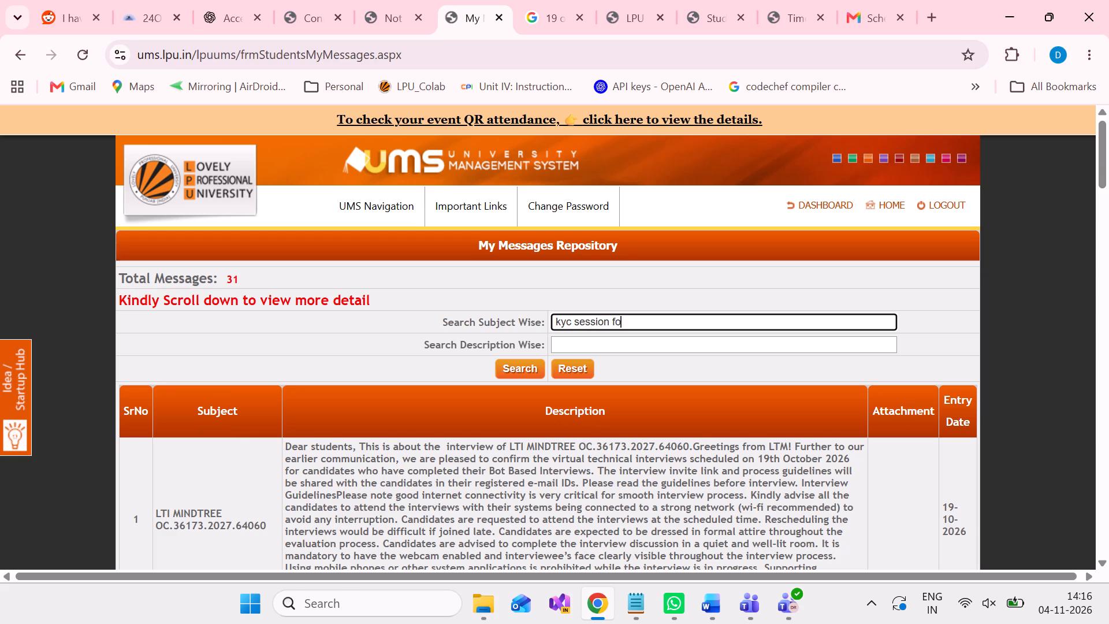
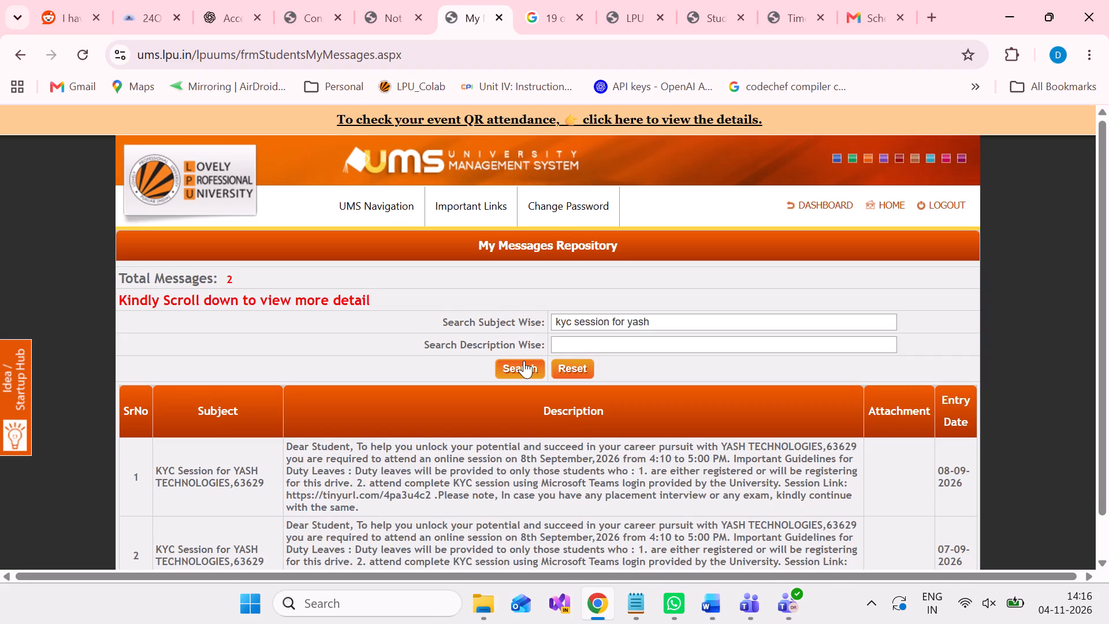
Check the YASH TECHNOLOGIES KYC session date and search Google for "8 sep day 2026" in place of the 19 October query.
scroll(524, 361, "down", 2)
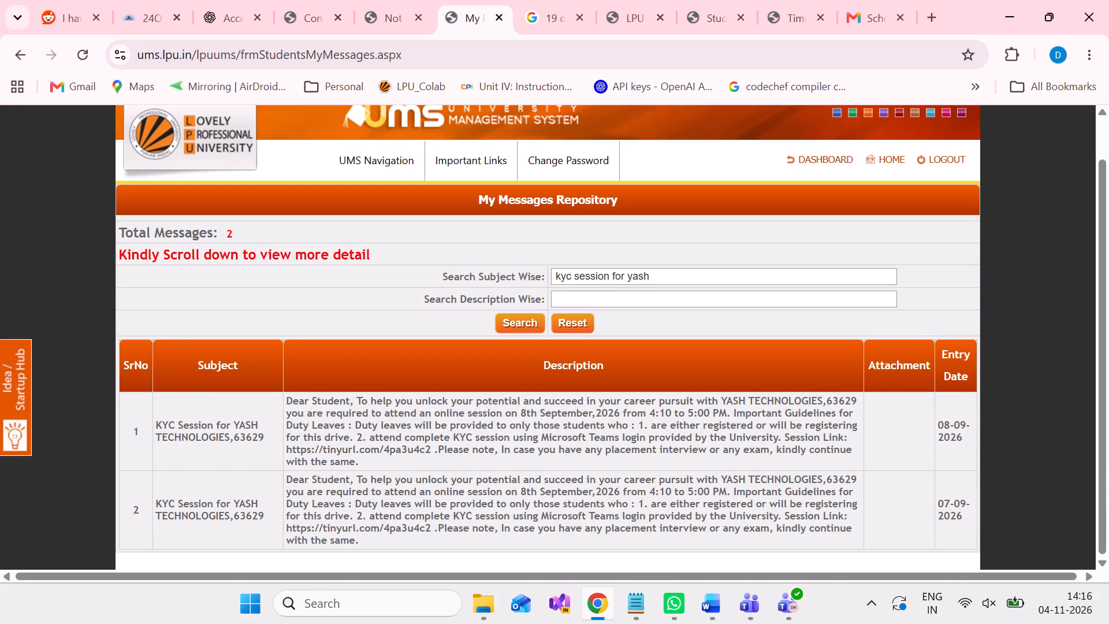
left_click(548, 0)
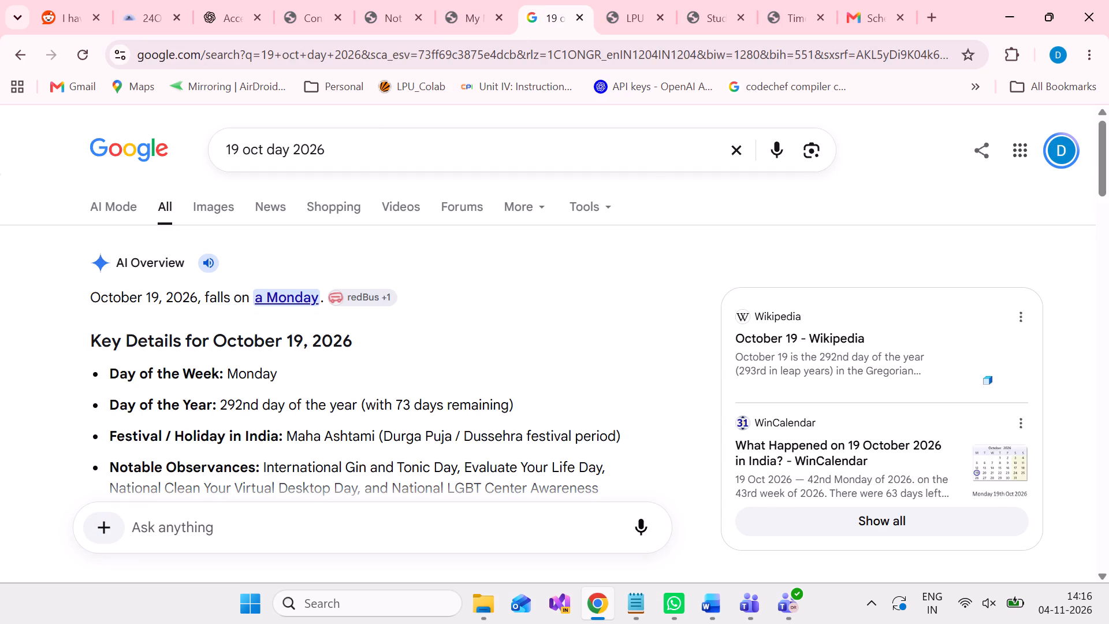
left_click(261, 149)
key("BackSpace")
key("BackSpace")
key("BackSpace")
key("BackSpace")
key("BackSpace")
key("BackSpace")
key("BackSpace")
key("BackSpace")
key("BackSpace")
key("BackSpace")
key("BackSpace")
key("BackSpace")
key("BackSpace")
key("BackSpace")
key("BackSpace")
key("BackSpace")
key("BackSpace")
key("BackSpace")
key("BackSpace")
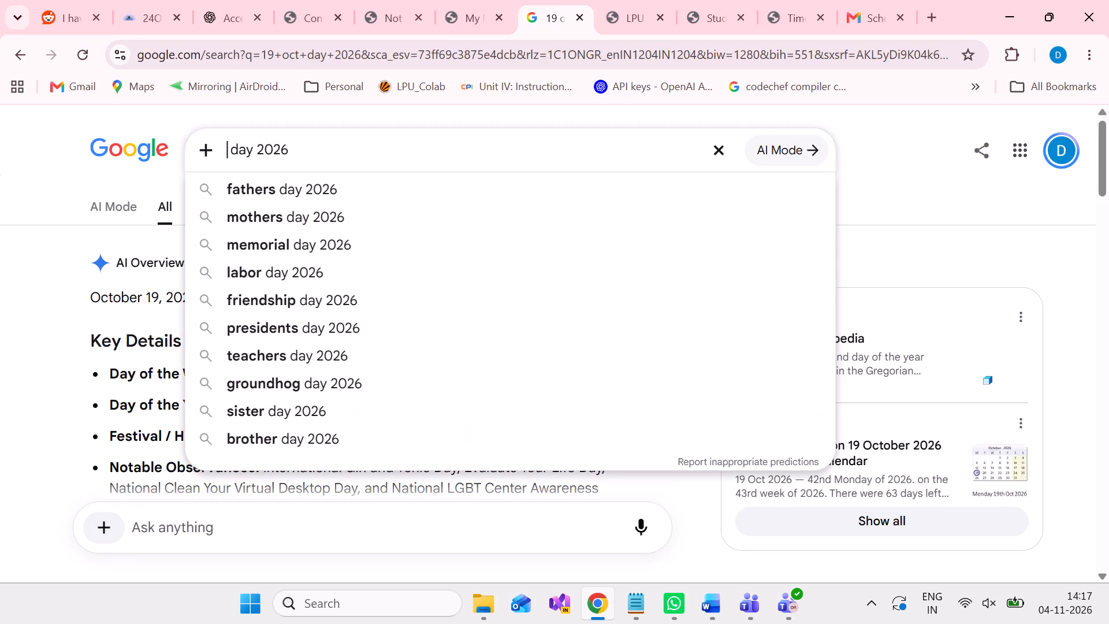
key("BackSpace")
type("8 sep")
key("Return")
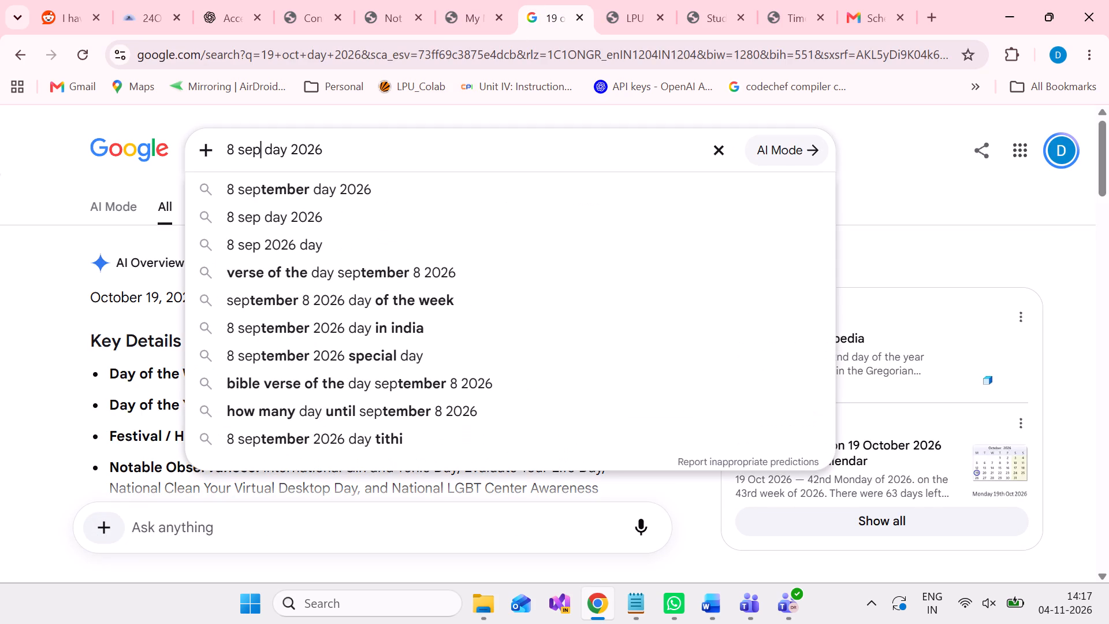
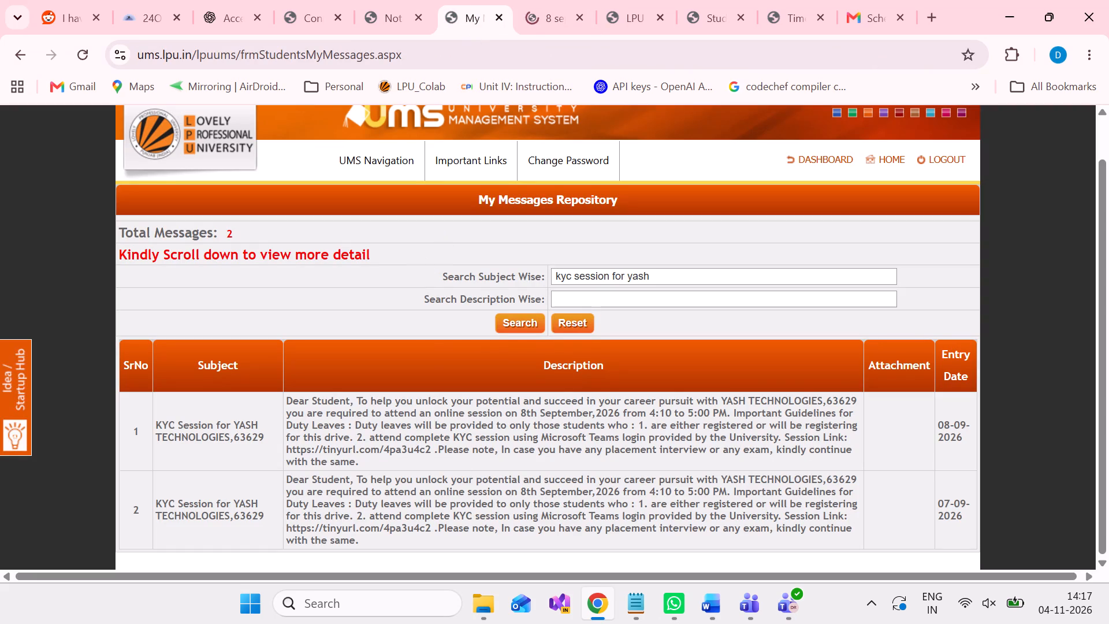
Copy the company name "YASH TECHNOLOGIES,63629" from the UMS message into the Word document below the YUGRATHO VENTURES entry.
left_click_drag(723, 398, 712, 408)
left_click_drag(712, 408, 864, 403)
key("ctrl+c")
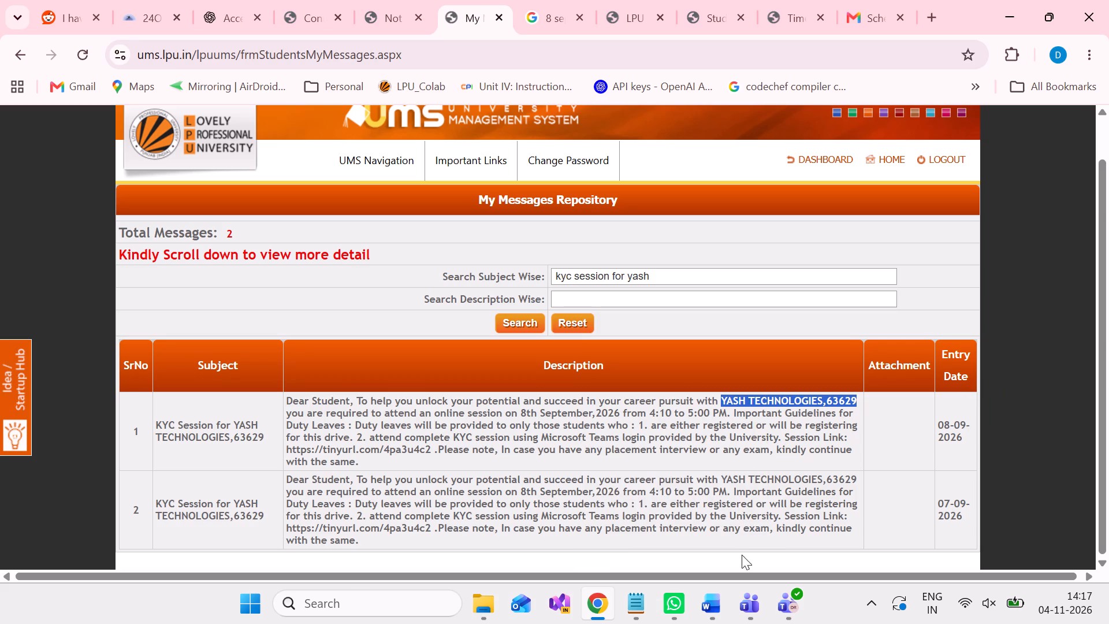
left_click(721, 610)
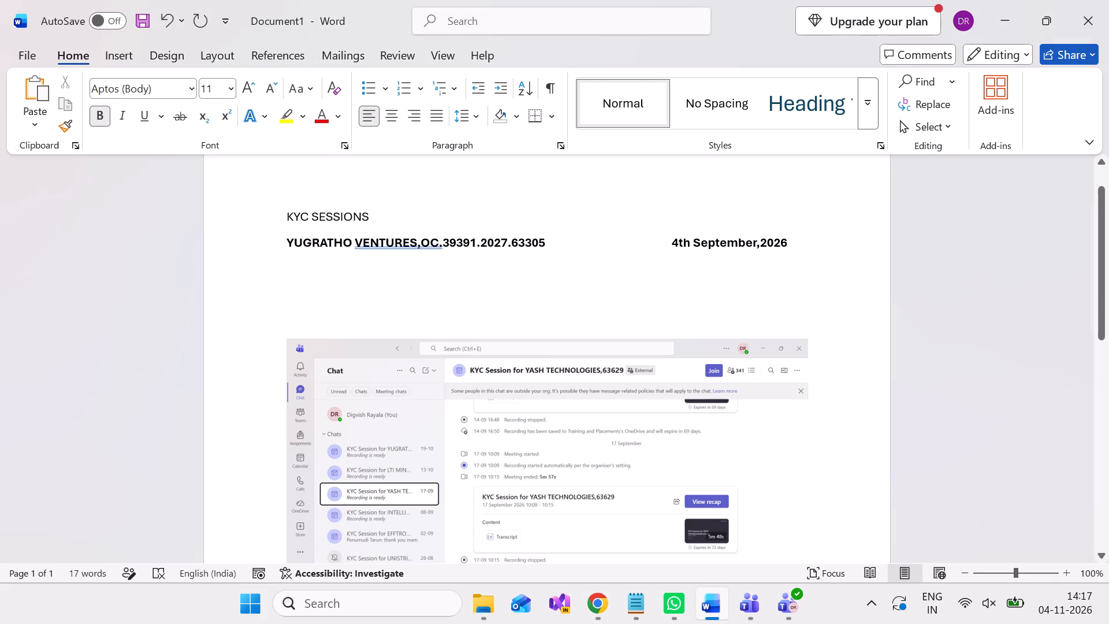
key("ctrl+v")
Add the session date "8th September,2026" from the UMS message to the YASH TECHNOLOGIES line, spaced under the 4th September date, and start a new line.
key("space")
key("space")
key("space")
key("space")
key("space")
key("space")
key("space")
key("space")
key("space")
key("space")
key("space")
key("space")
key("space")
key("space")
key("space")
key("space")
key("space")
key("space")
key("space")
key("space")
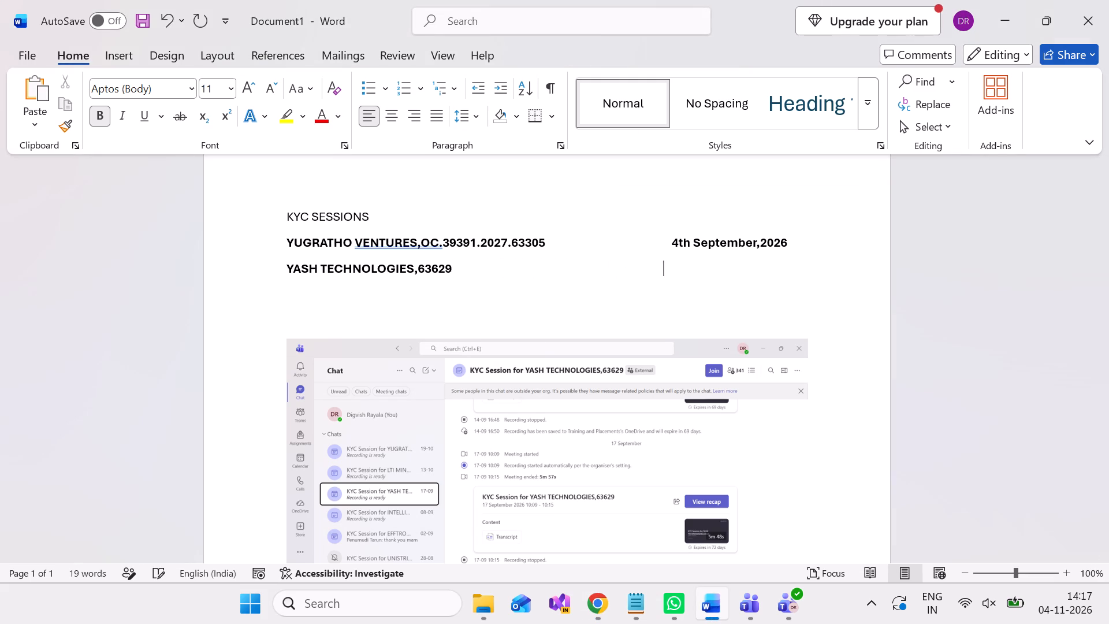
key("space")
key("space")
key("space")
key("space")
key("BackSpace")
key("alt+Tab")
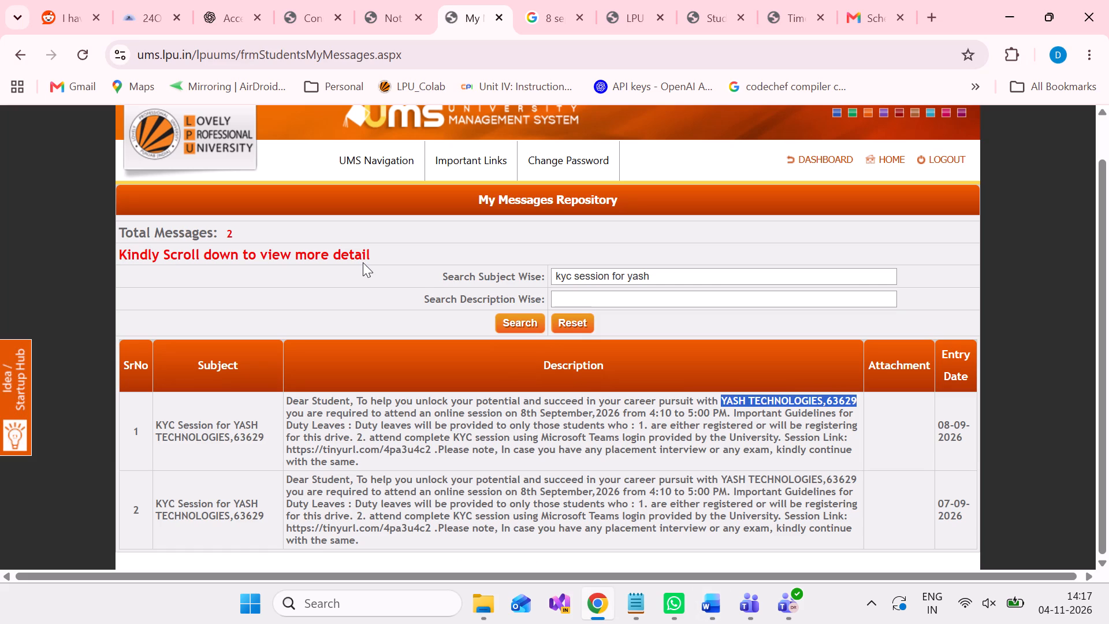
left_click(590, 439)
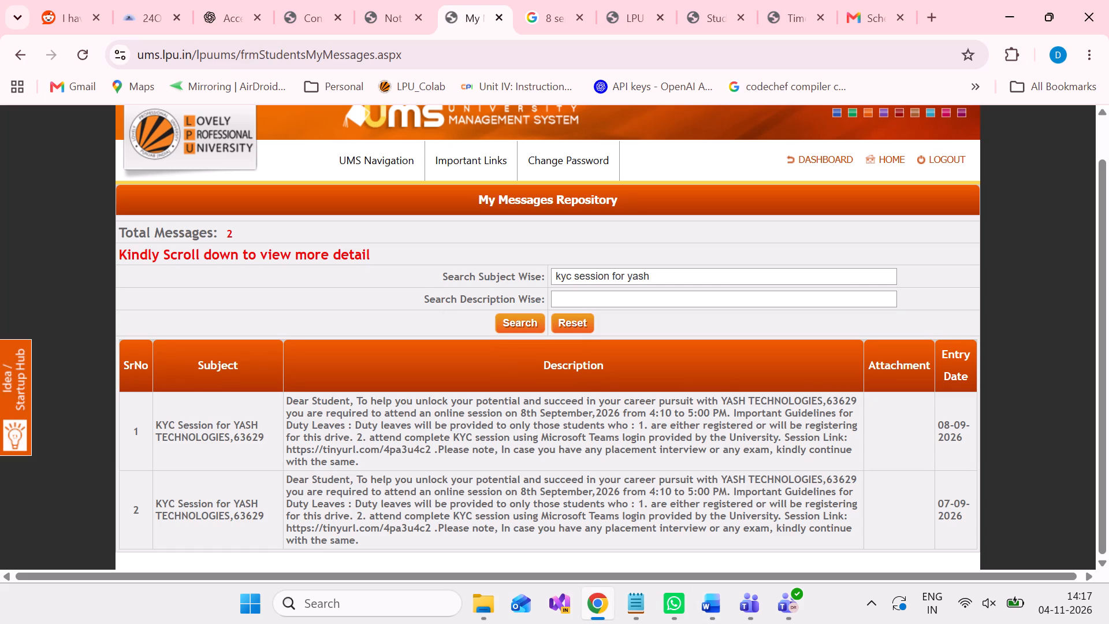
left_click_drag(519, 411, 617, 410)
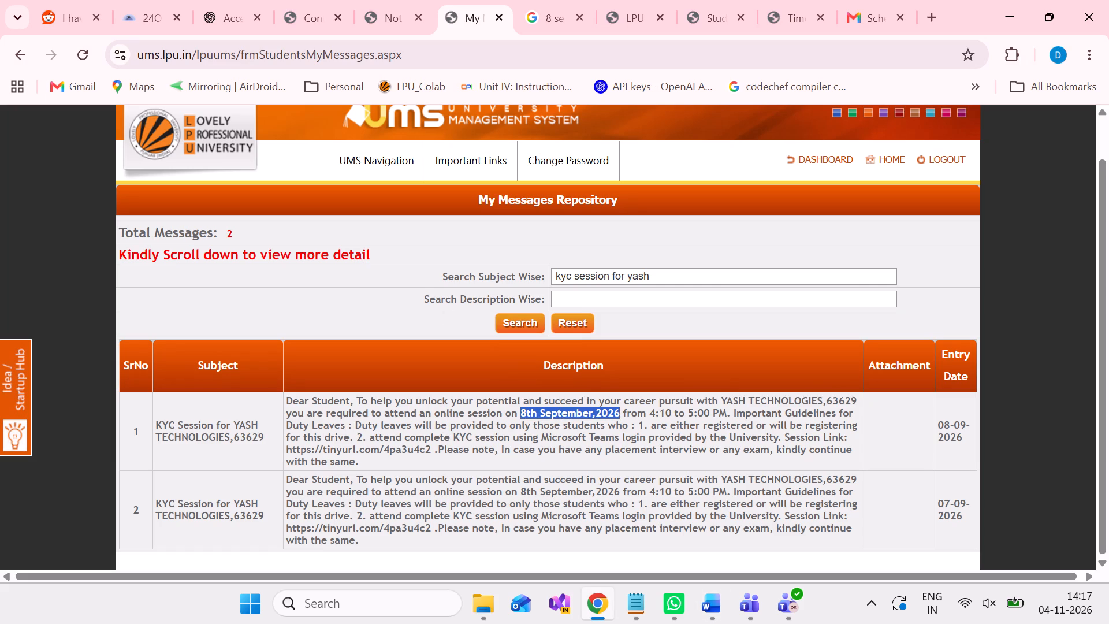
left_click_drag(617, 410, 621, 410)
key("ctrl+c")
key("alt+Tab")
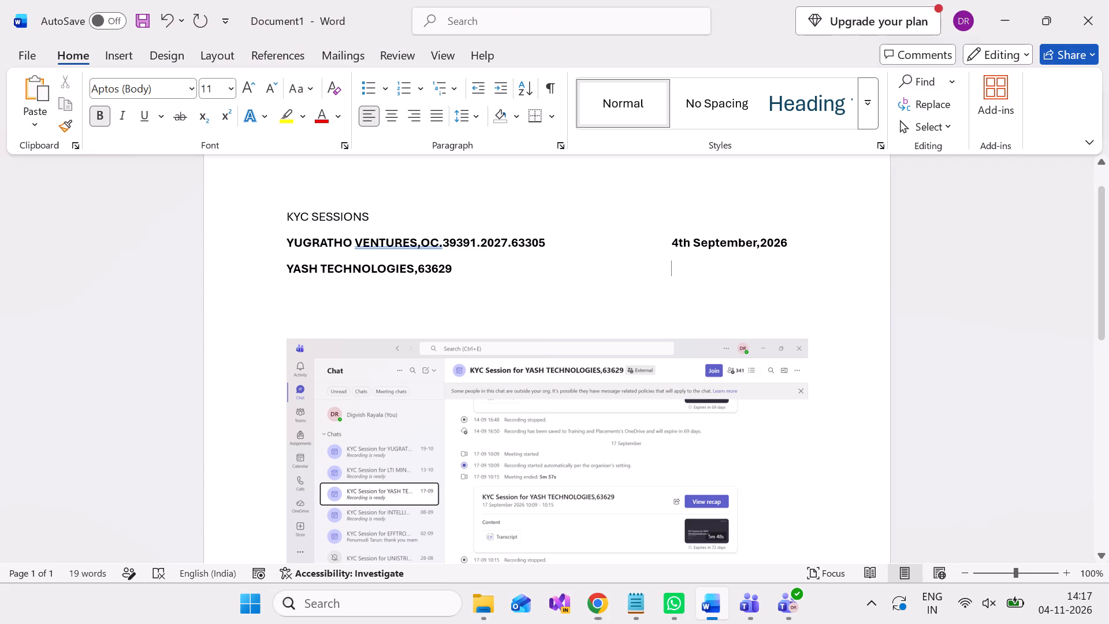
key("ctrl+v")
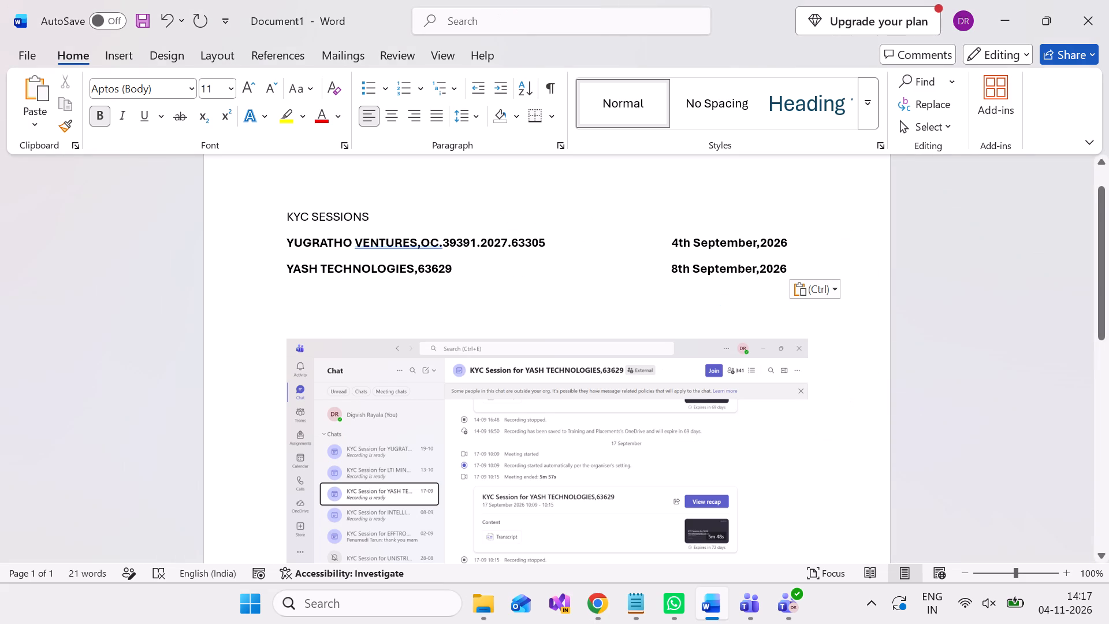
key("Return")
Search the UMS messages by subject for "yash tech" in place of the KYC session query.
key("alt+Tab")
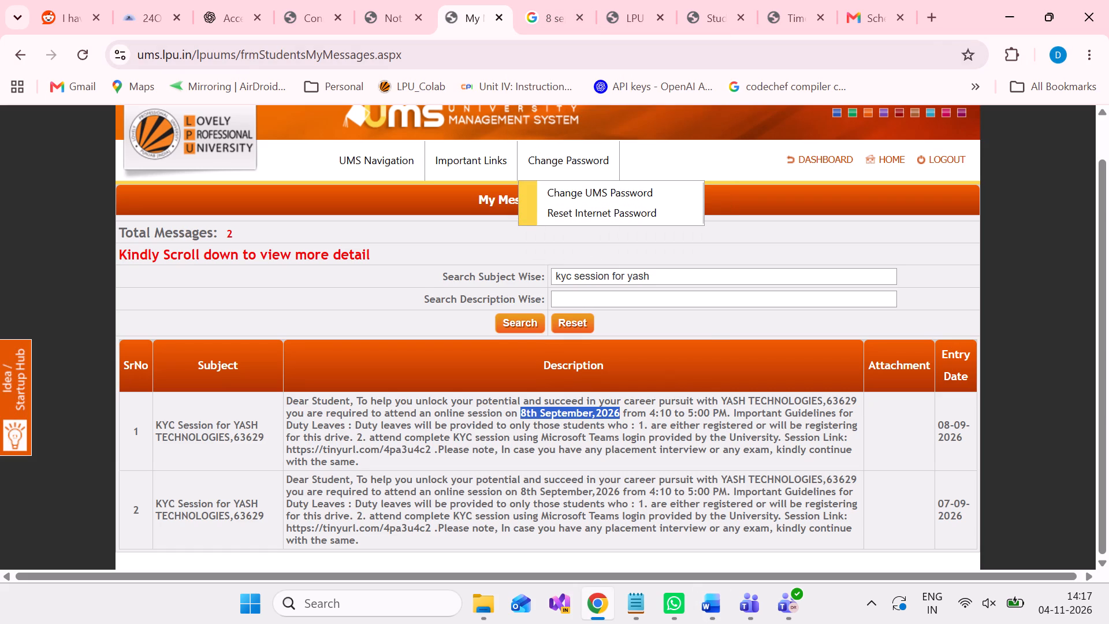
left_click(628, 274)
key("BackSpace")
key("BackSpace")
key("BackSpace")
key("BackSpace")
key("BackSpace")
key("BackSpace")
key("BackSpace")
key("BackSpace")
key("BackSpace")
key("BackSpace")
key("BackSpace")
key("BackSpace")
key("BackSpace")
key("BackSpace")
key("BackSpace")
key("BackSpace")
key("BackSpace")
key("BackSpace")
key("BackSpace")
key("BackSpace")
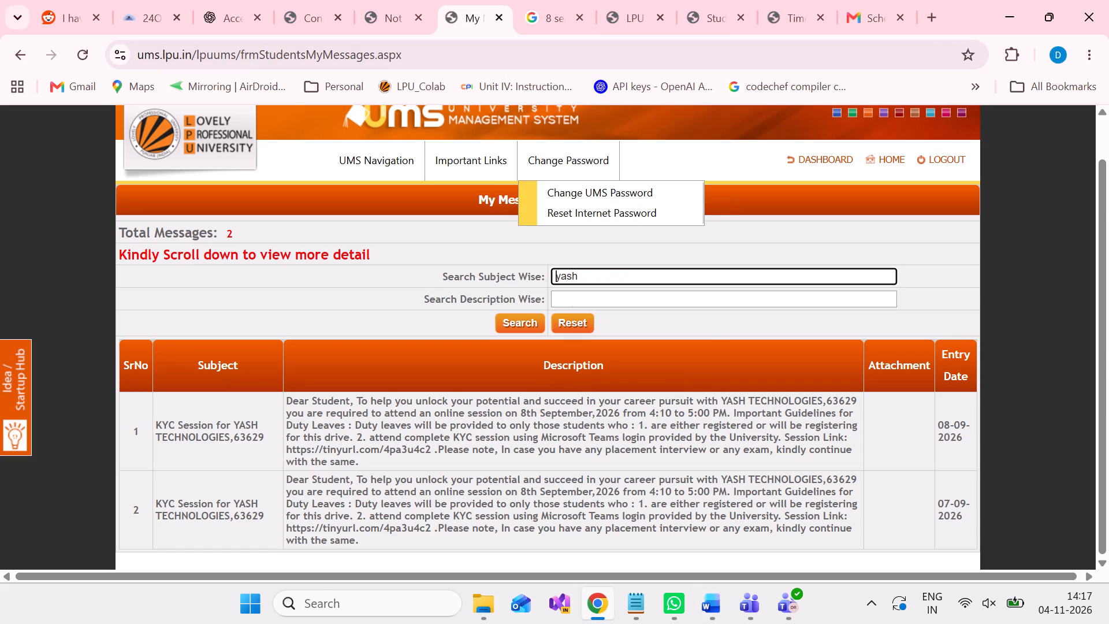
key("Right")
key("Right")
key("Right")
key("Right")
key("space")
type("tech")
left_click(533, 322)
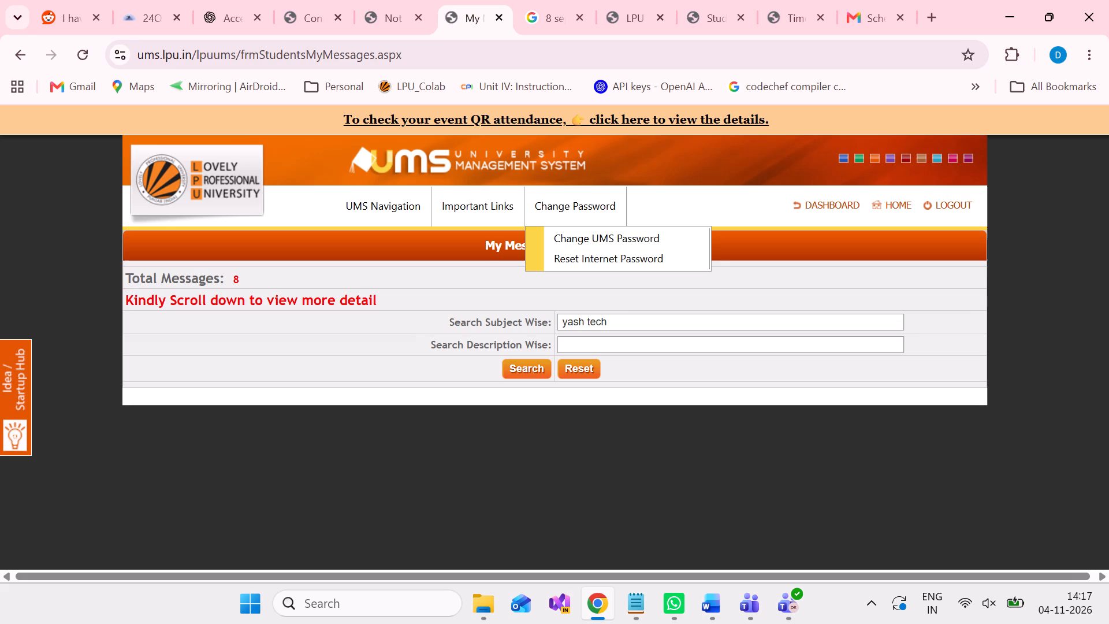
Search the UMS messages by subject for "yash" and look through the YASH TECHNOLOGIES drive messages.
left_click(631, 321)
key("BackSpace")
key("BackSpace")
key("BackSpace")
key("BackSpace")
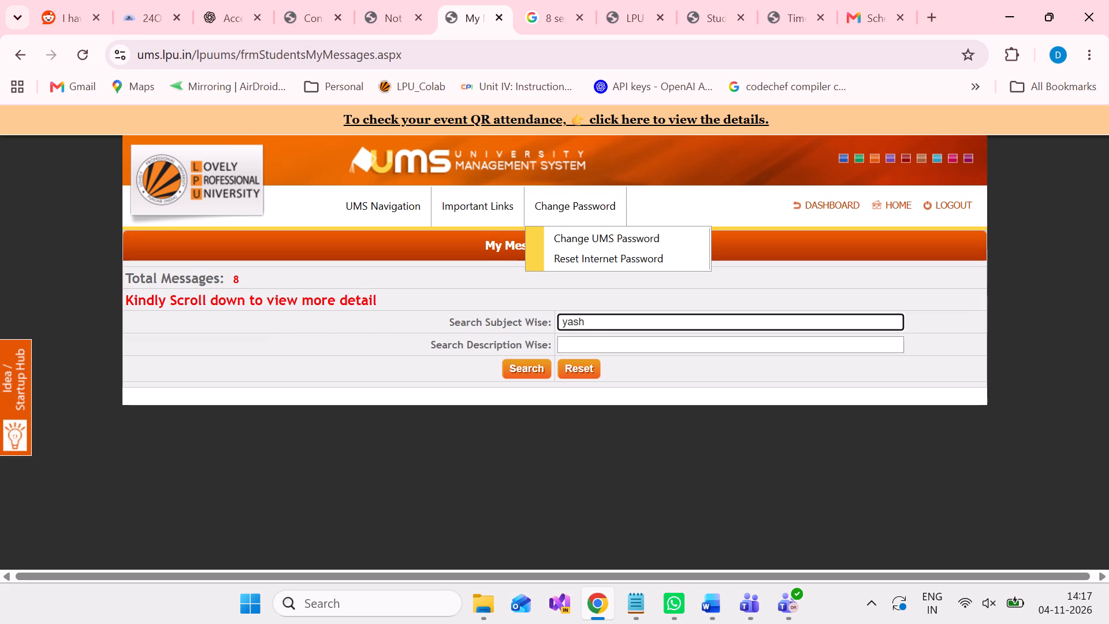
key("BackSpace")
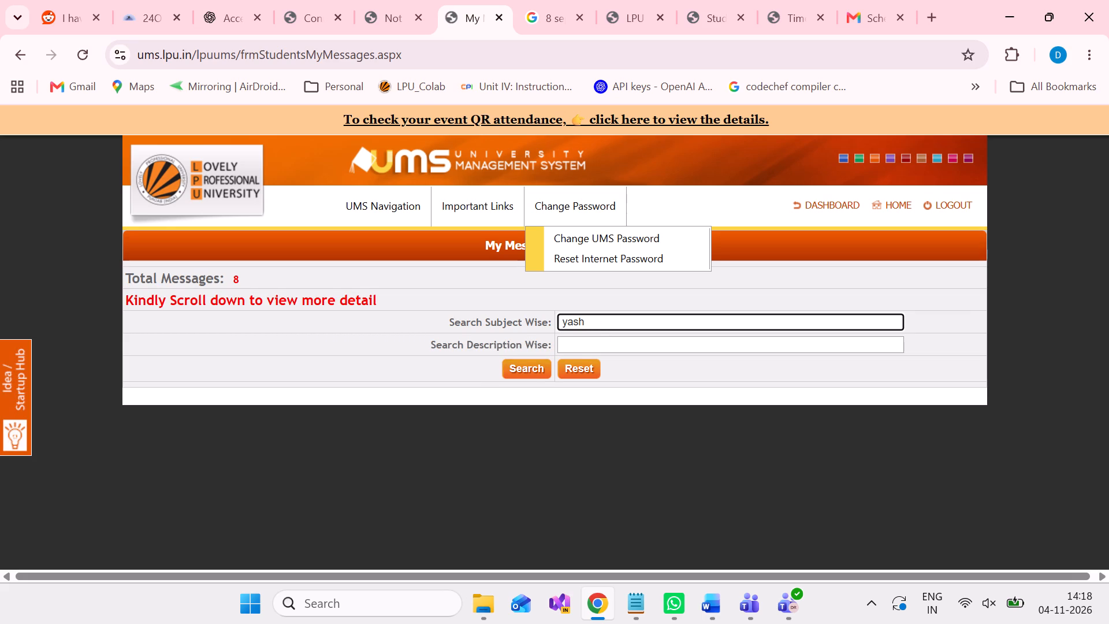
left_click(532, 366)
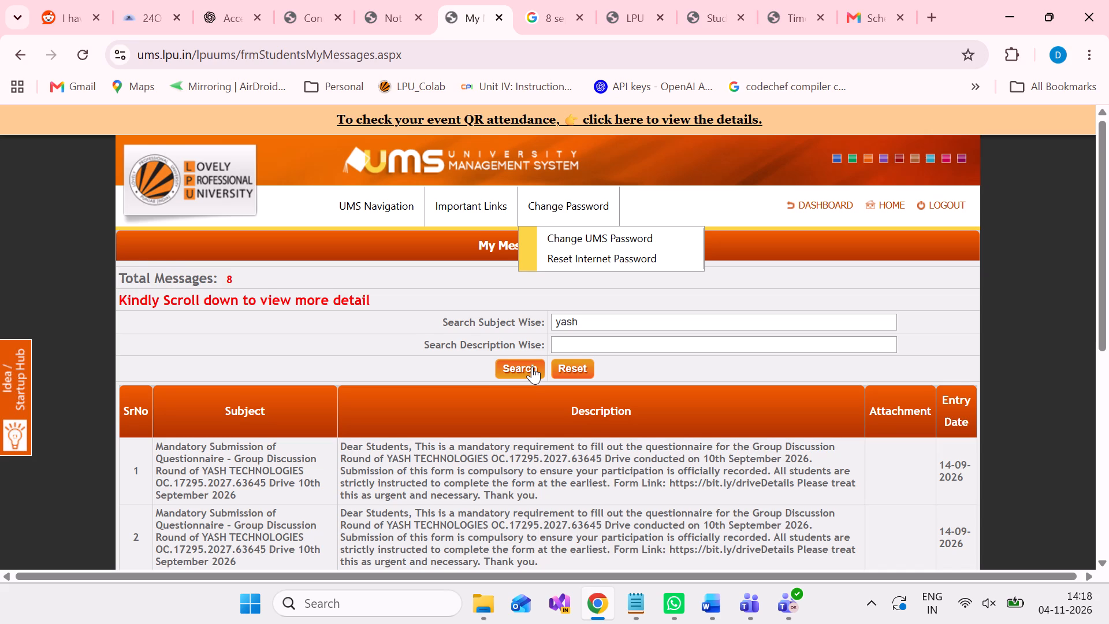
scroll(532, 366, "down", 3)
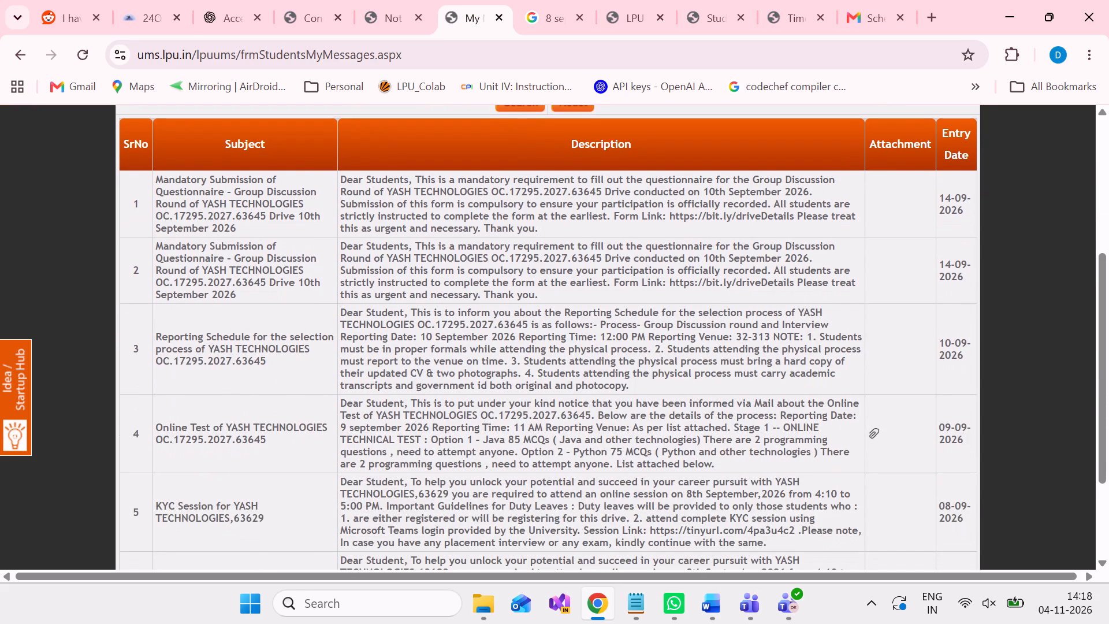
scroll(532, 366, "down", 1)
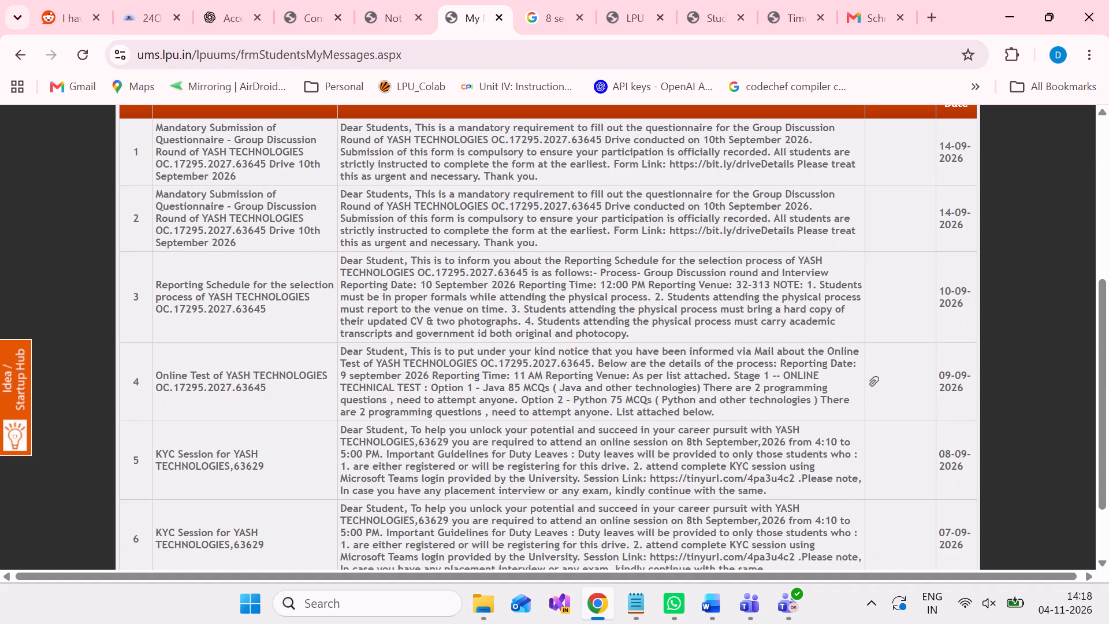
Search Google for "10 sep day 2026" in place of the 8 September query to find the date's weekday.
left_click(551, 0)
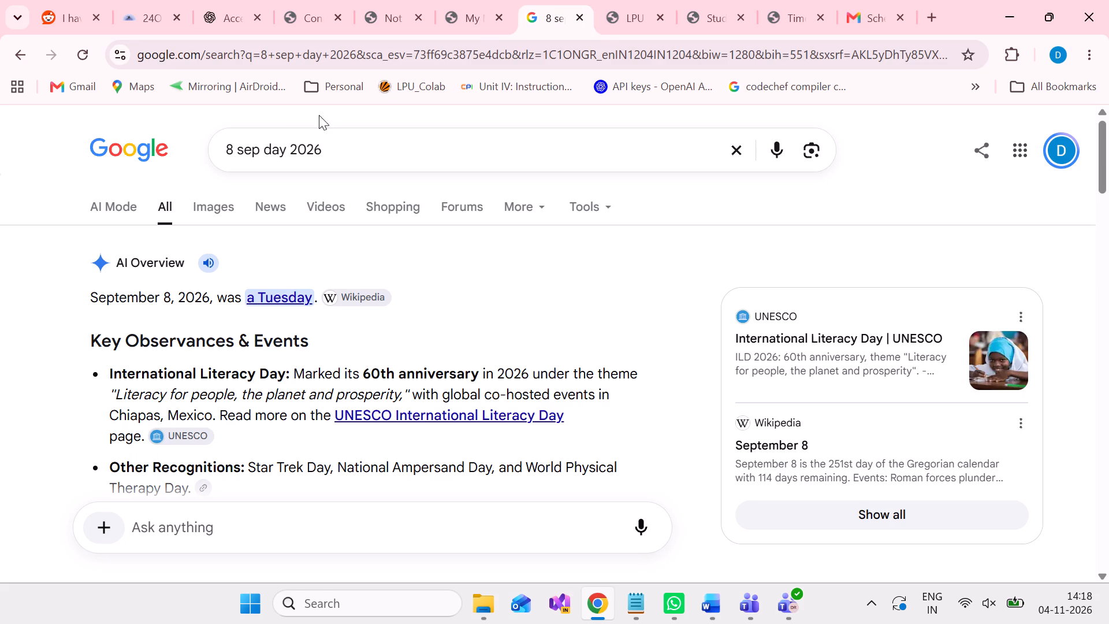
left_click(235, 149)
key("BackSpace")
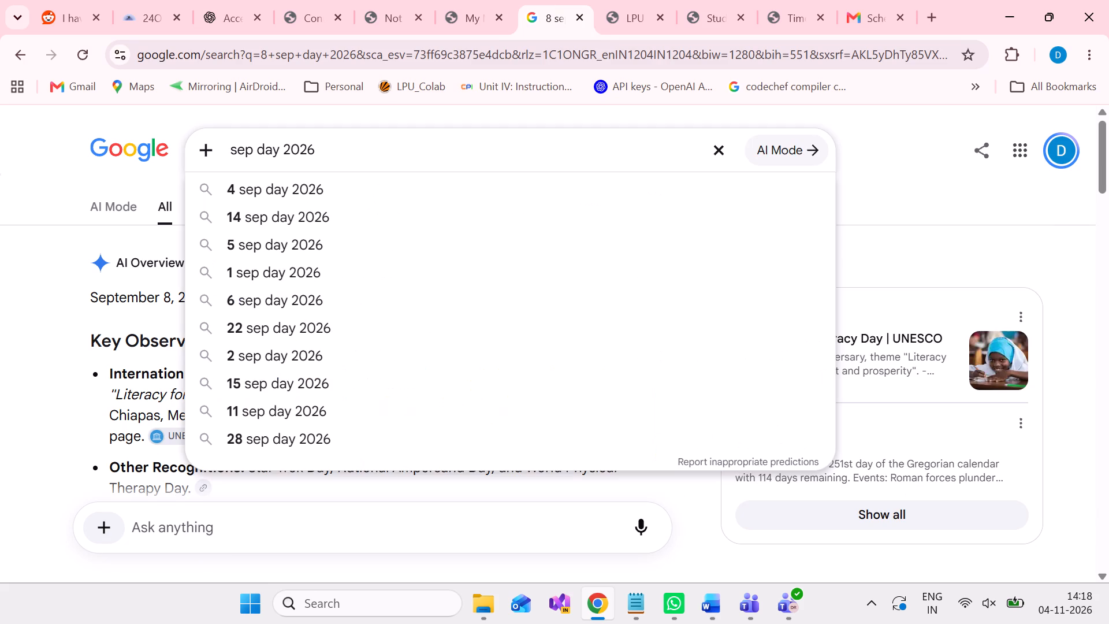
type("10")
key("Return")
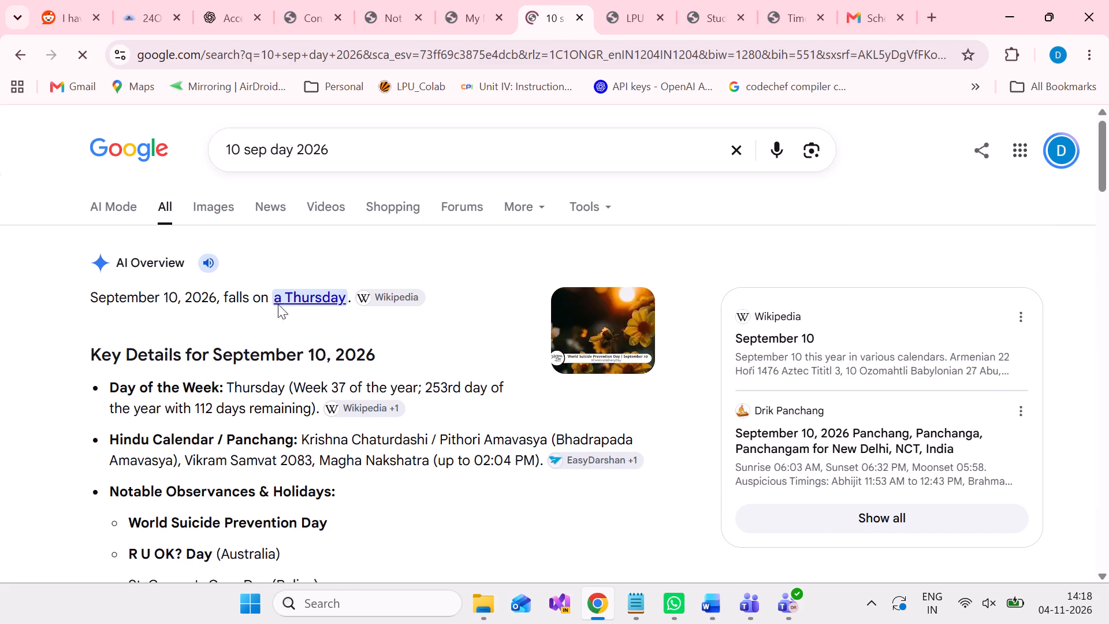
Check the UMS class timetable against the weekday of 10 September 2026, the YASH TECHNOLOGIES group discussion and interview date.
left_click(788, 21)
scroll(578, 265, "down", 1)
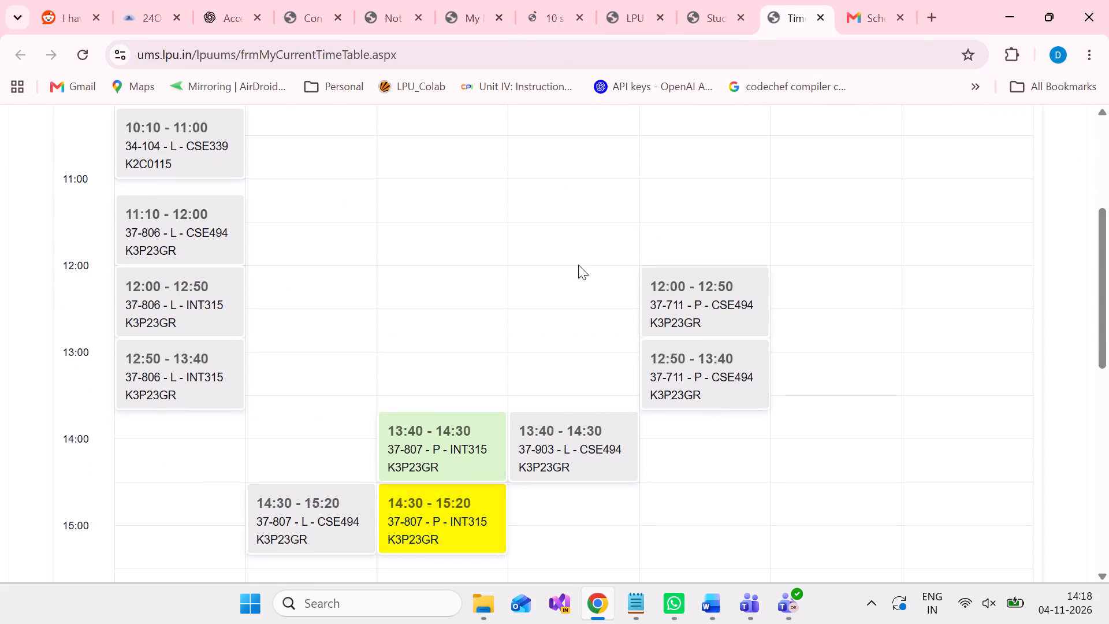
left_click(557, 0)
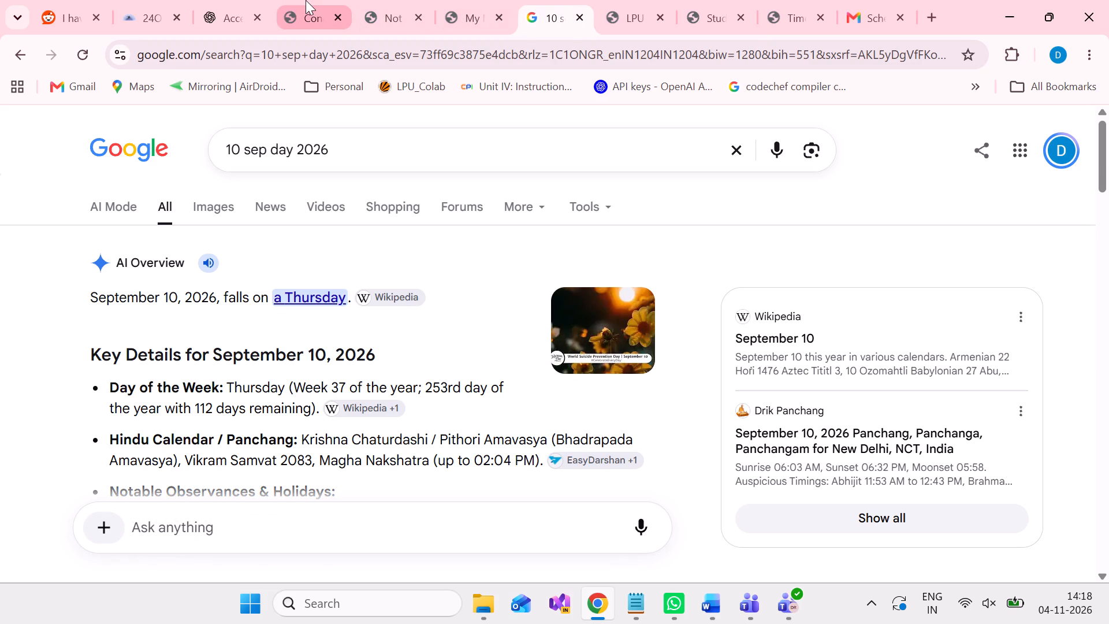
left_click(306, 0)
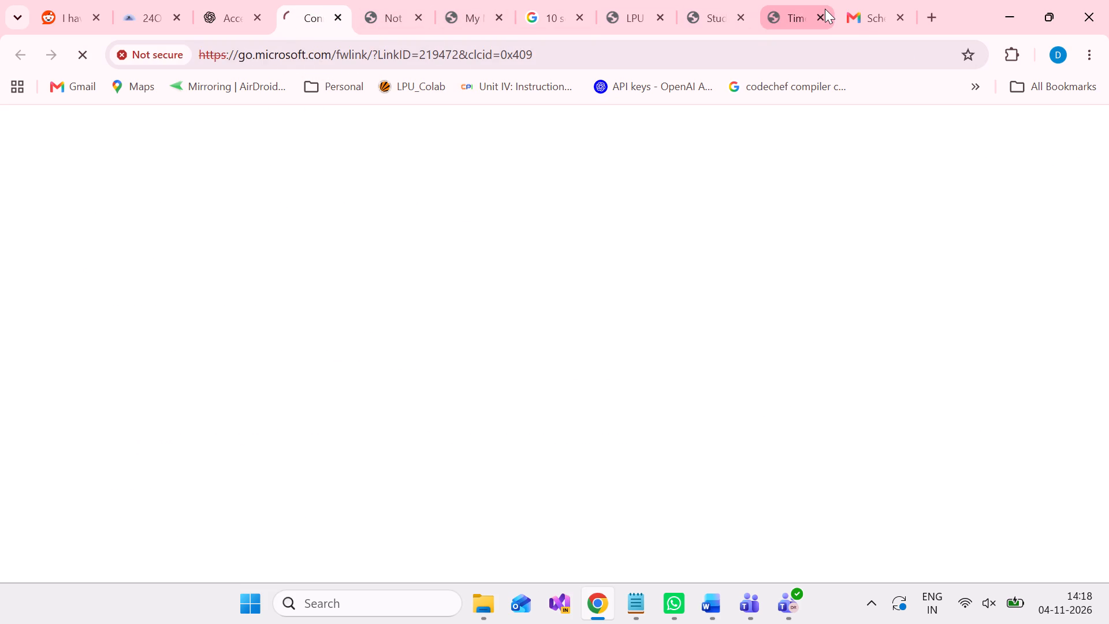
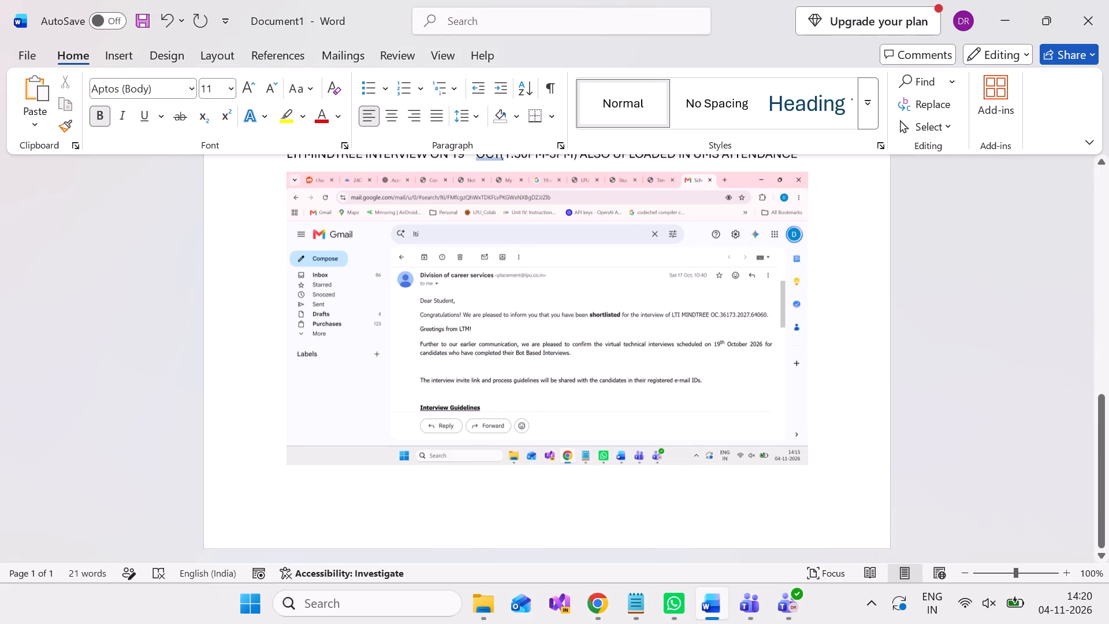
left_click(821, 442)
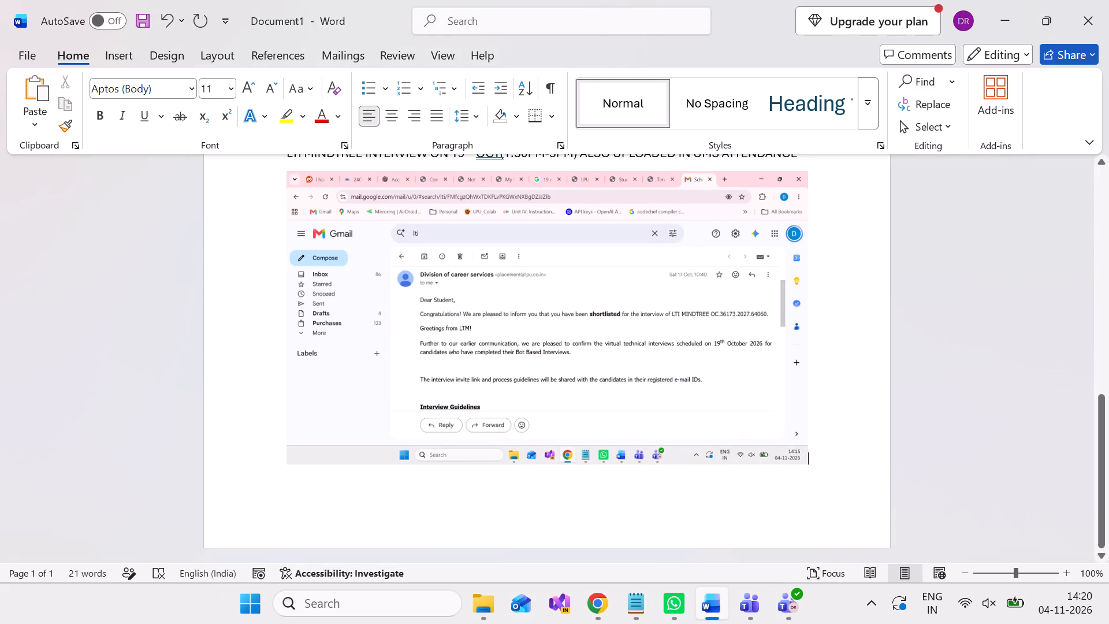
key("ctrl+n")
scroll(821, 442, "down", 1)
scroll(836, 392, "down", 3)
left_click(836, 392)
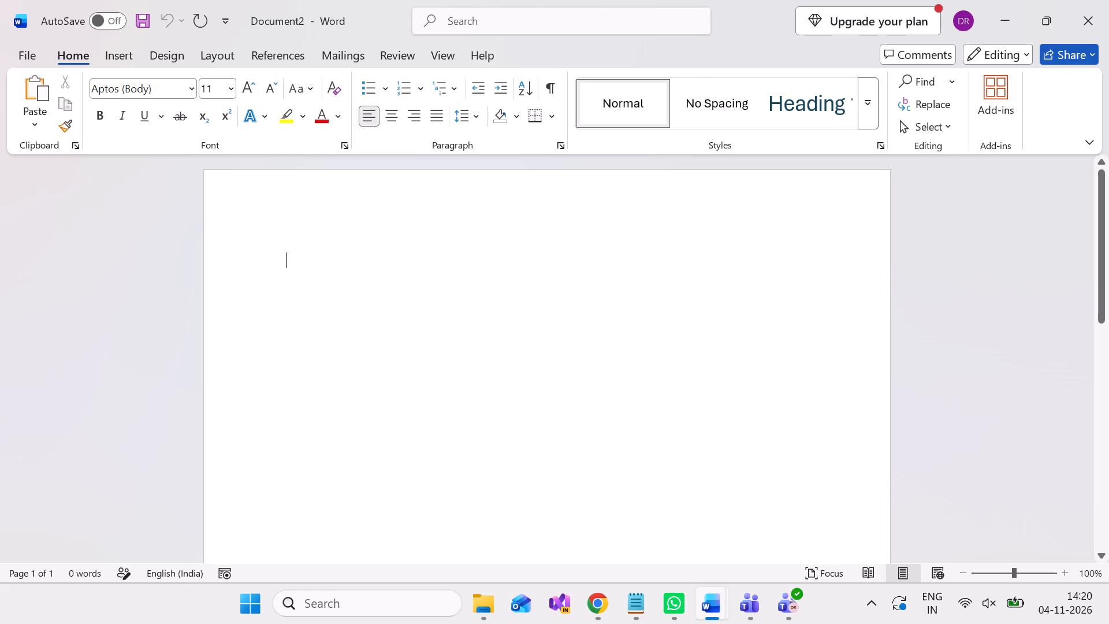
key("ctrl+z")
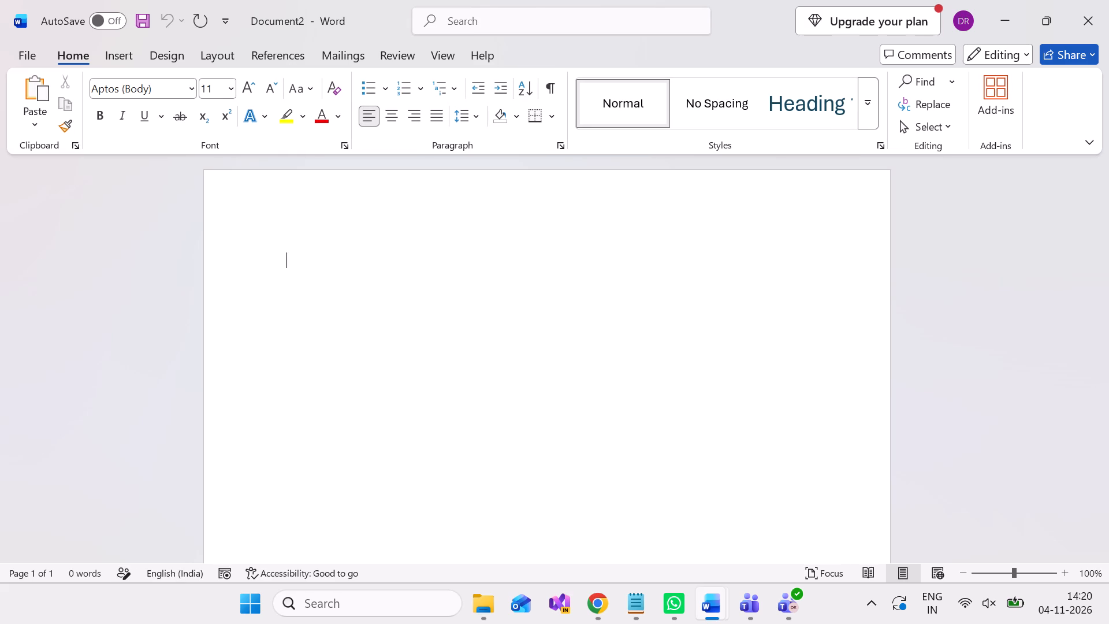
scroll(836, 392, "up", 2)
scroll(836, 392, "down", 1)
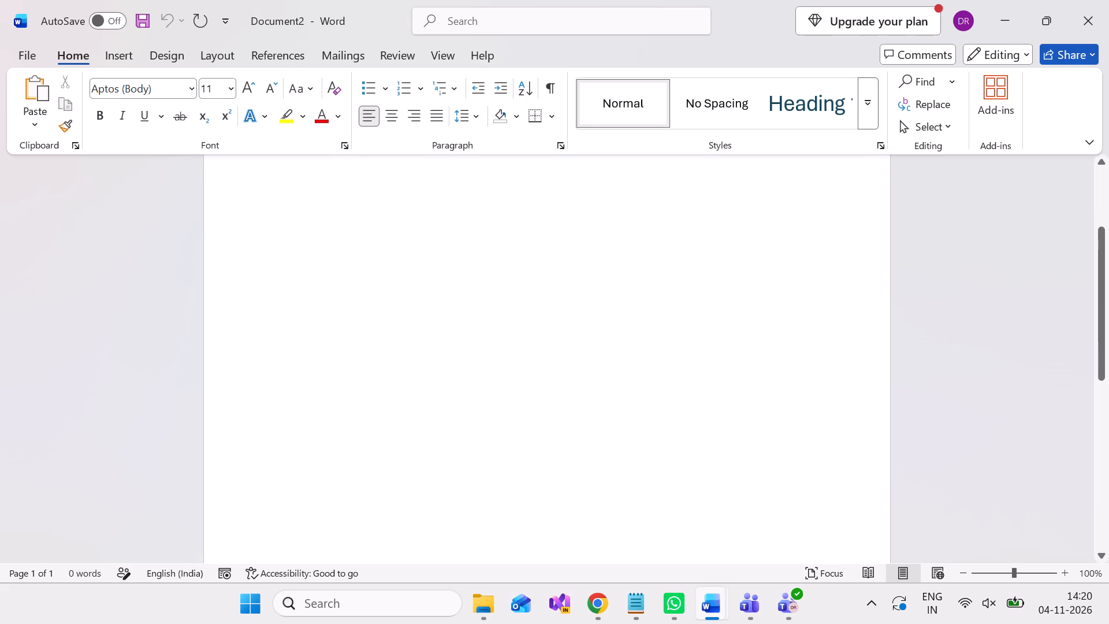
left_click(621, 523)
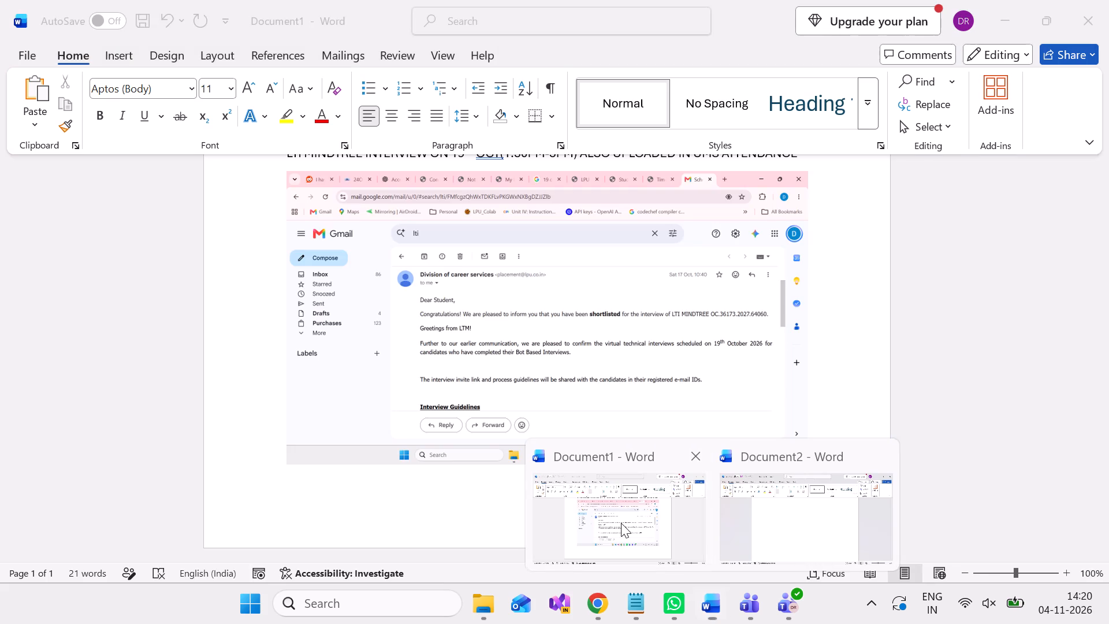
Insert a "+" character directly before the LTI MINDTREE interview e-mail screenshot in Document1.
left_click(386, 510)
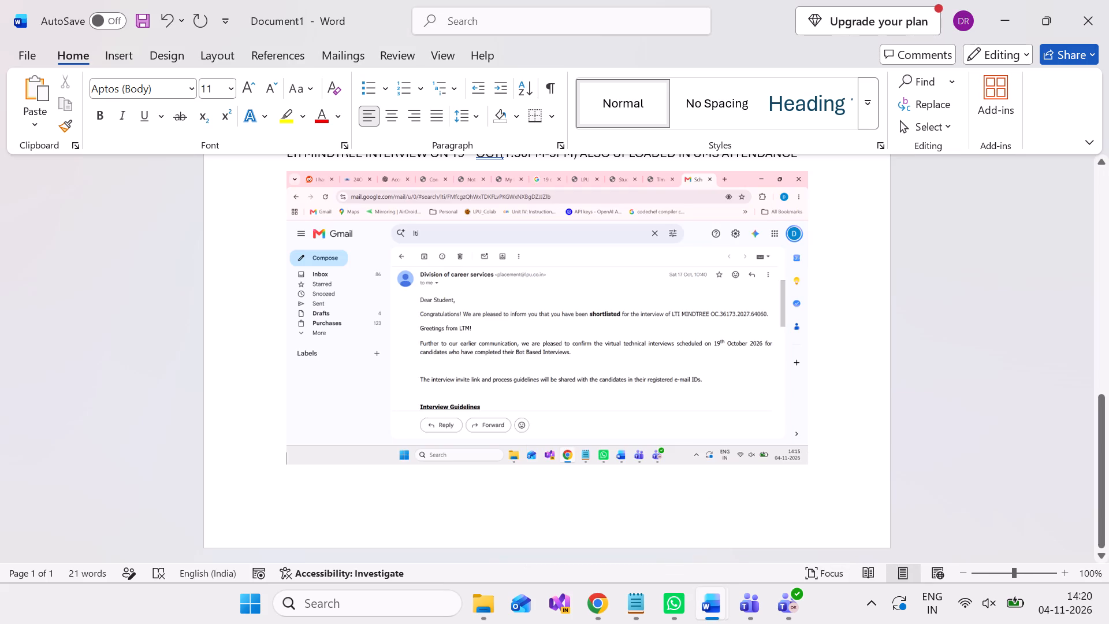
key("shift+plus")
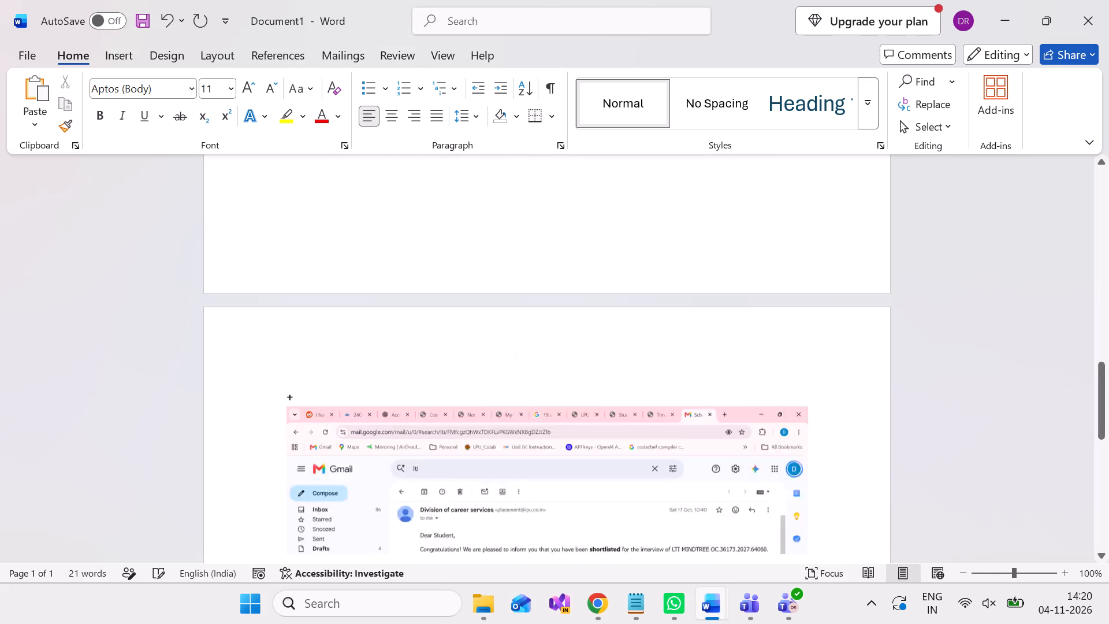
Paste the YASH TECHNOLOGIES online test e-mail screenshot below the LTI MINDTREE e-mail screenshot, separated by blank lines.
scroll(386, 510, "up", 5)
scroll(386, 510, "down", 4)
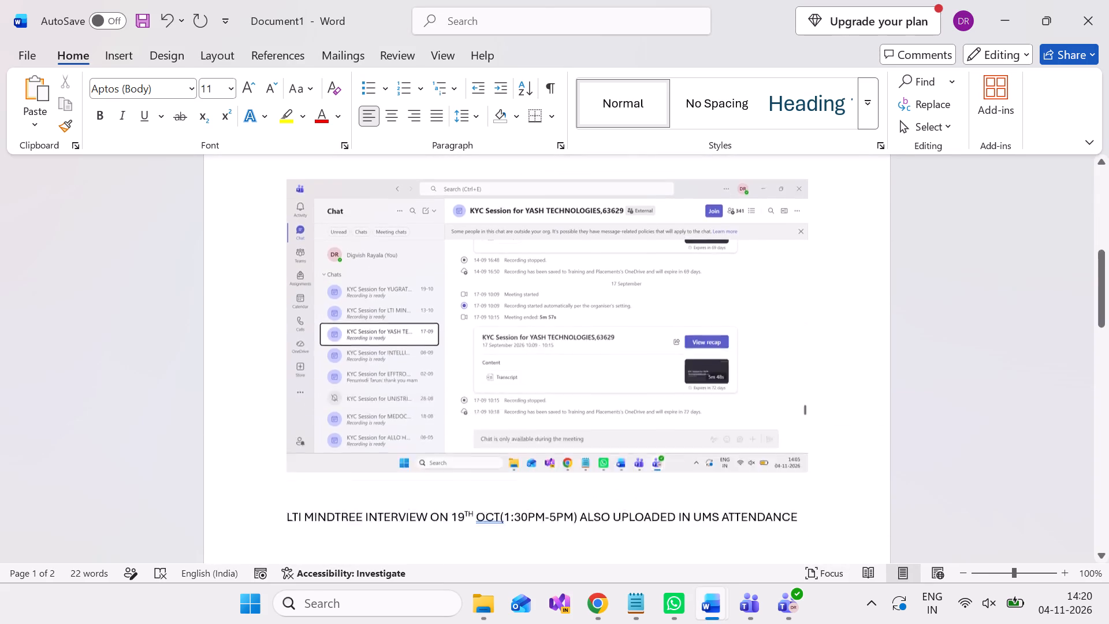
scroll(386, 510, "down", 3)
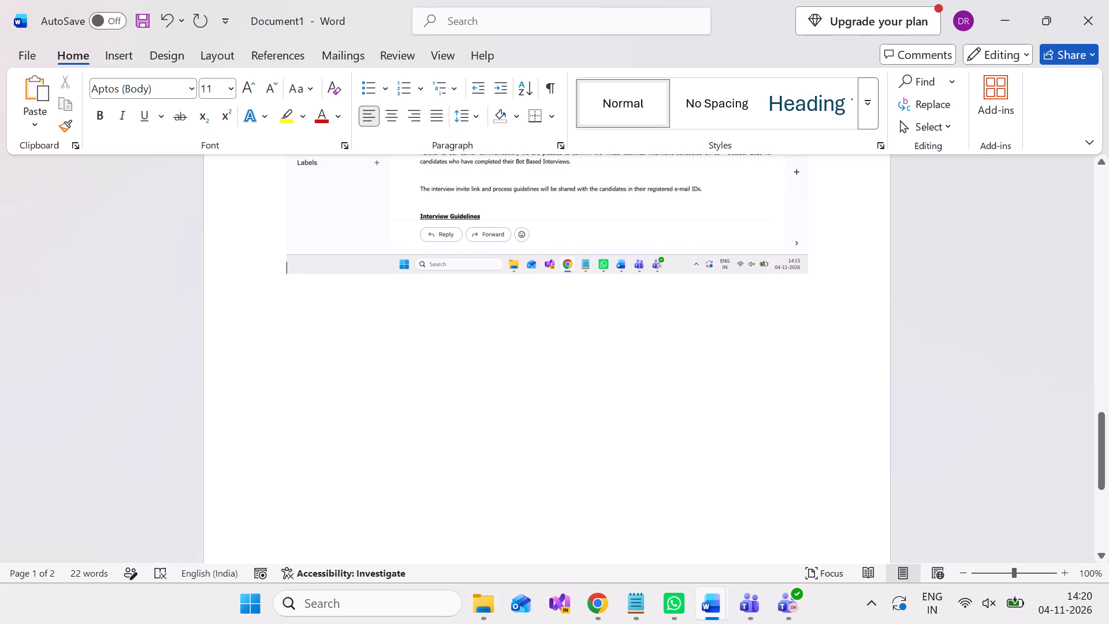
left_click(847, 276)
key("Return")
key("Return")
key("Return")
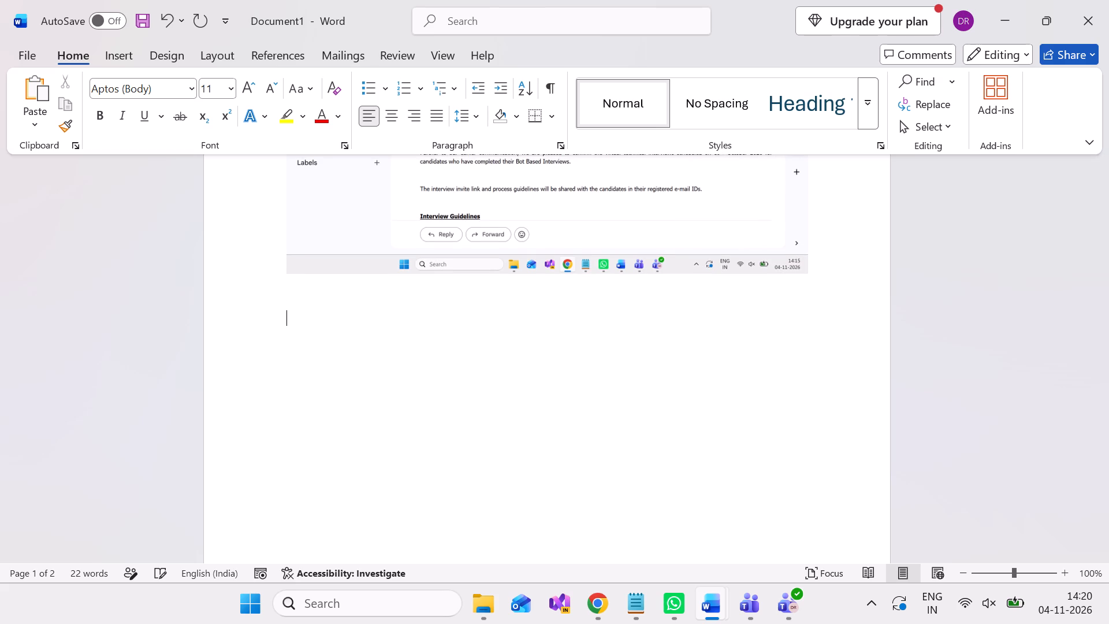
key("ctrl+v")
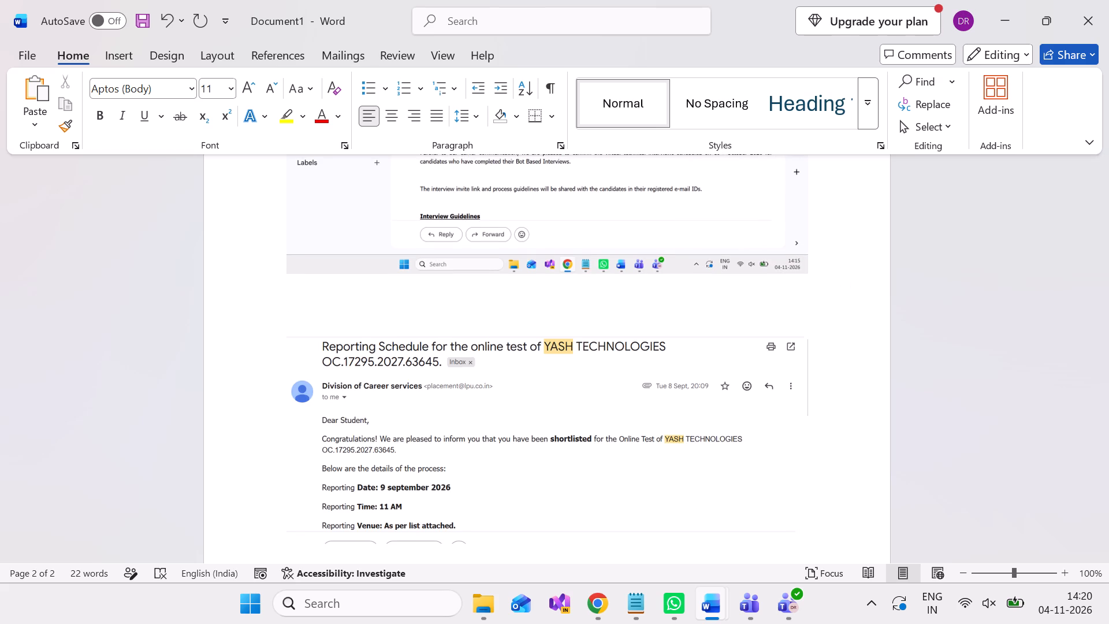
Add the caption "YASH TECH ONLINE TEST ON 9 SEP" on its own line above the YASH TECHNOLOGIES e-mail screenshot.
left_click(683, 303)
key("Return")
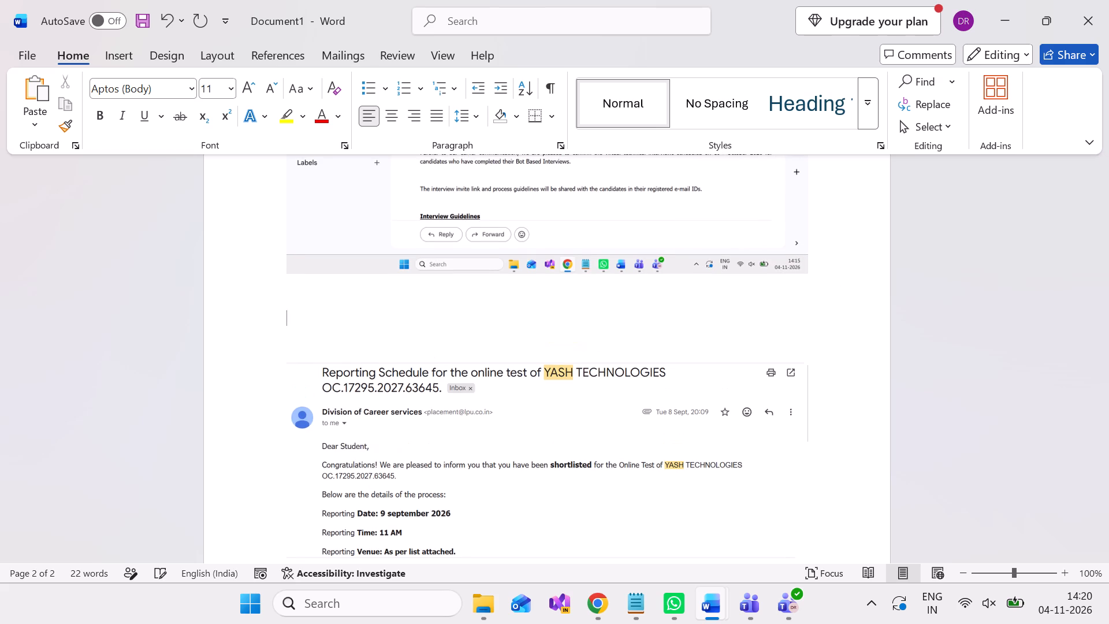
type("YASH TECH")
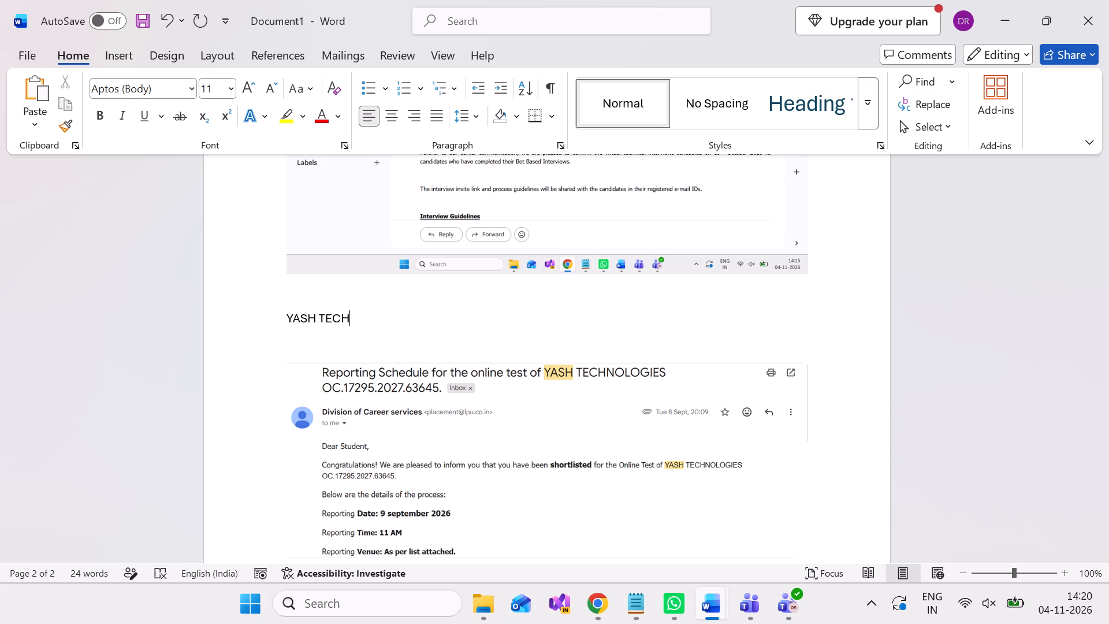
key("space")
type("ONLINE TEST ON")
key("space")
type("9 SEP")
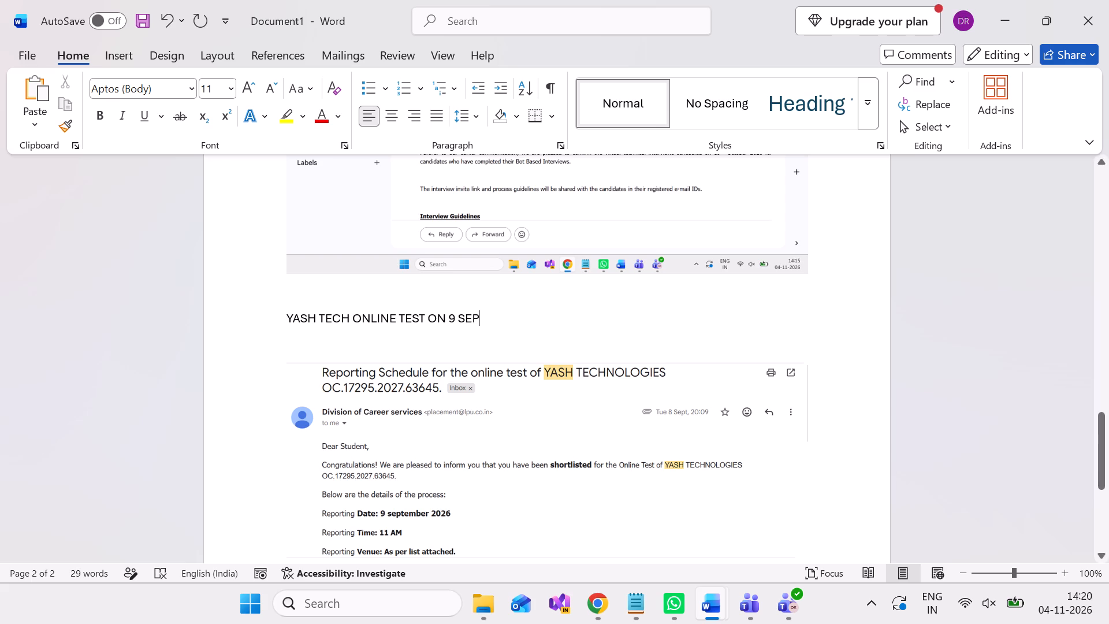
scroll(559, 334, "down", 2)
scroll(559, 334, "up", 2)
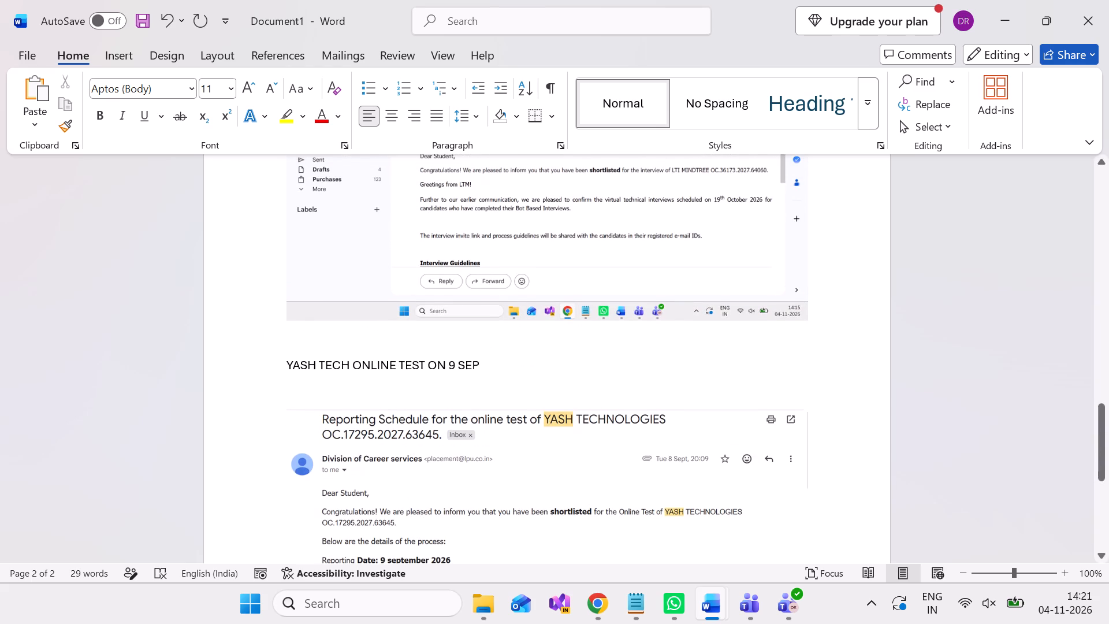
Switch from the Word document to another open window.
key("alt+Tab")
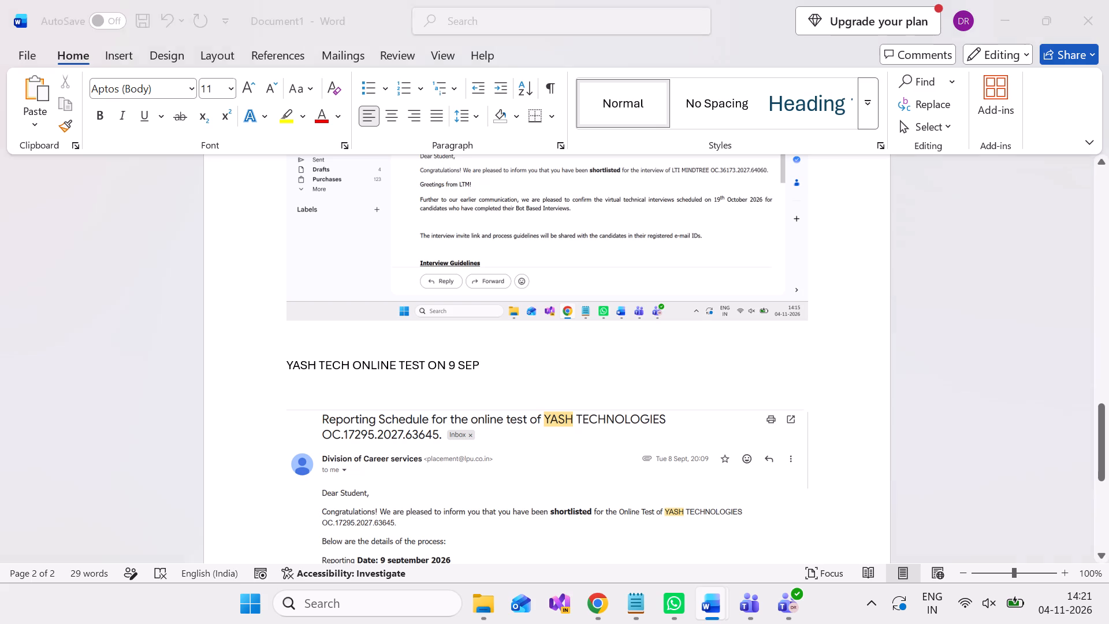
Switch from the Word document with the placement screenshots to the blank Document2.
key("alt+Tab")
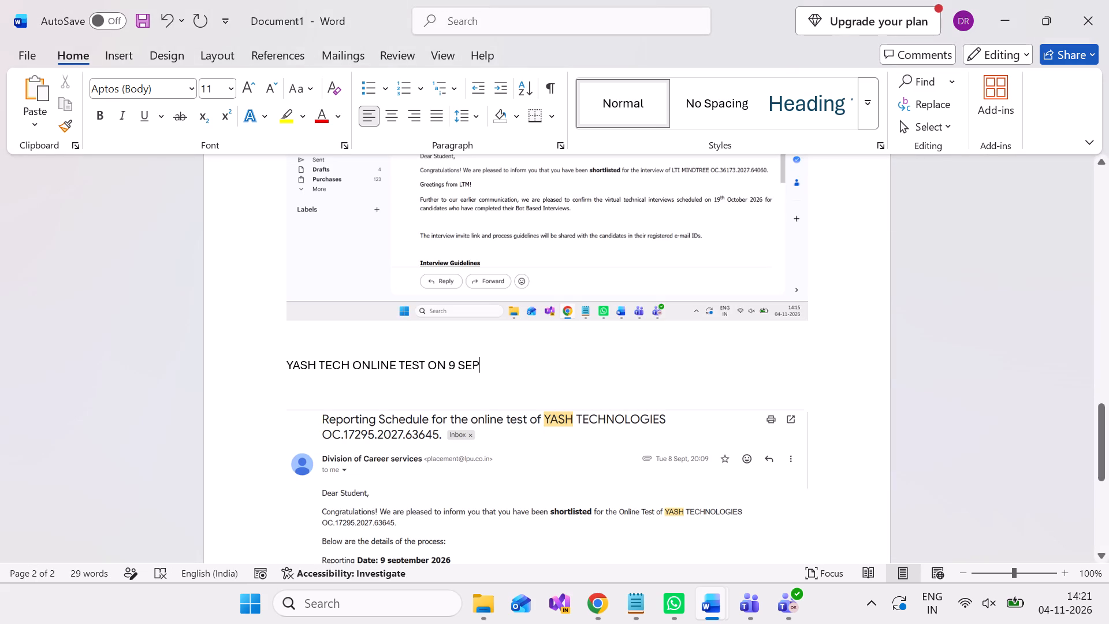
key("alt+Tab")
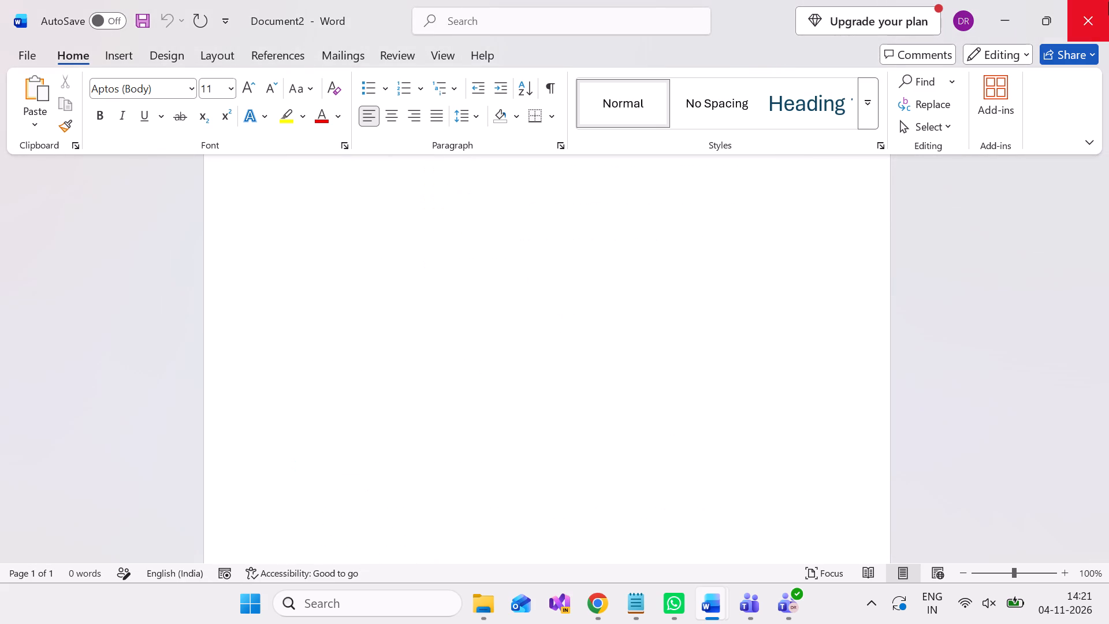
Close the blank Document2 and return to the placement screenshots document.
left_click(1108, 2)
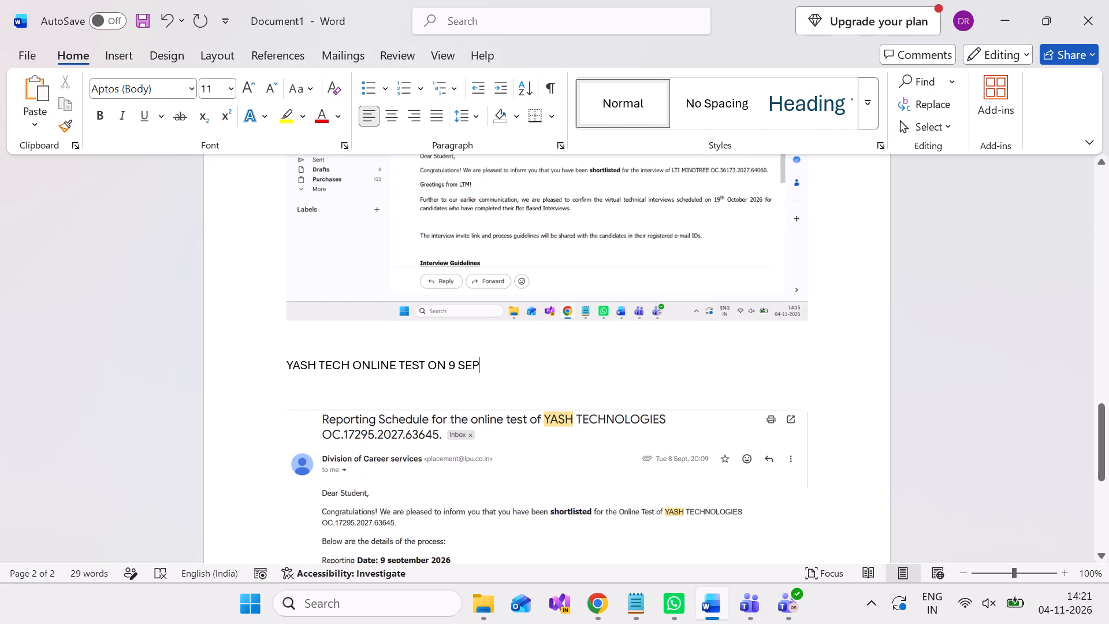
Add two new lines below the YASH TECHNOLOGIES online test screenshot at the end of the document.
left_click(519, 378)
scroll(729, 389, "down", 2)
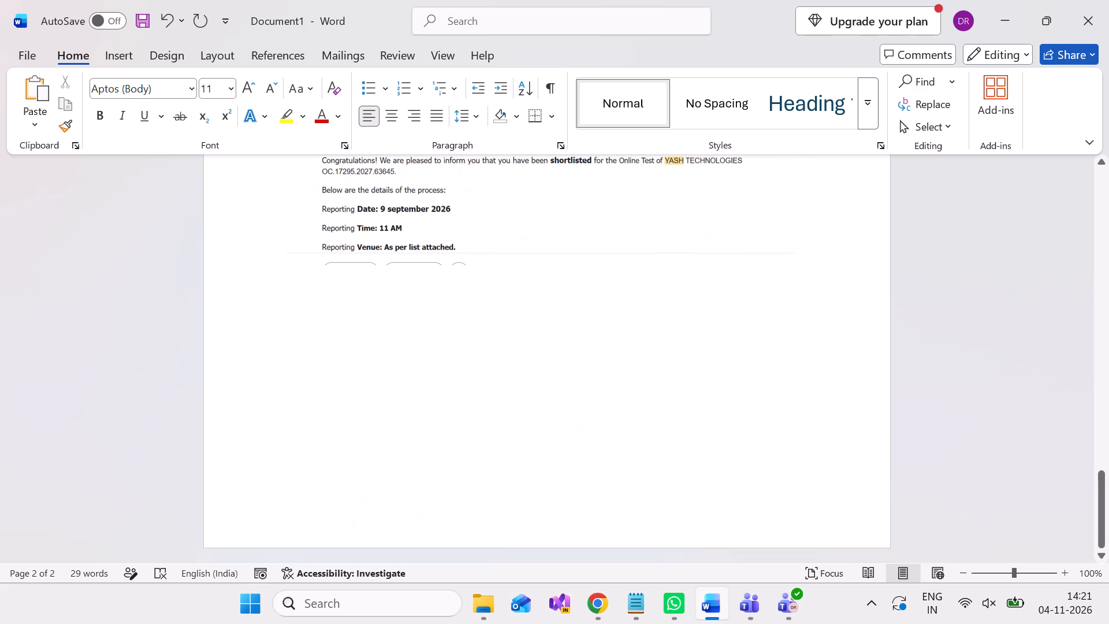
left_click(827, 306)
key("Return")
key("Return")
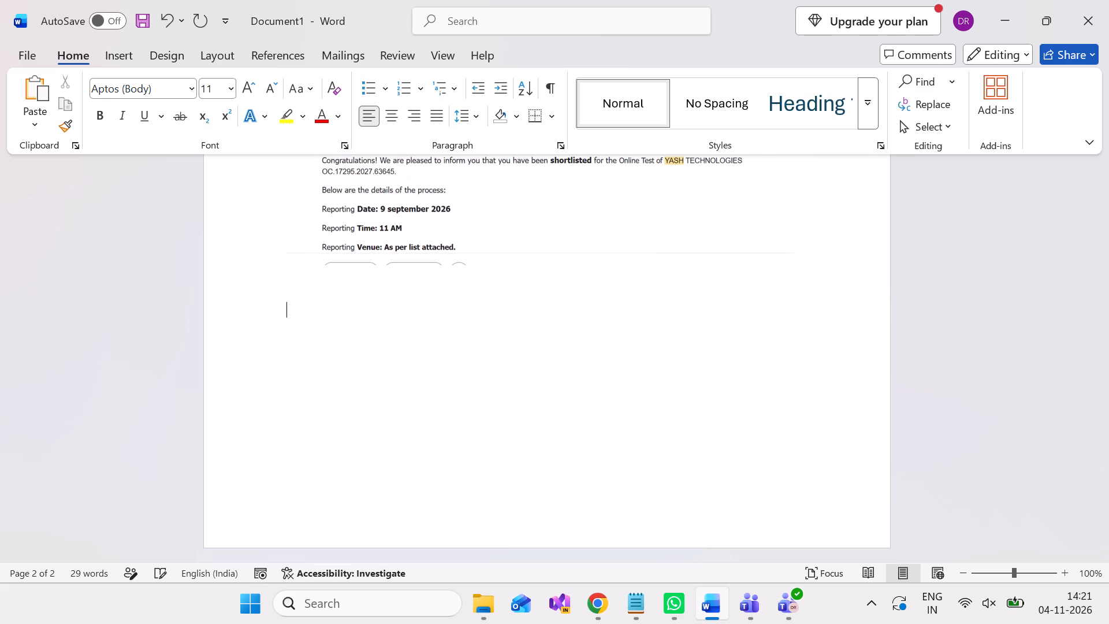
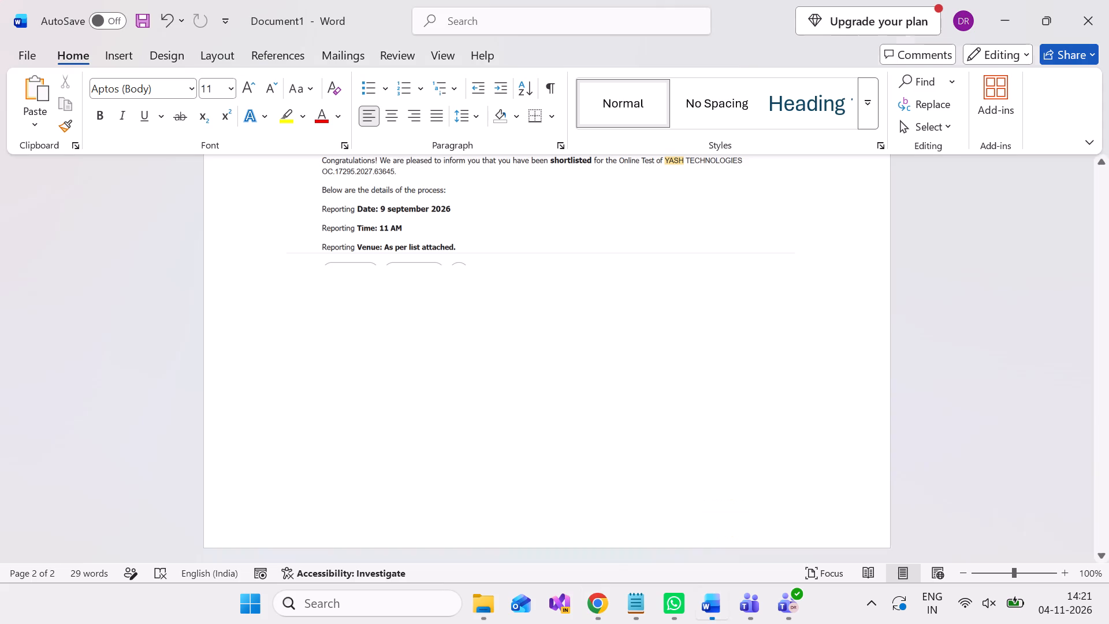
Check the KYC sessions list and the YASH TECH online test section in Document1, and switch away from the document.
scroll(548, 411, "up", 7)
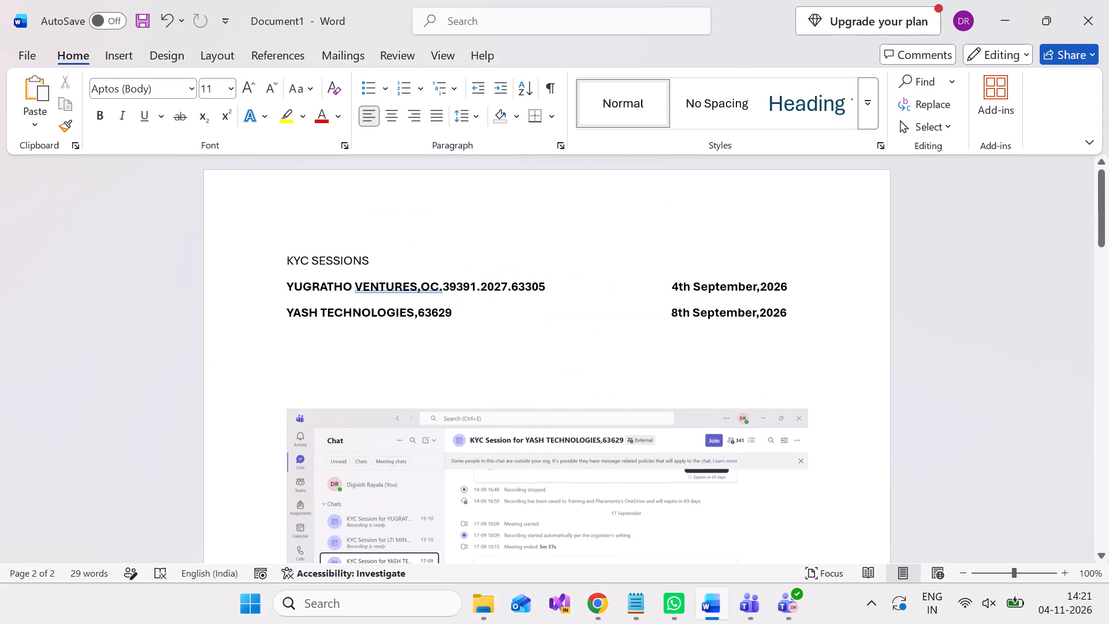
scroll(548, 411, "down", 7)
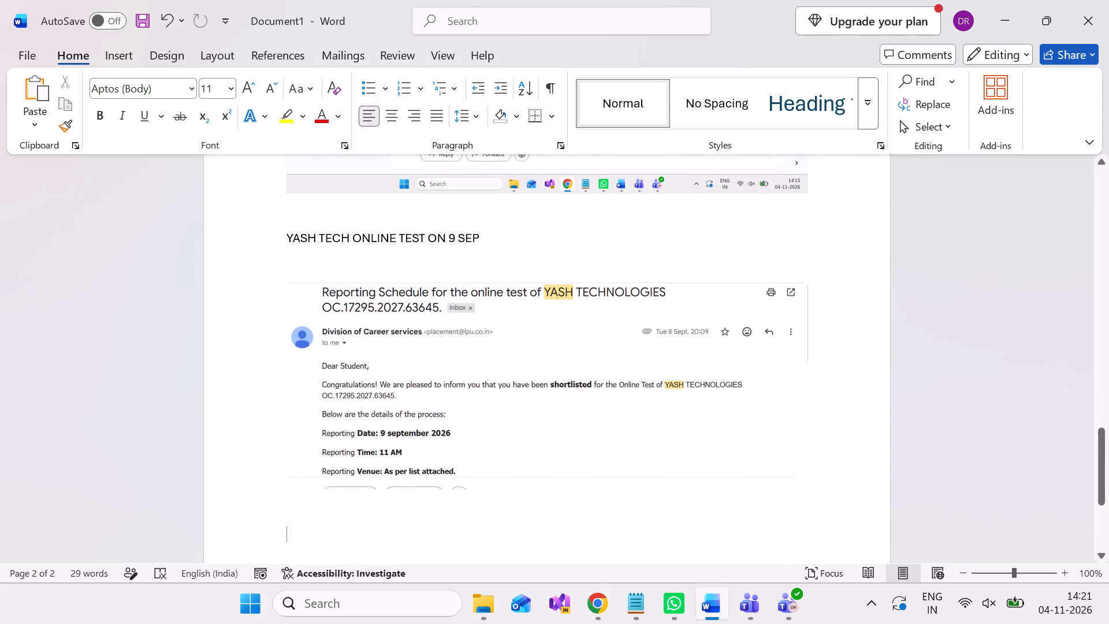
scroll(534, 262, "down", 1)
key("alt+Tab")
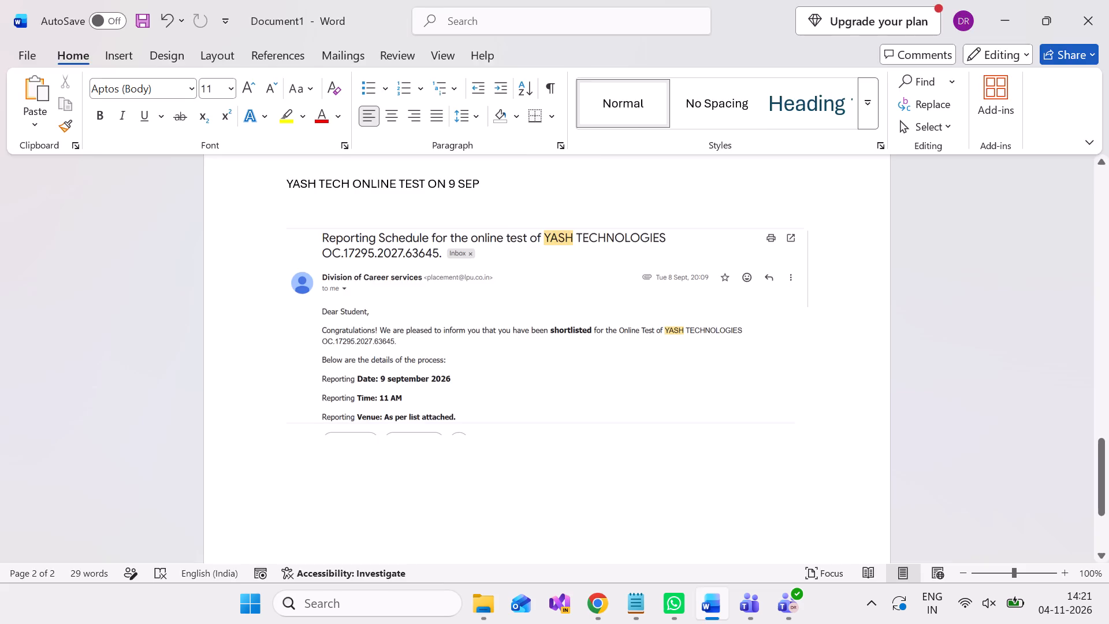
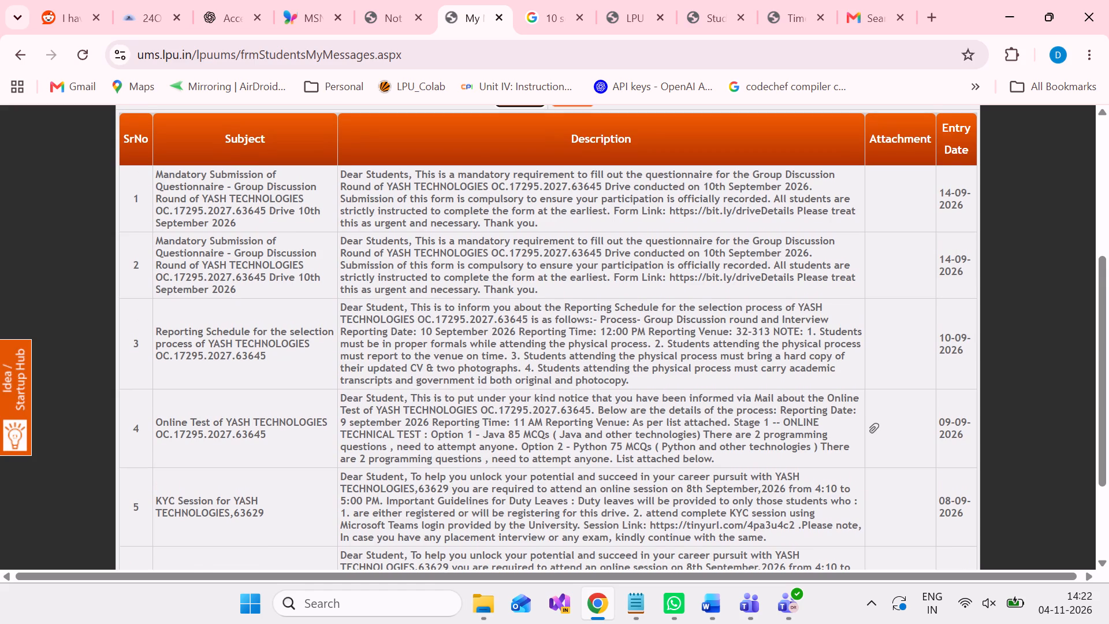
Capture the YASH TECHNOLOGIES selection process reporting schedule message and paste it below the online test screenshot in the Word document.
key("shift+Print")
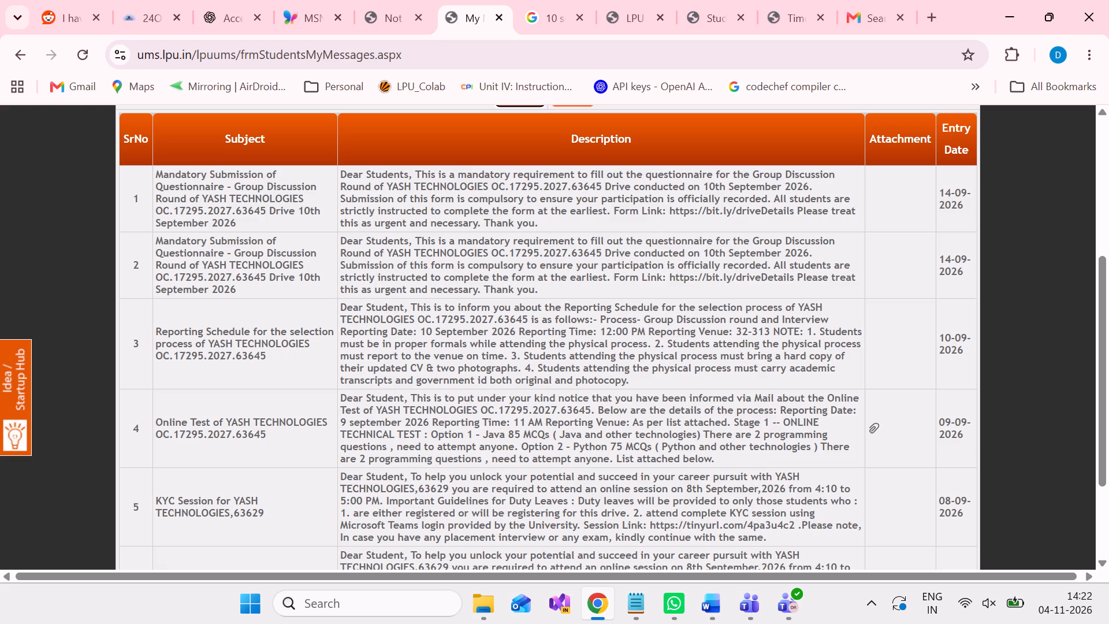
key("ctrl+Print")
key("shift+Print")
key("shift+Print")
key("ctrl+Print")
key("Print")
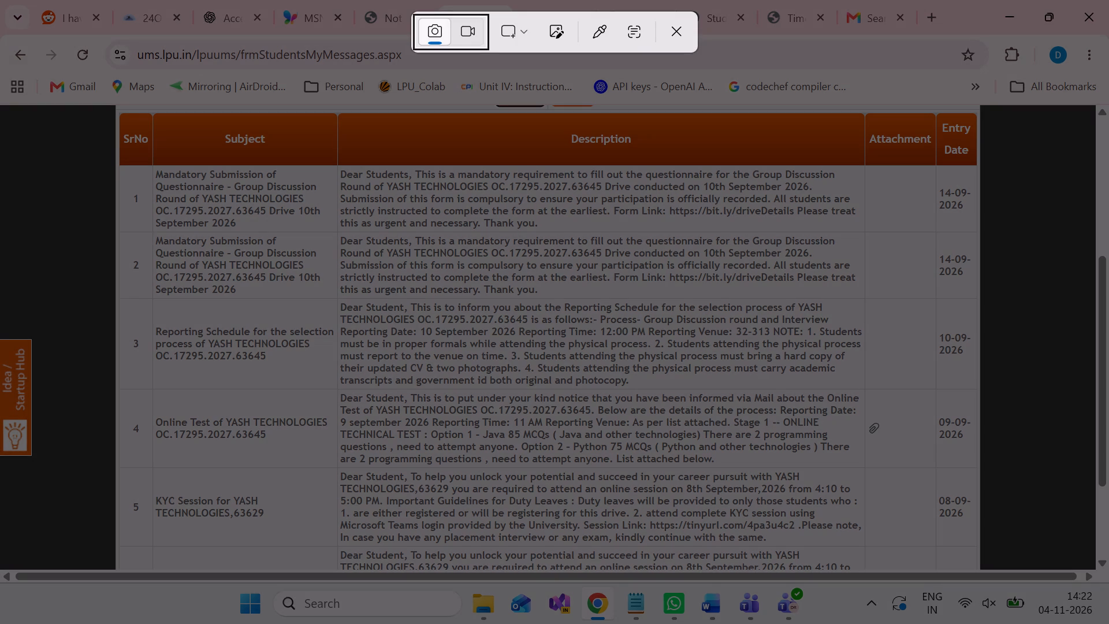
left_click_drag(117, 298, 131, 402)
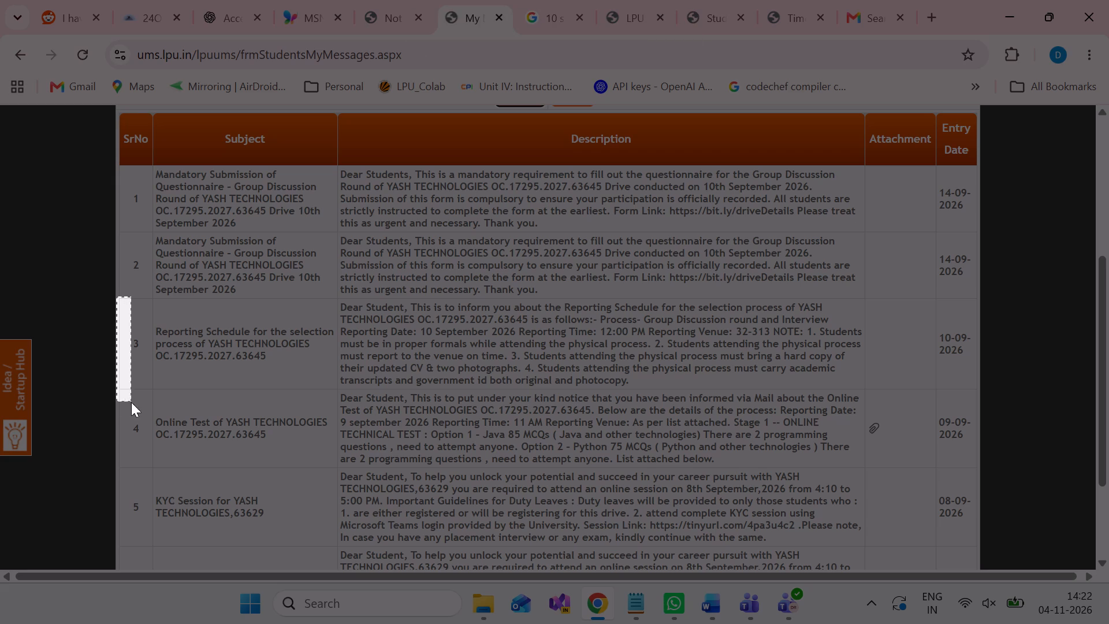
left_click_drag(131, 402, 824, 393)
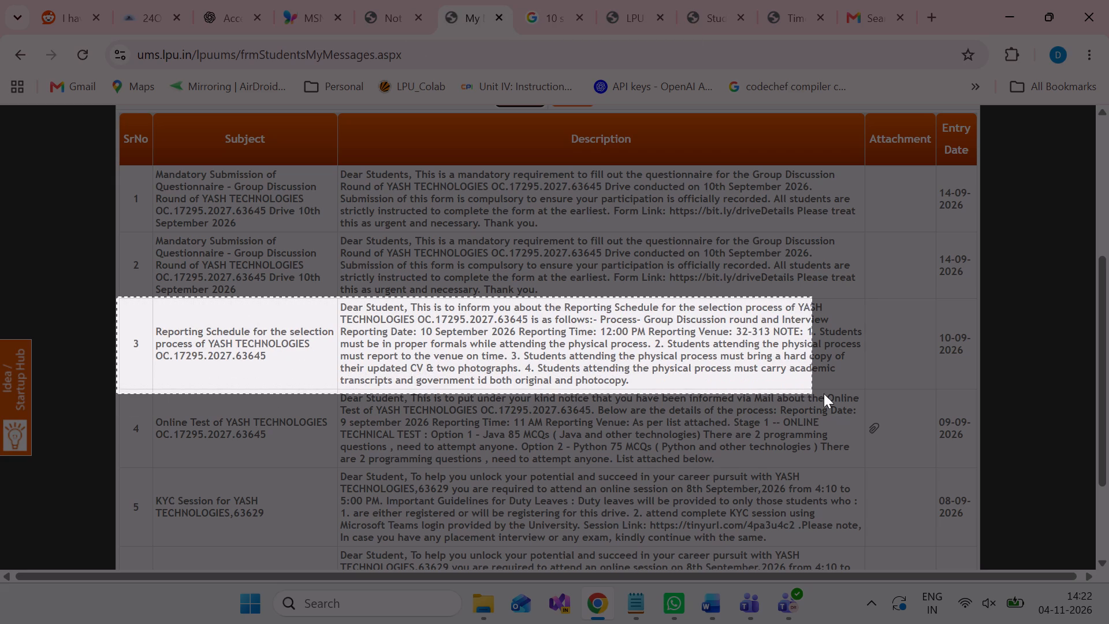
left_click_drag(824, 393, 1012, 393)
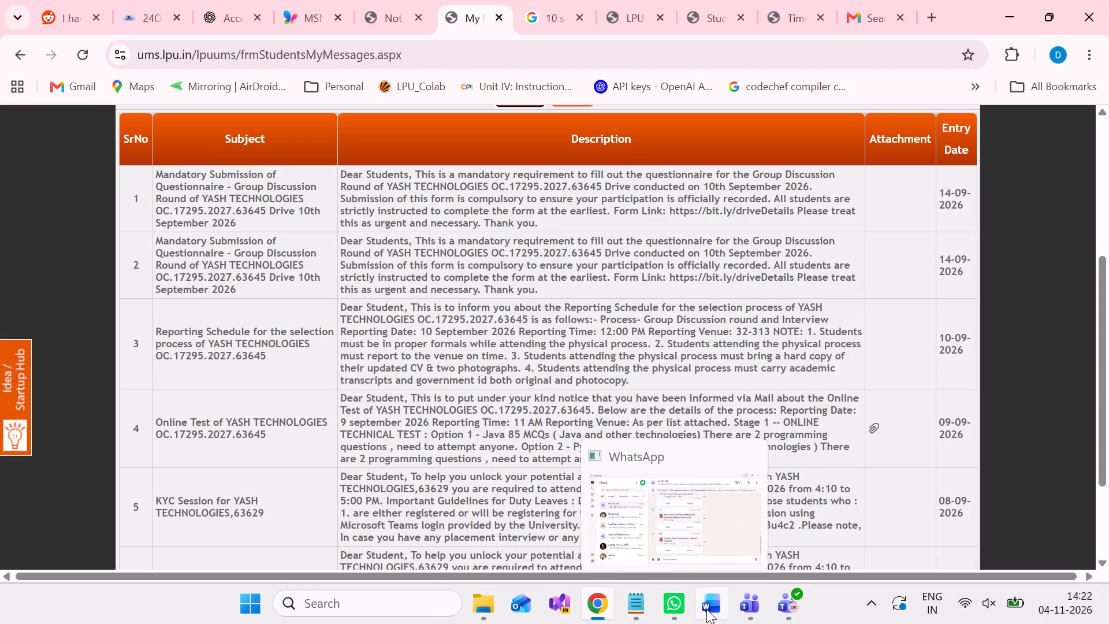
left_click(711, 608)
key("ctrl+v")
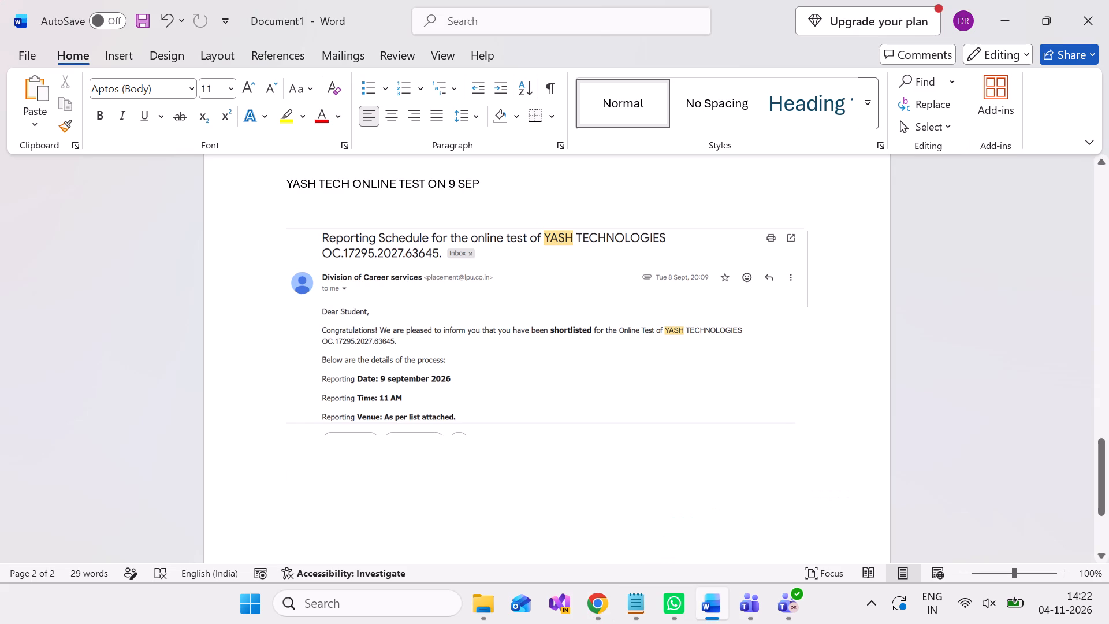
Add the caption "GD FOR YASH TECH ON 10TH SEP" on a new line above the pasted reporting schedule image.
double_click(844, 417)
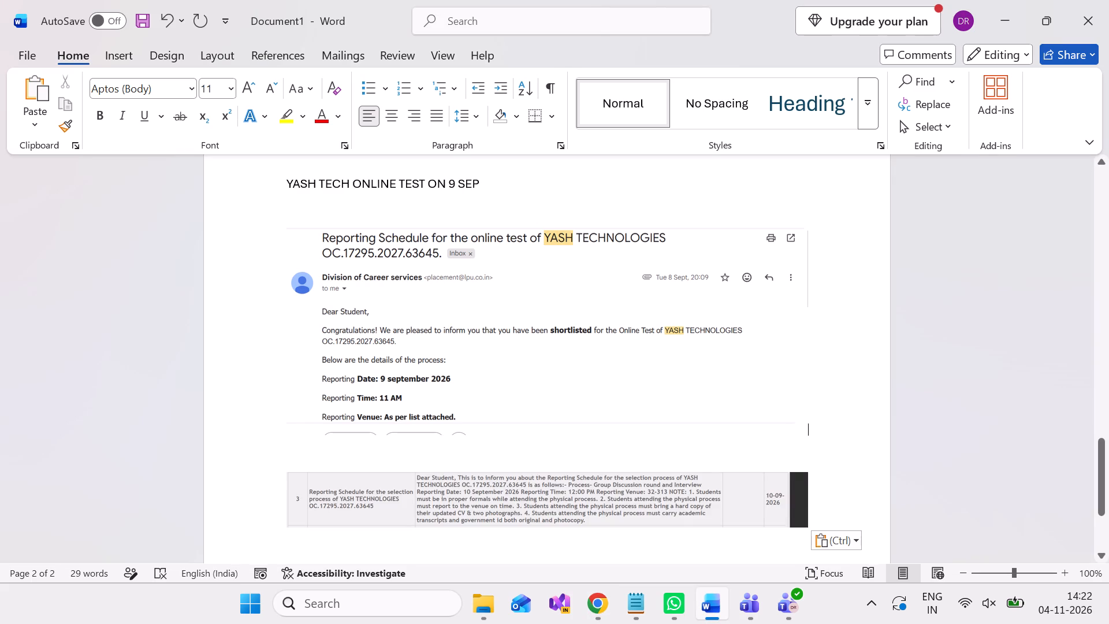
key("Return")
key("Return")
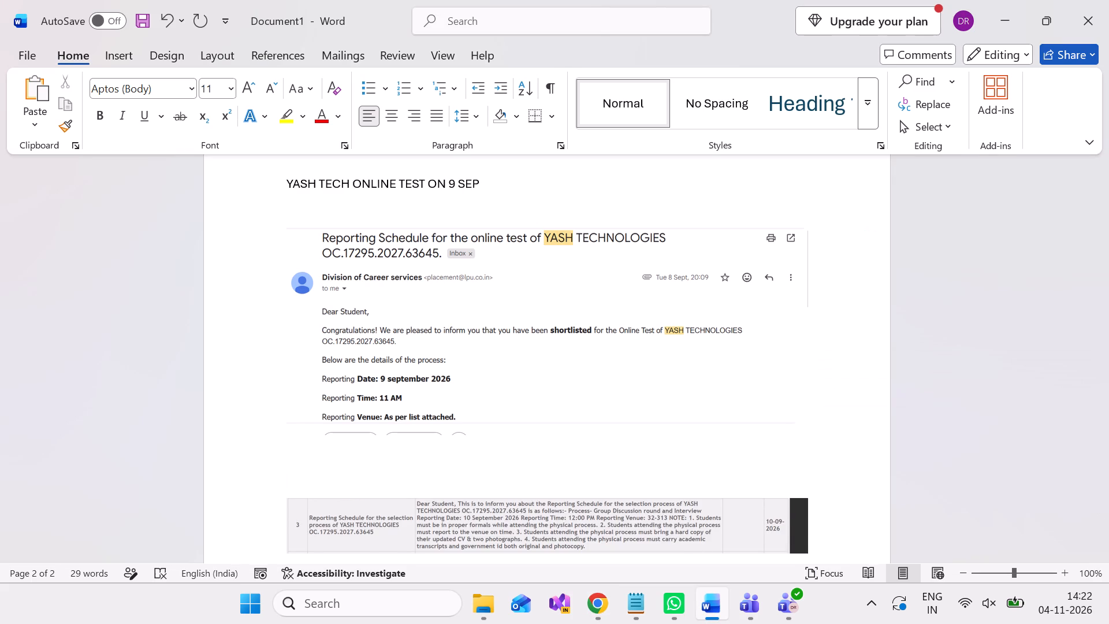
type("GD")
key("space")
type("FOR YASH")
key("space")
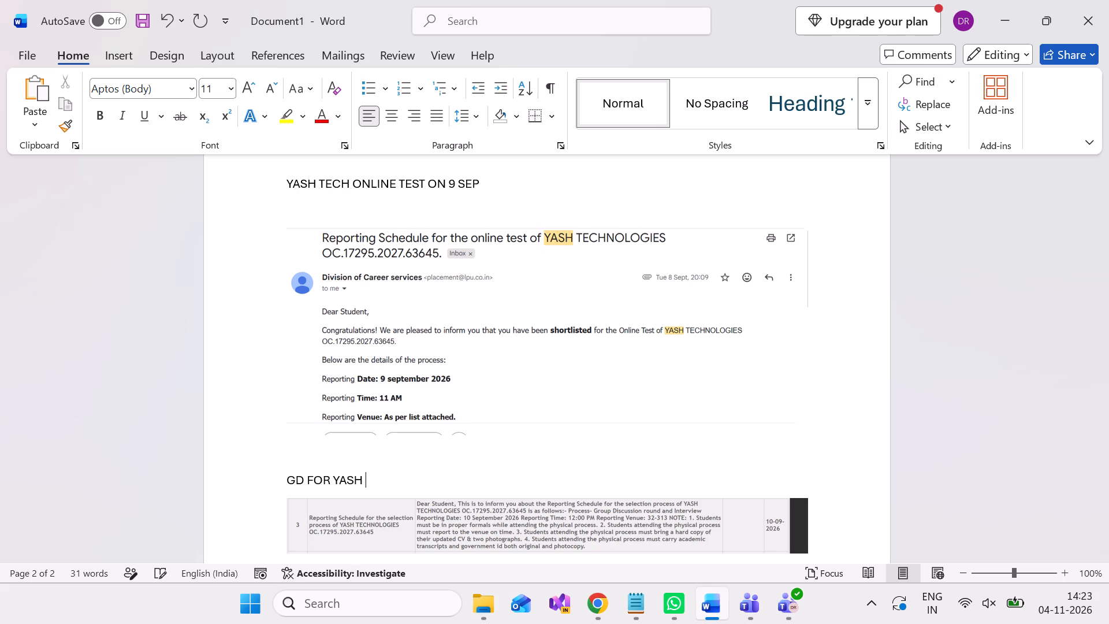
type("TECH O")
type("N")
key("space")
type("10TH SEP")
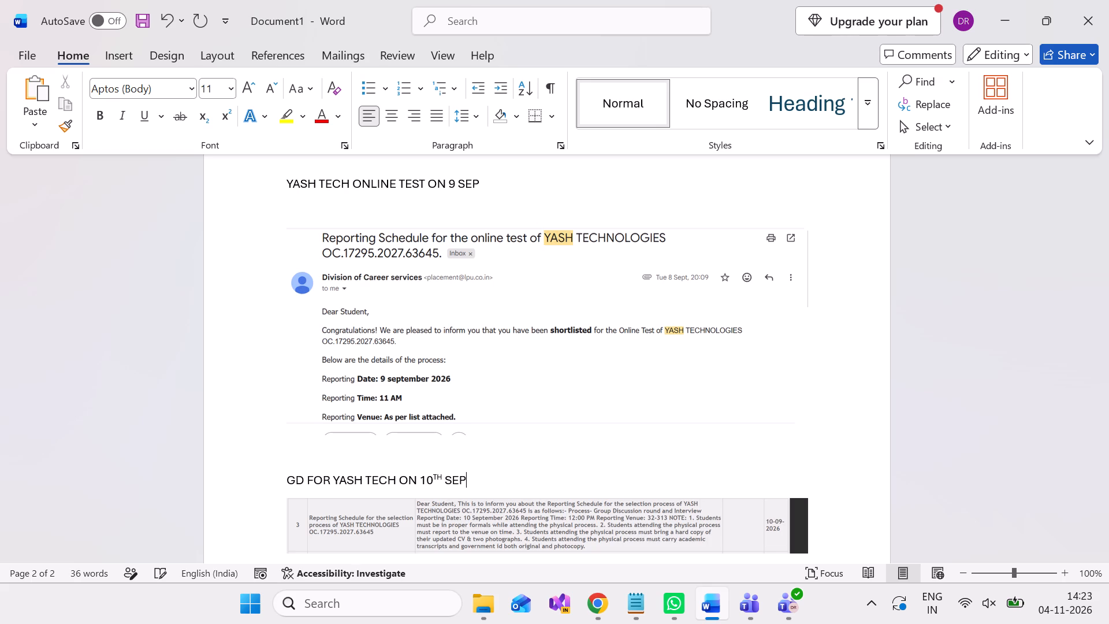
Go back to the KYC SESSIONS list and place the cursor on the empty line below the YASH TECHNOLOGIES entry.
scroll(824, 356, "up", 1)
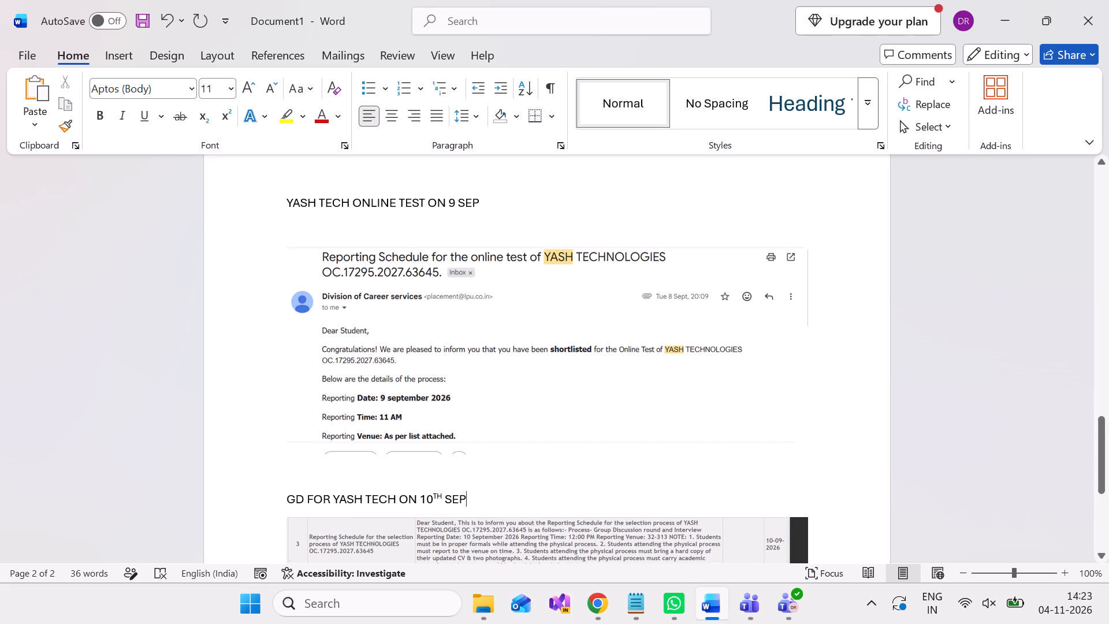
scroll(824, 356, "up", 5)
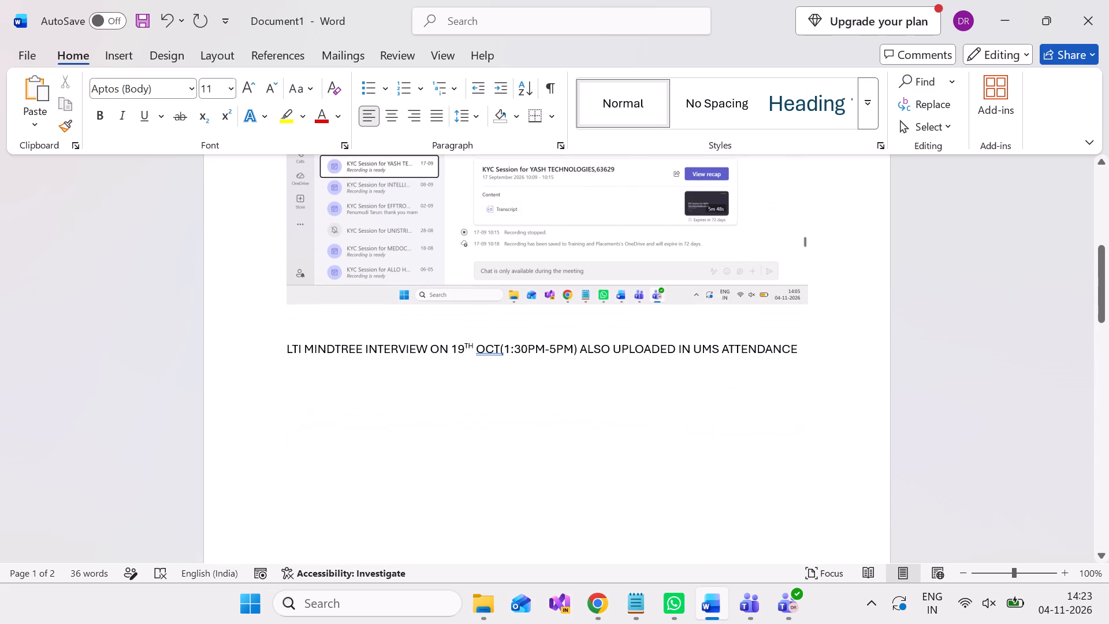
scroll(824, 356, "up", 2)
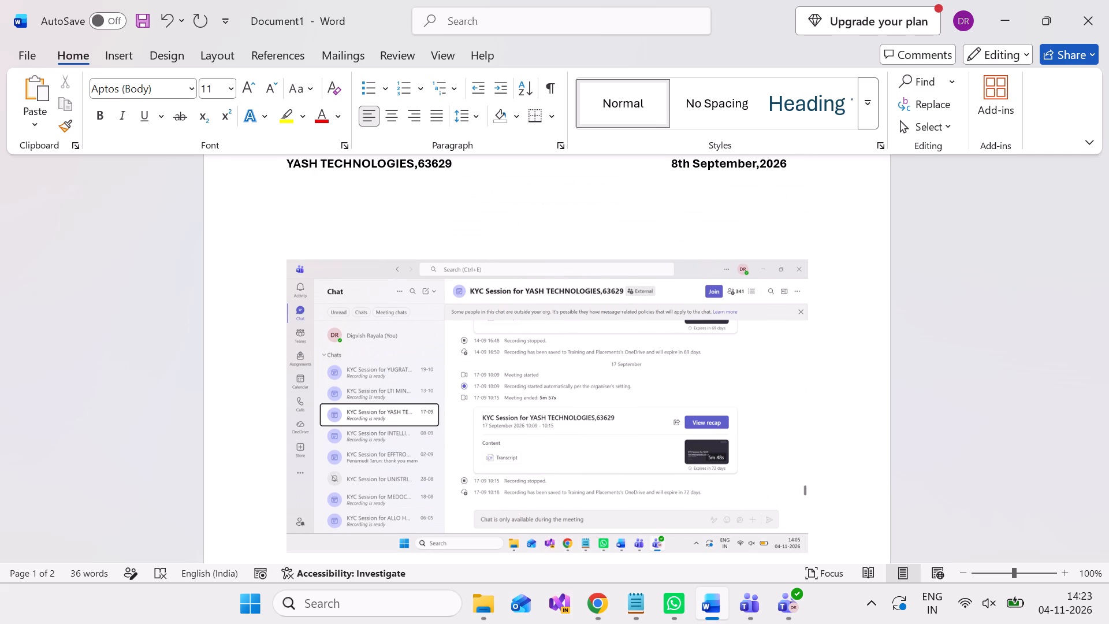
scroll(824, 356, "up", 2)
left_click(434, 346)
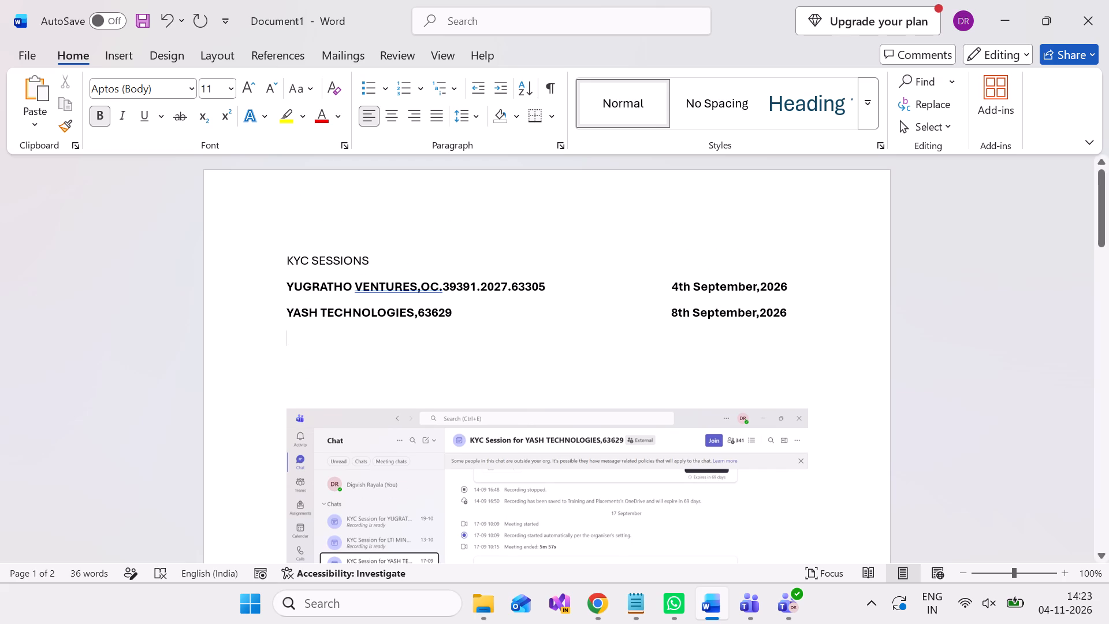
Switch to the UMS messages in Chrome and search by subject for "virtusa".
left_click(597, 604)
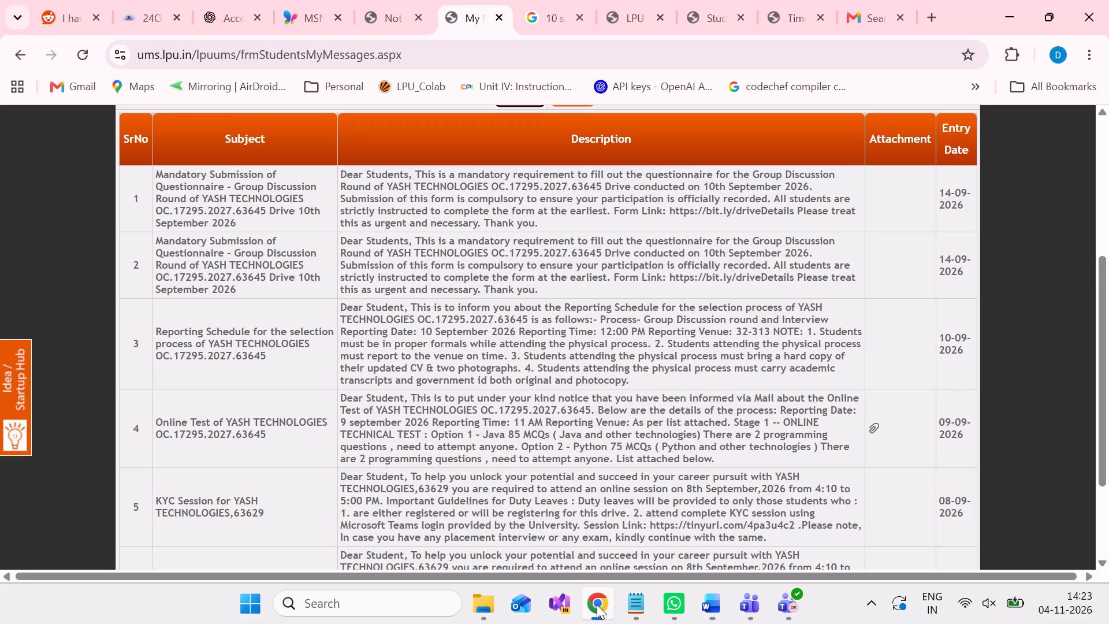
scroll(415, 387, "down", 3)
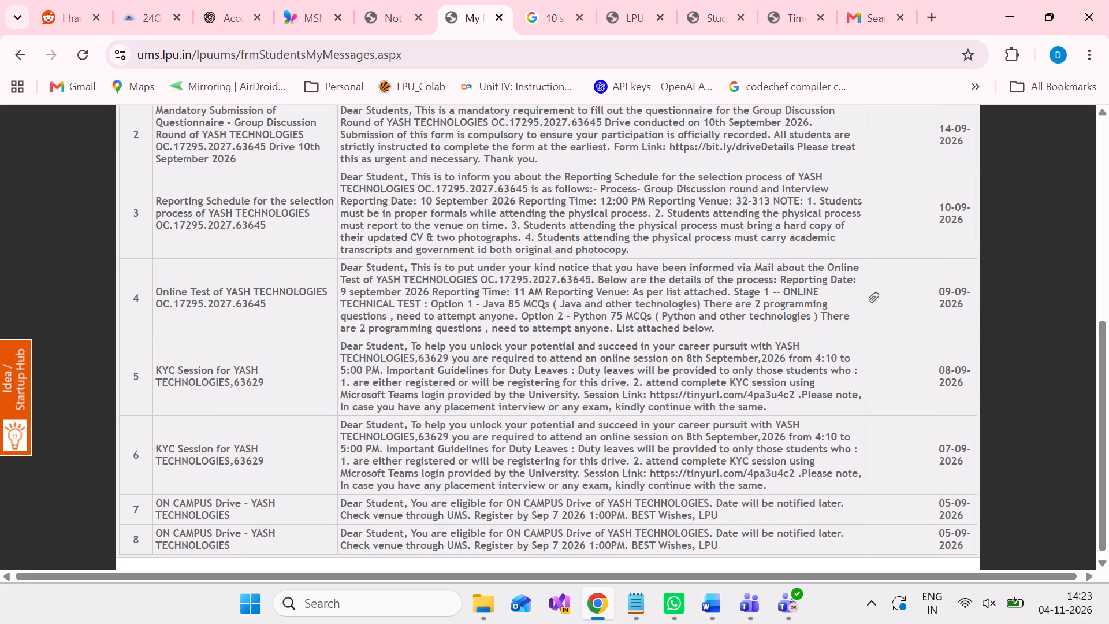
scroll(415, 387, "up", 3)
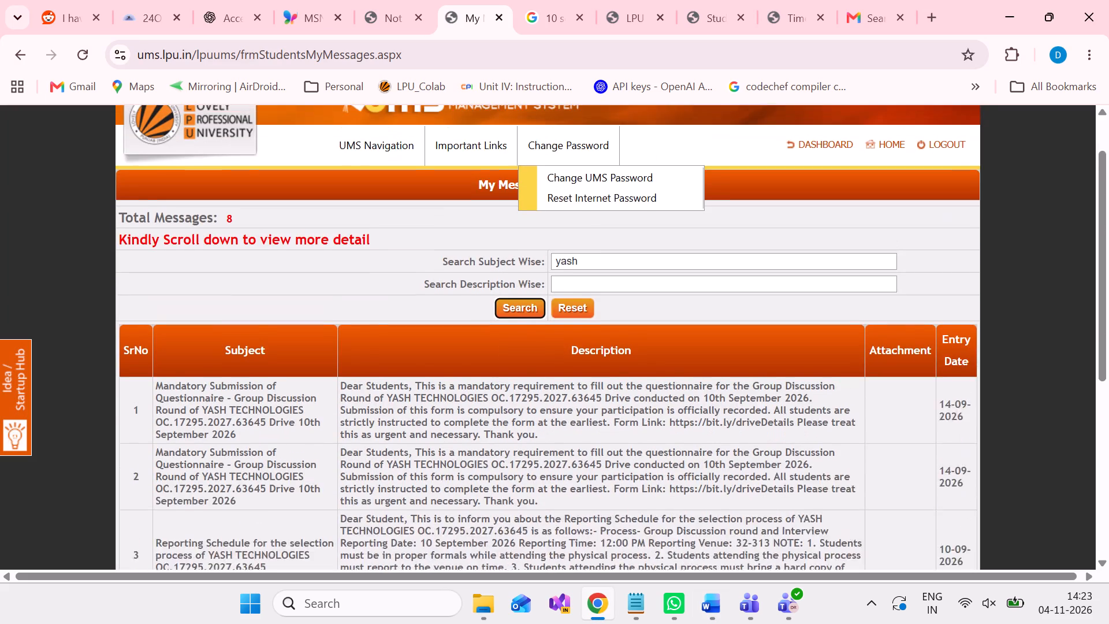
left_click(602, 300)
left_click(602, 300)
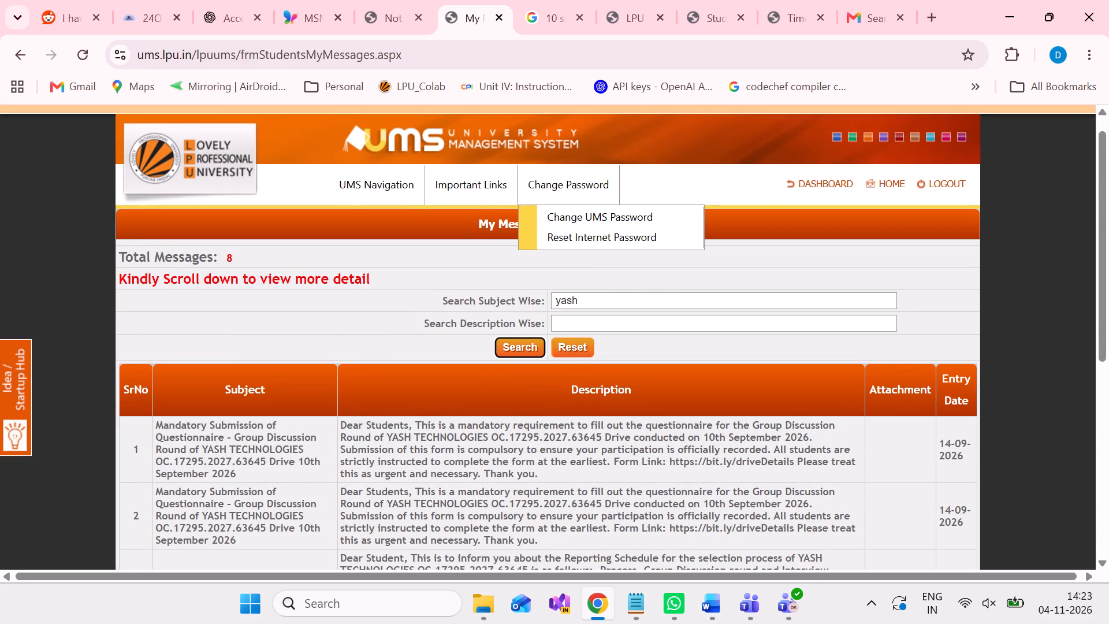
left_click(602, 300)
key("BackSpace")
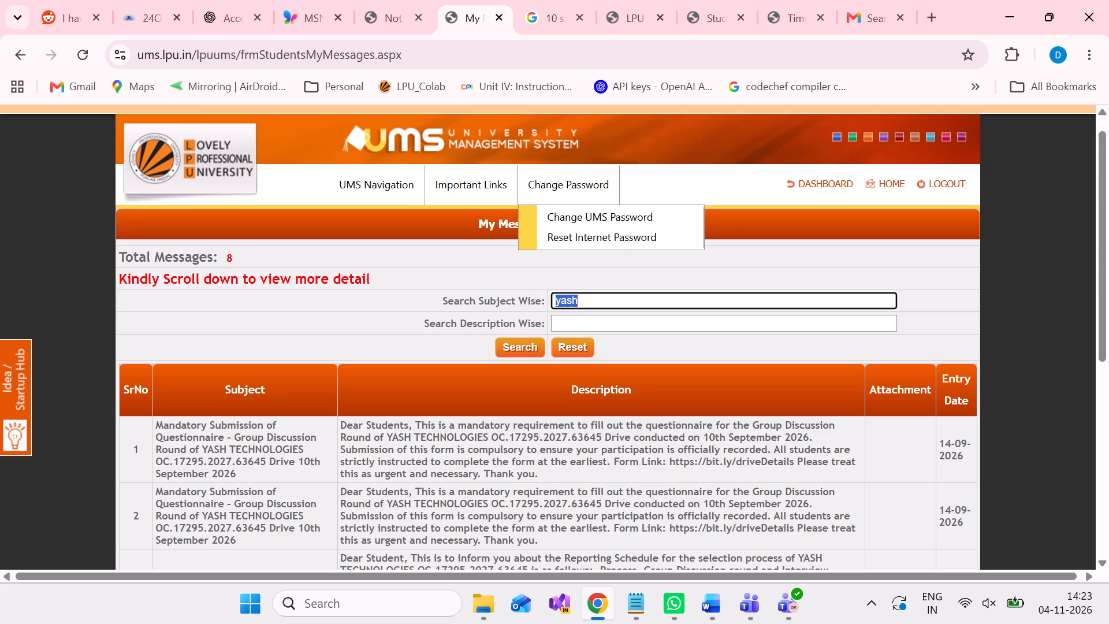
type("virtusa")
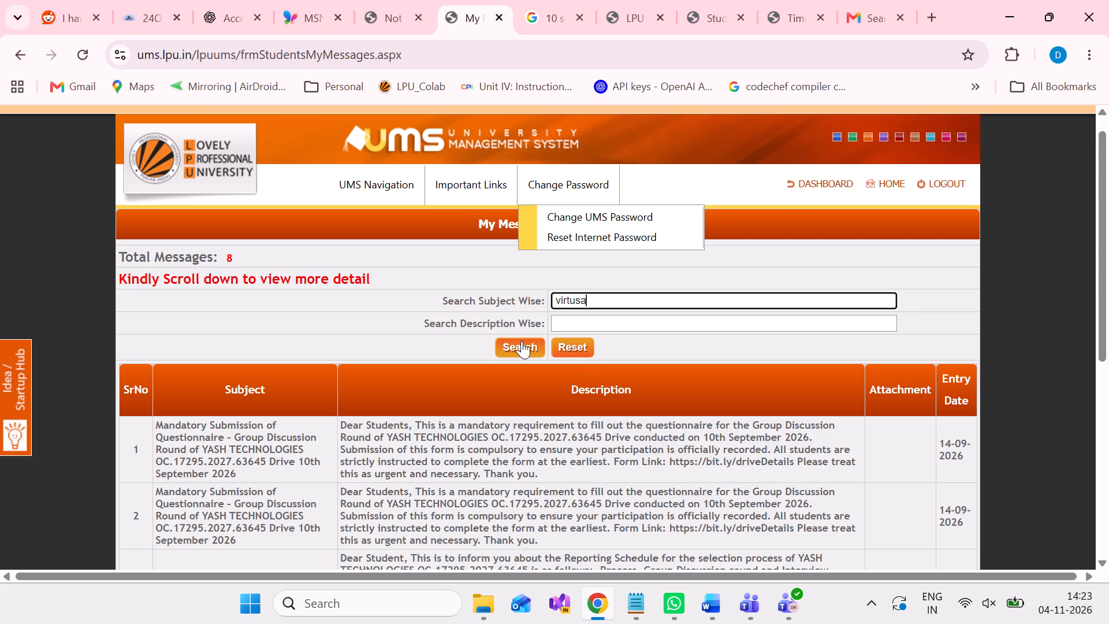
left_click(522, 341)
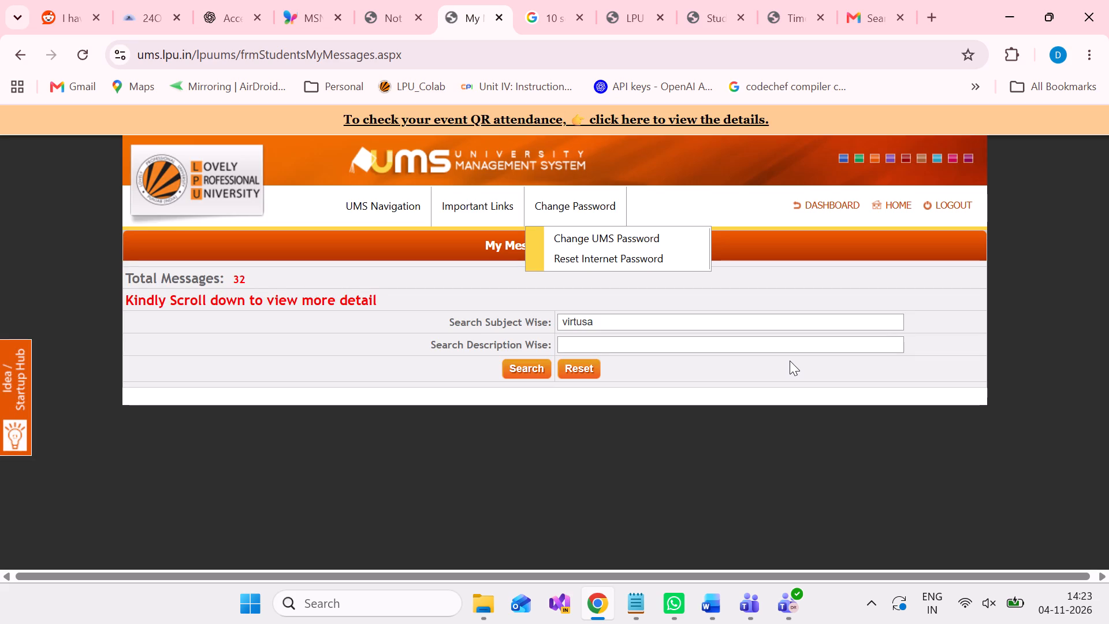
left_click(530, 371)
Look through the VIRTUSA messages for the online test reporting schedule and other drive dates and times.
scroll(530, 371, "down", 3)
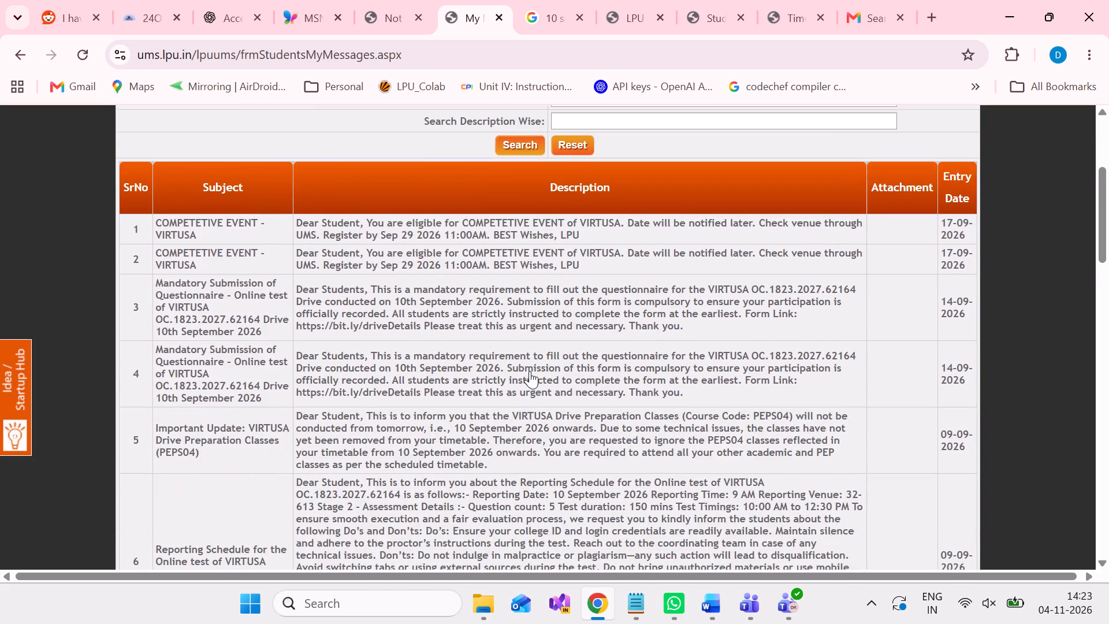
scroll(530, 371, "down", 3)
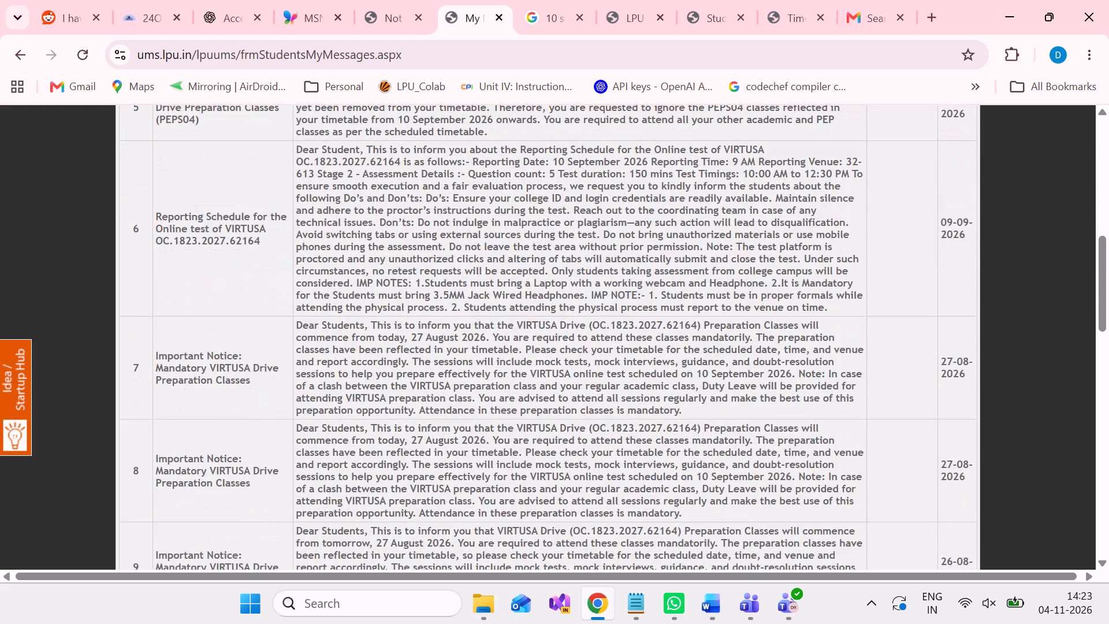
scroll(530, 371, "down", 2)
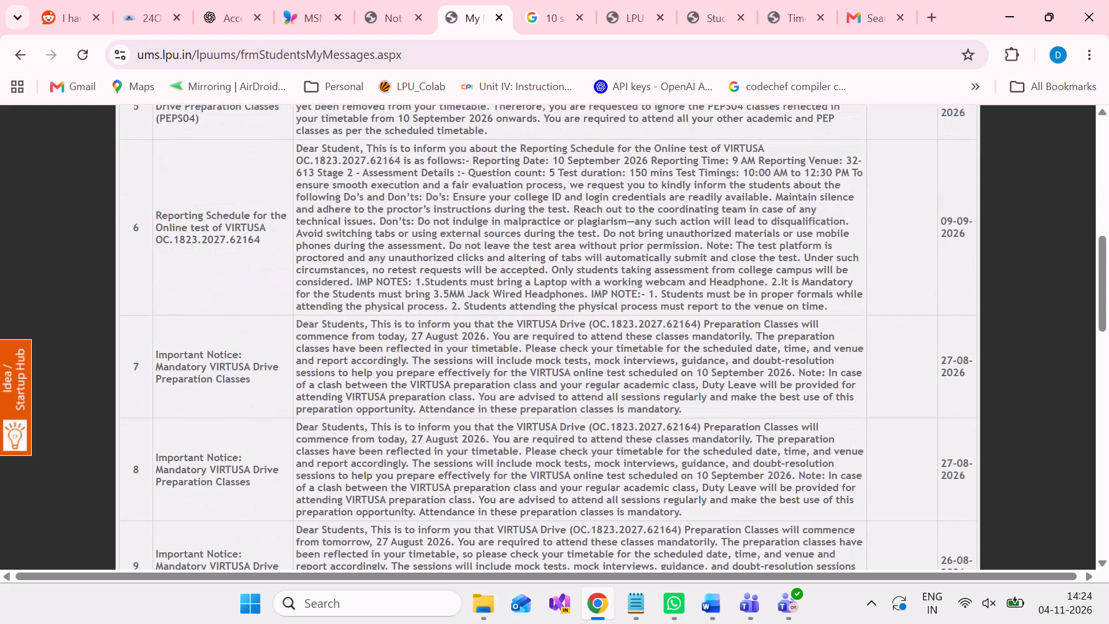
scroll(530, 371, "down", 2)
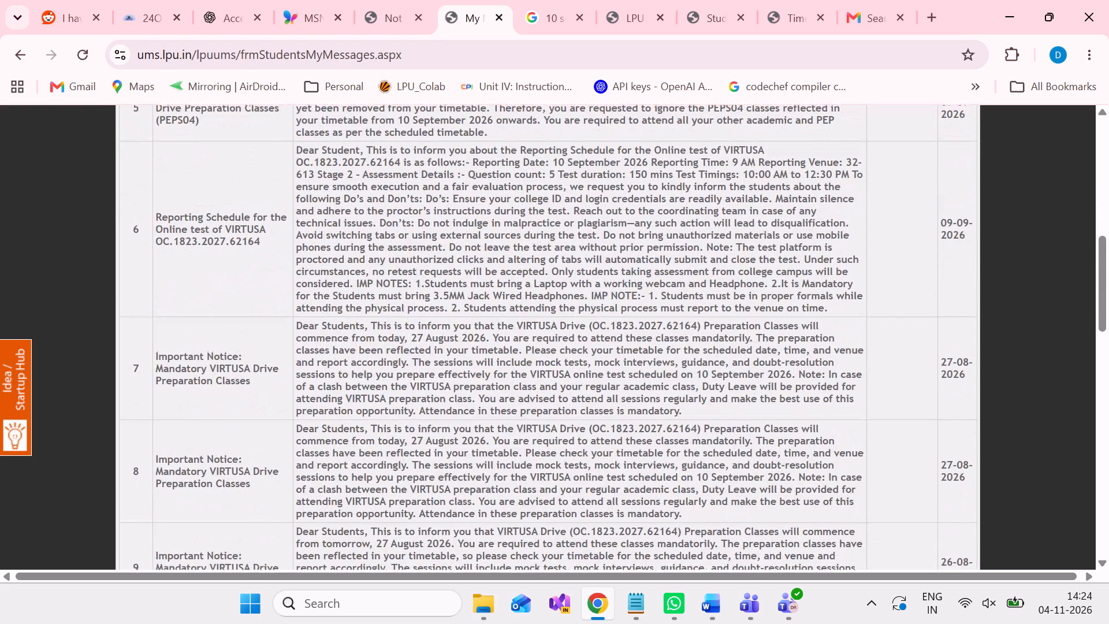
scroll(530, 371, "down", 1)
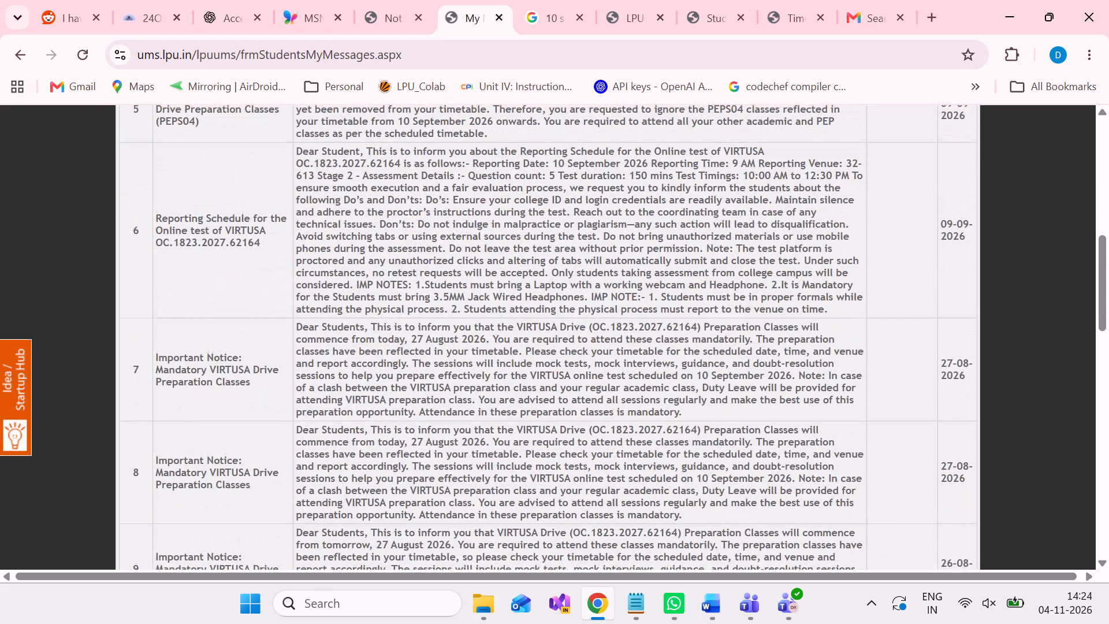
scroll(530, 371, "down", 4)
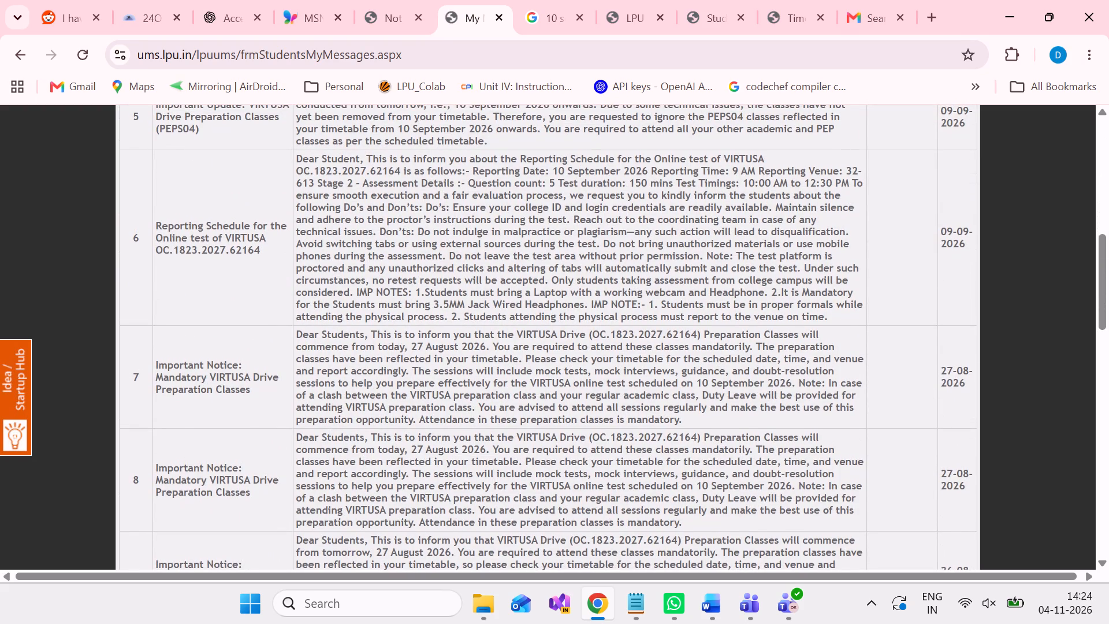
scroll(530, 371, "down", 2)
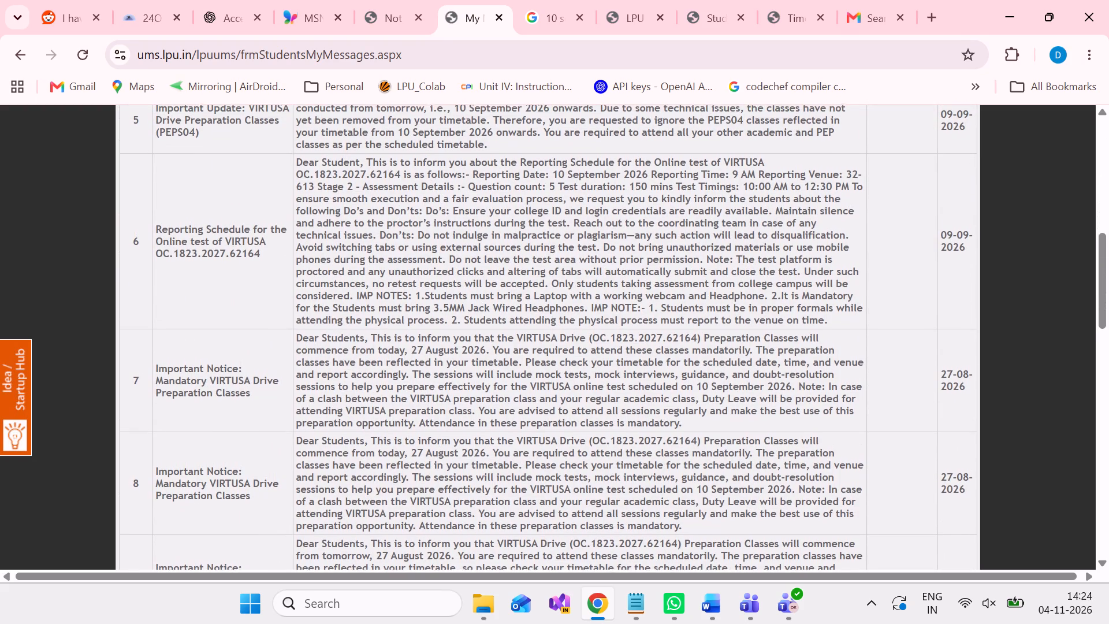
Check the VIRTUSA online test date against the 10 September 2026 weekday search and the class timetable.
scroll(530, 371, "down", 1)
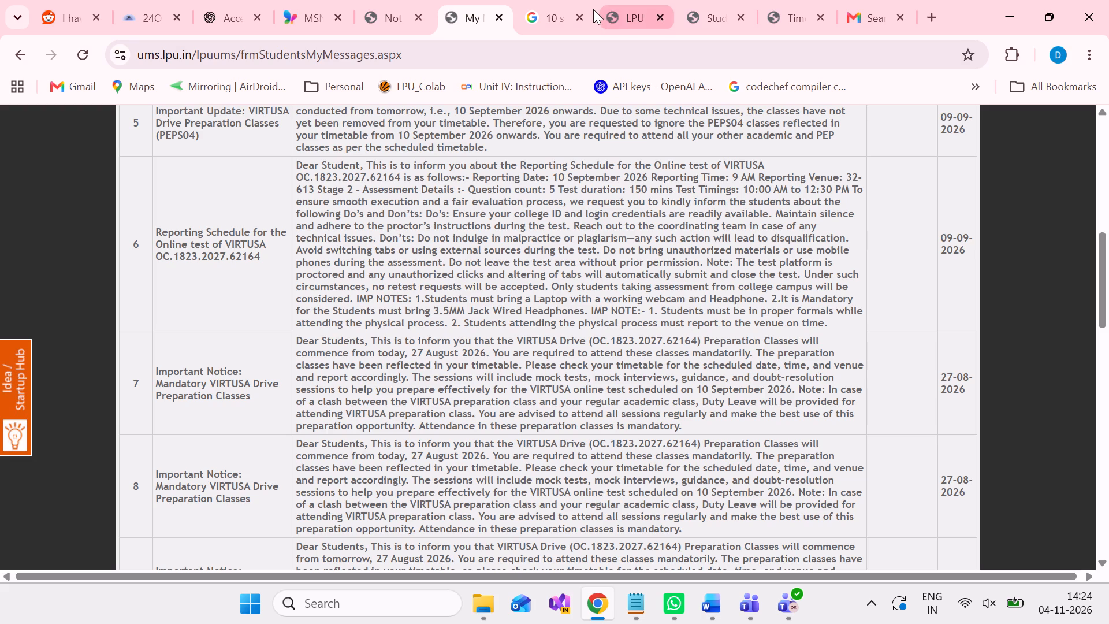
left_click(547, 0)
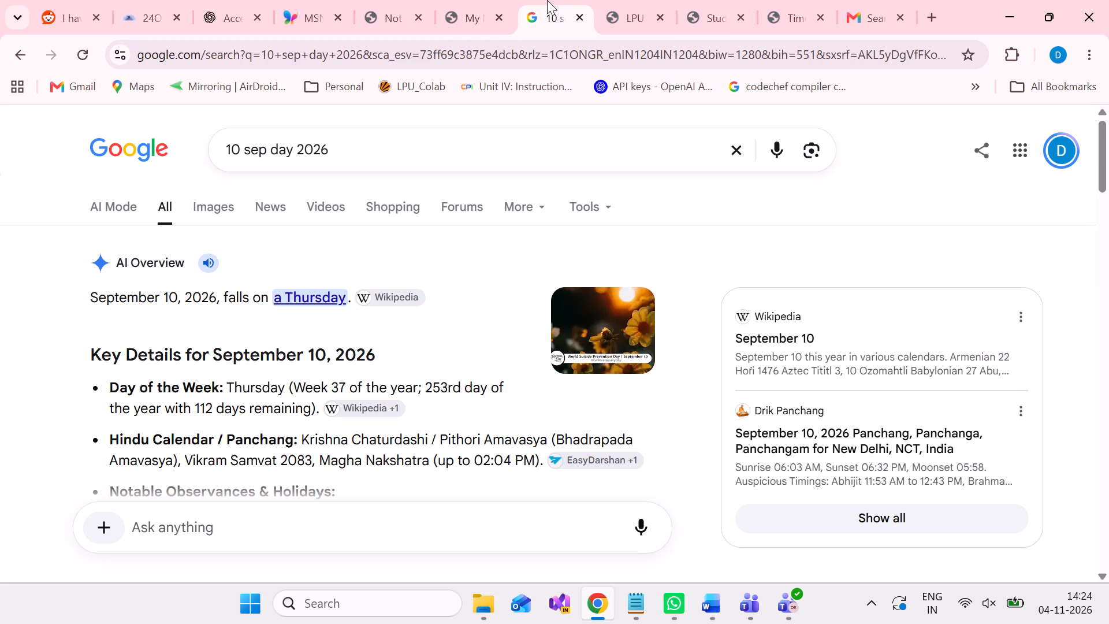
left_click(459, 0)
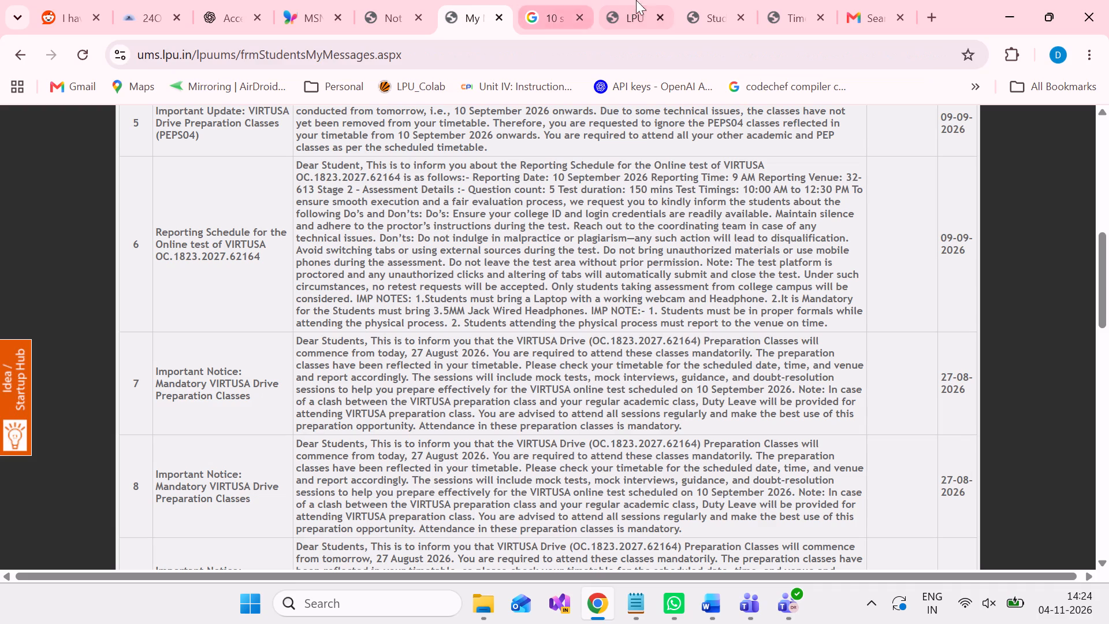
left_click(781, 0)
scroll(502, 271, "up", 3)
scroll(502, 271, "down", 3)
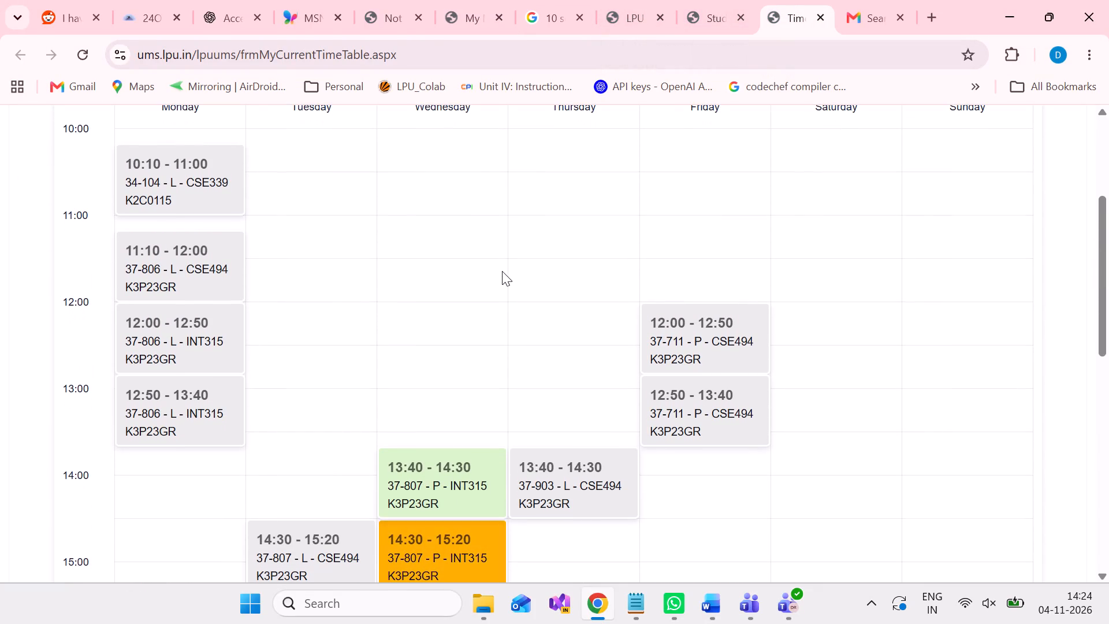
left_click(218, 18)
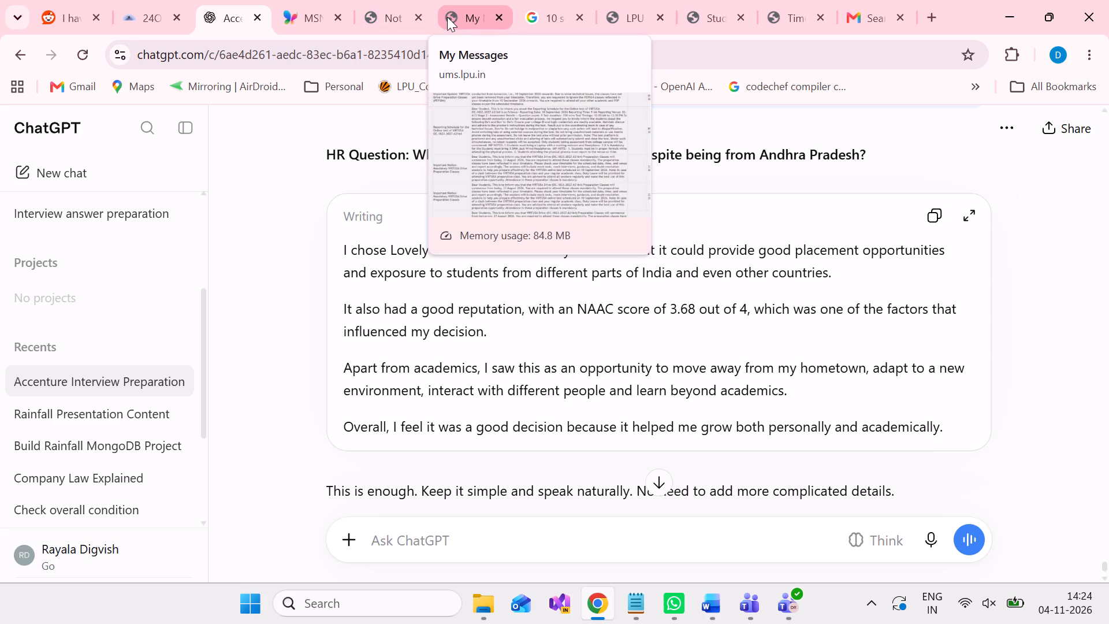
left_click(447, 17)
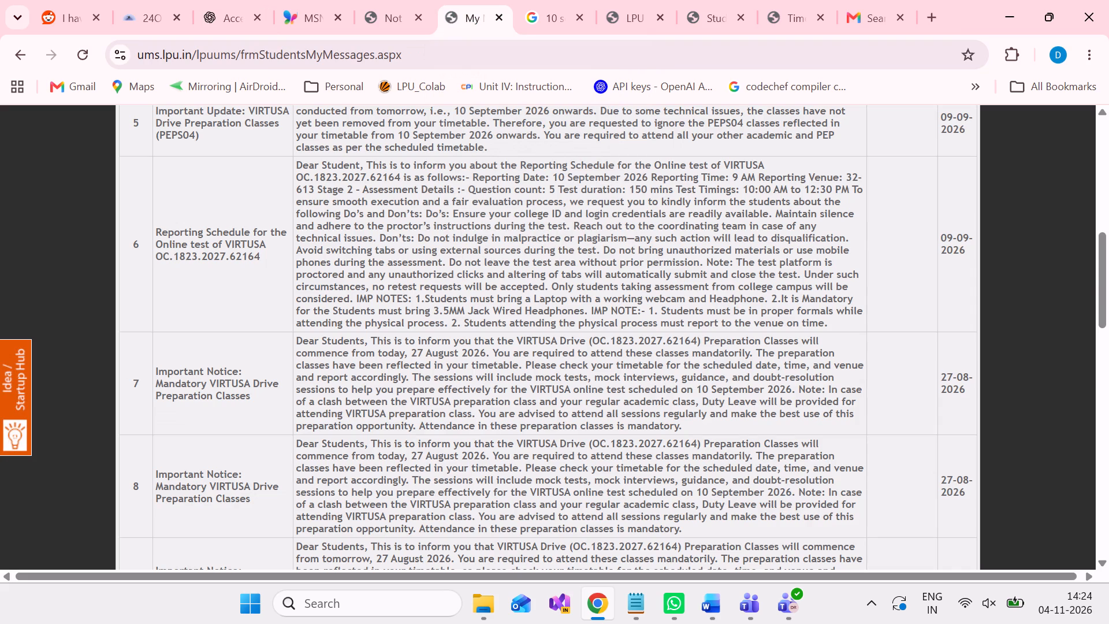
Read the older VIRTUSA messages for earlier assessment, online test and mock test dates, times and venues.
scroll(415, 269, "down", 7)
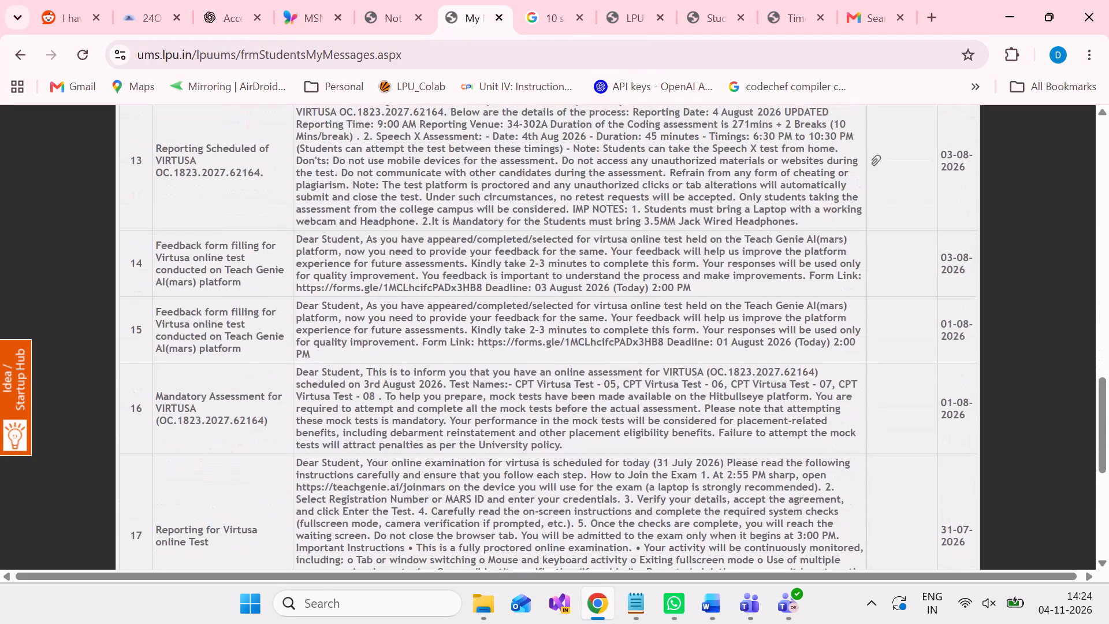
scroll(415, 269, "down", 5)
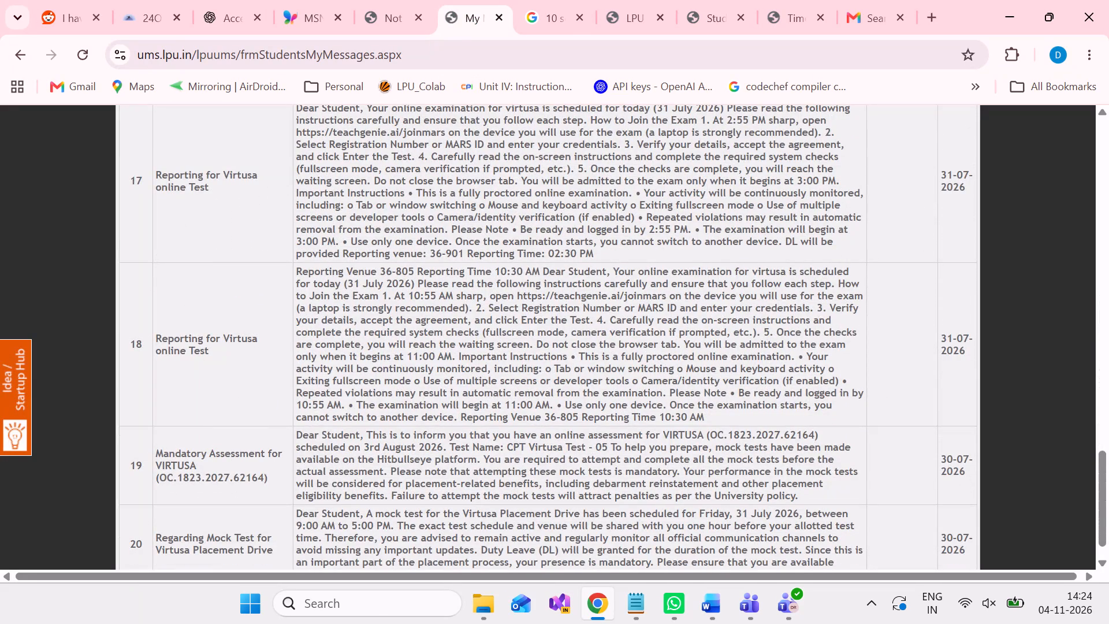
Clear "virtusa" from the subject search of the UMS messages.
scroll(369, 270, "up", 7)
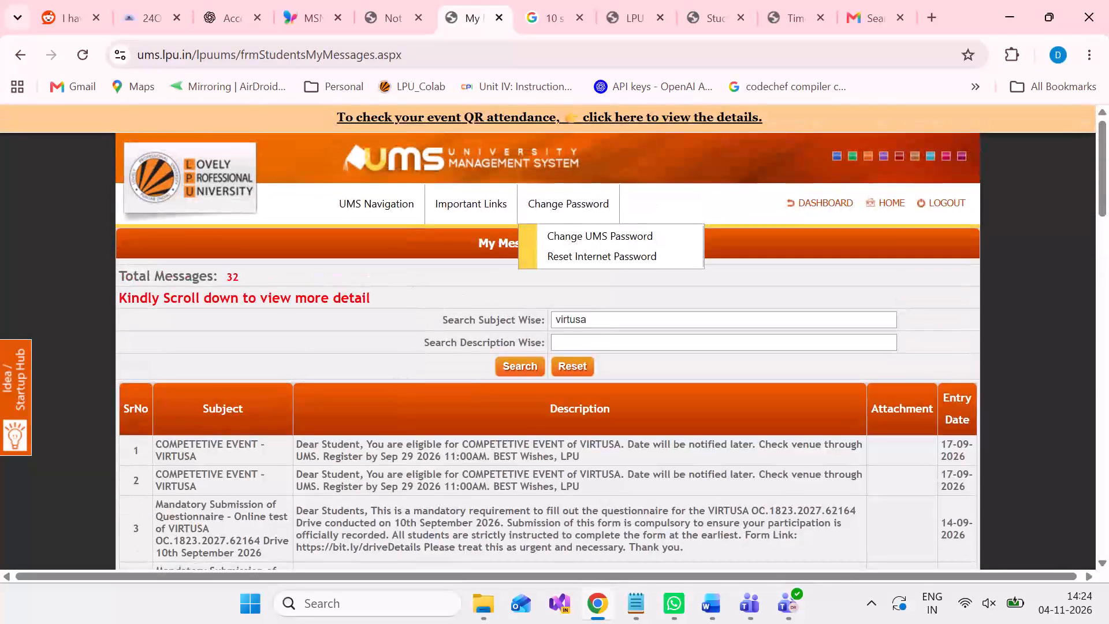
left_click(605, 325)
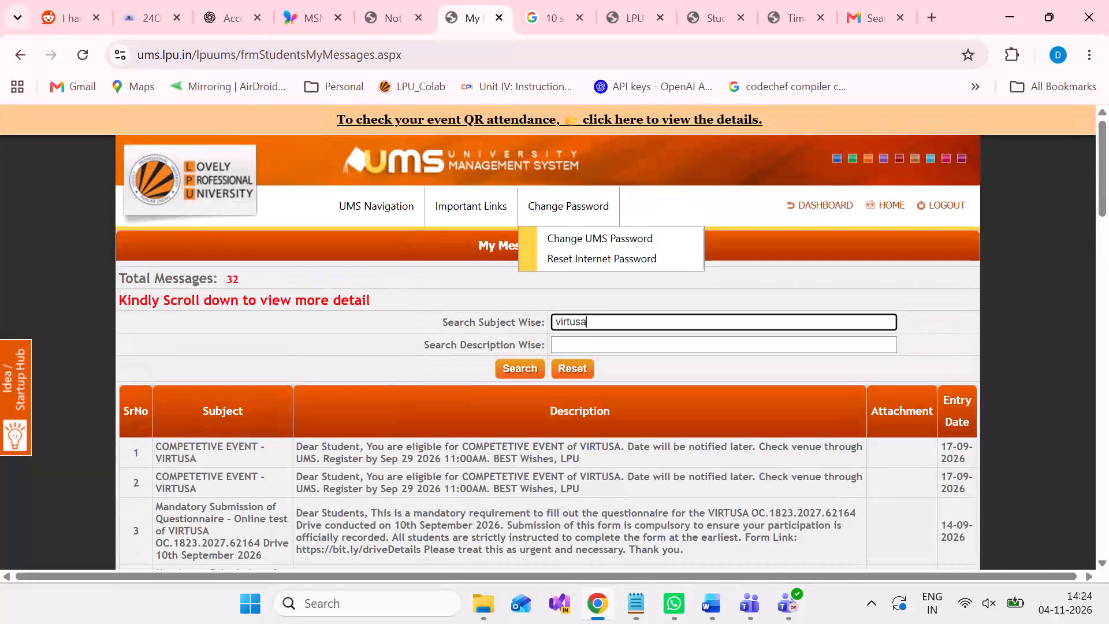
scroll(605, 325, "down", 4)
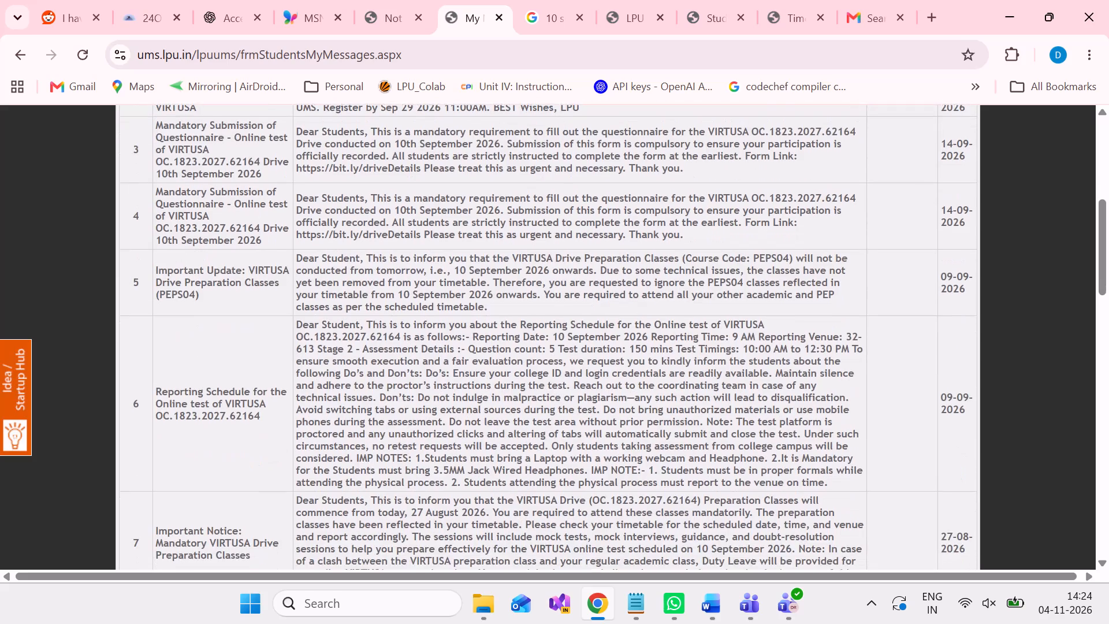
scroll(605, 325, "up", 4)
double_click(605, 325)
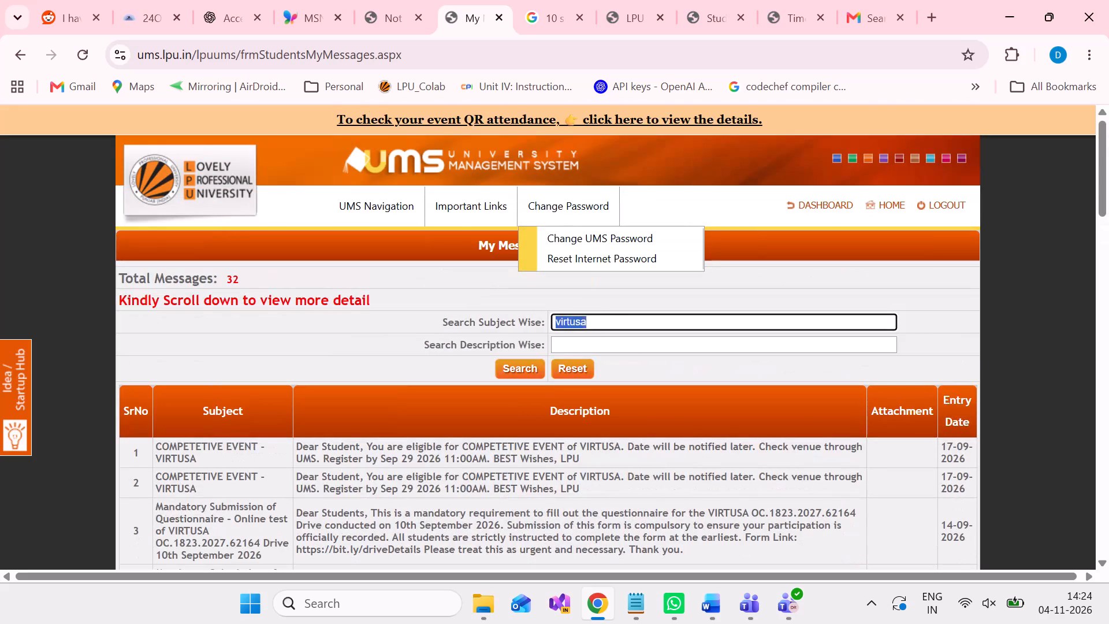
key("BackSpace")
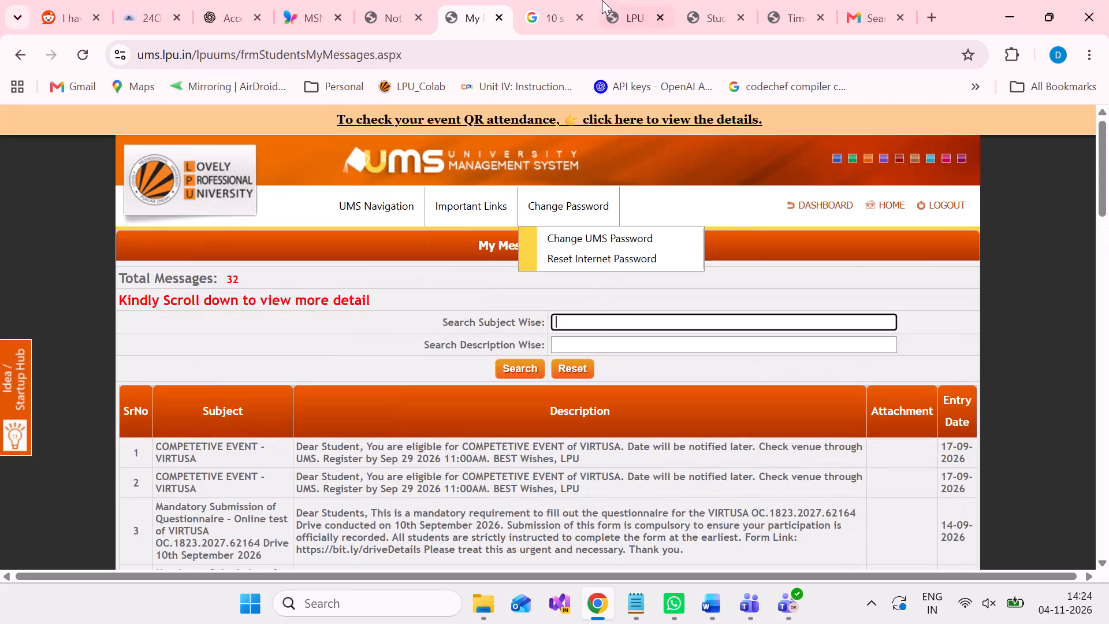
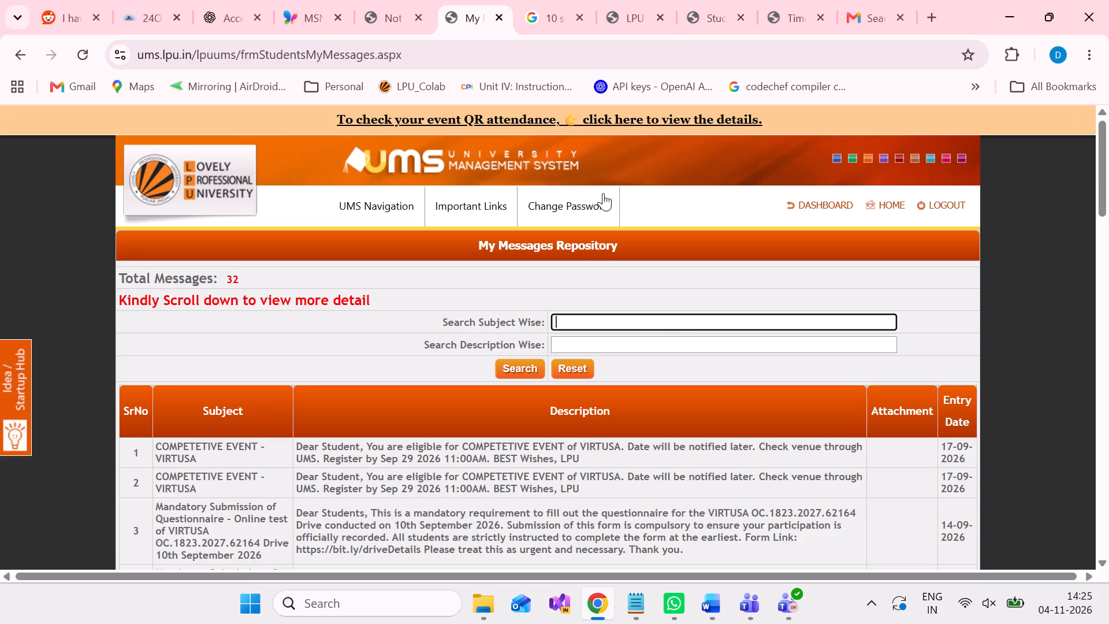
Search the UMS messages by subject for "kyc session for intellipat".
type("kyc session for intellipat")
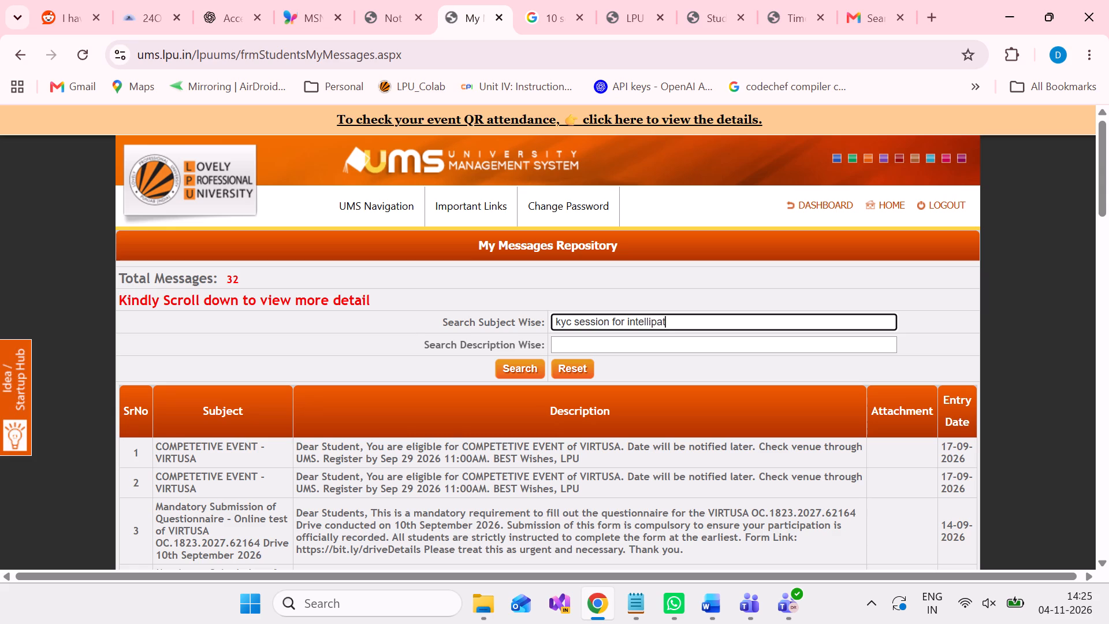
left_click(519, 373)
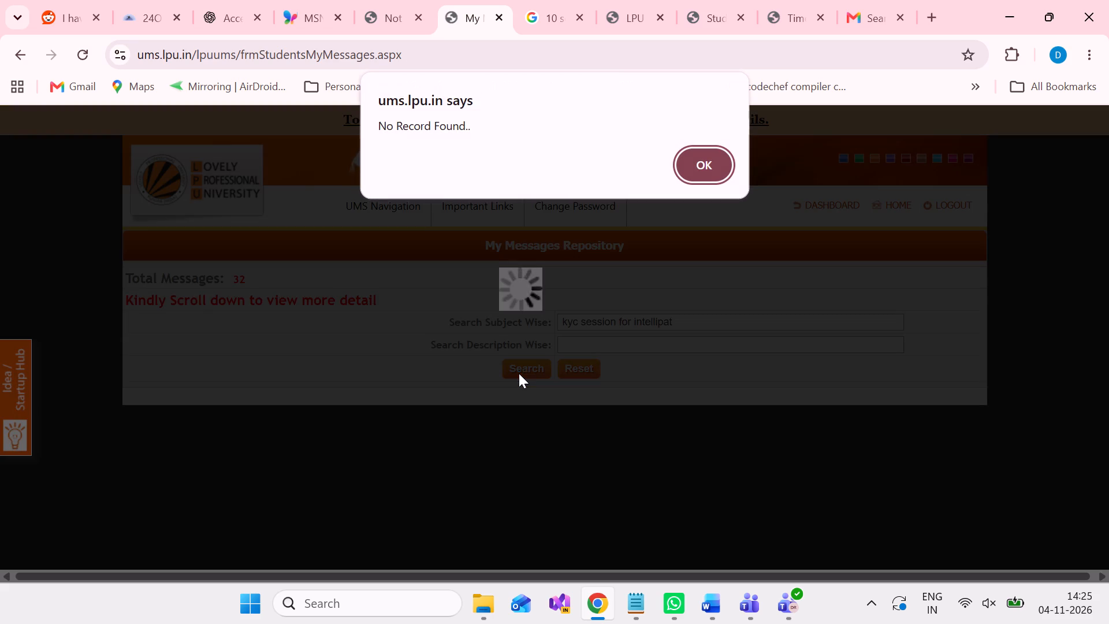
left_click(717, 165)
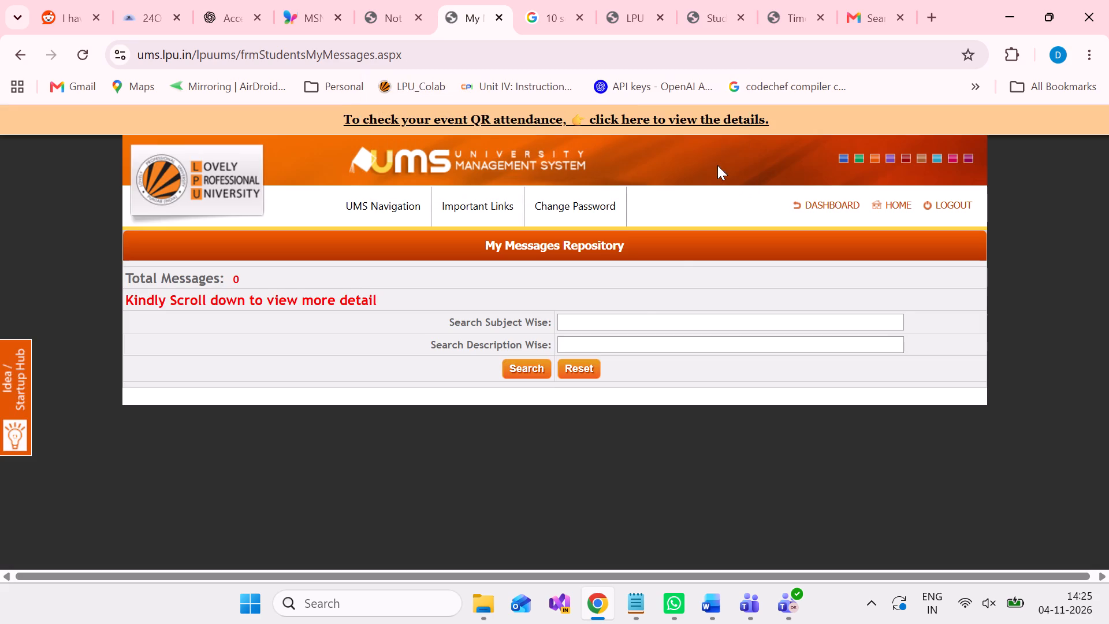
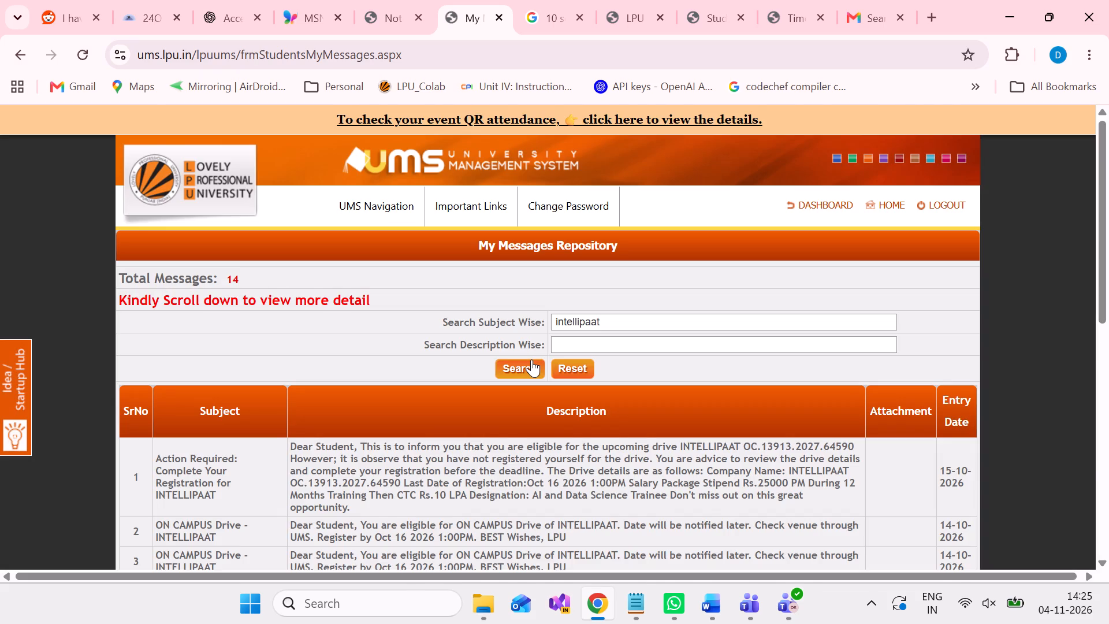
Find the Intellipaat KYC session message and look up its weekday on Google with the query "2 sep day 2026".
scroll(531, 359, "down", 3)
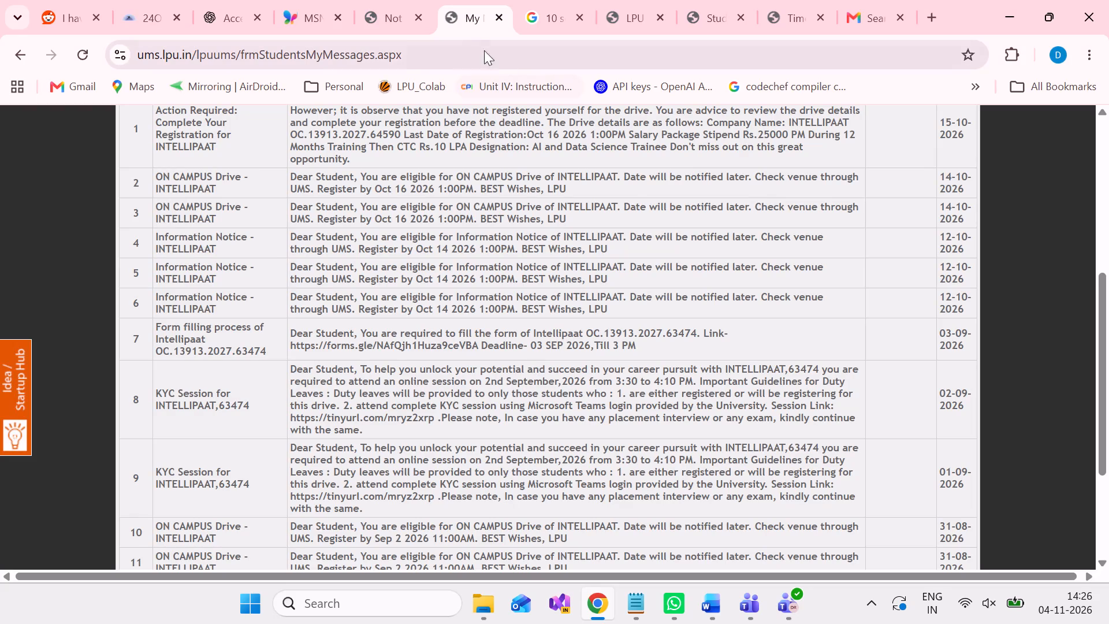
left_click(546, 22)
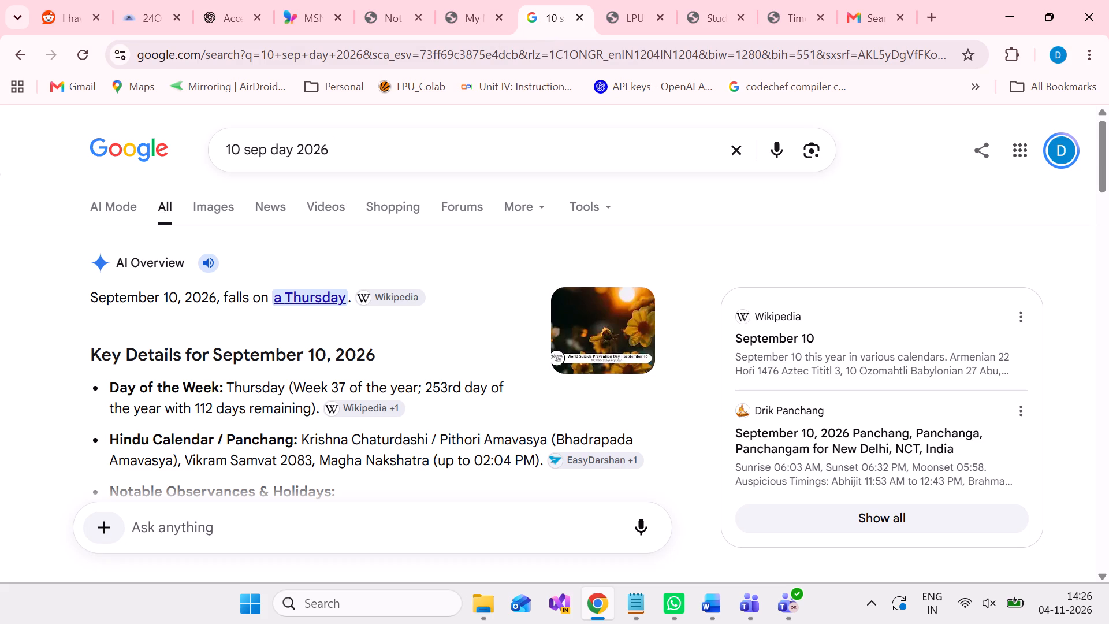
left_click(242, 153)
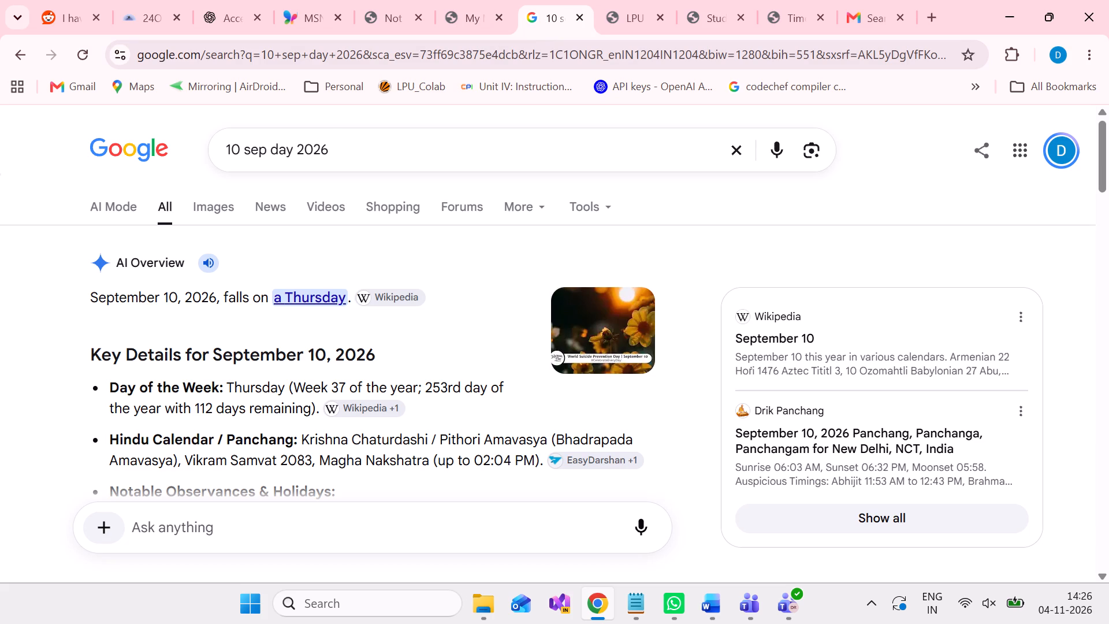
left_click(238, 153)
key("BackSpace")
key("BackSpace")
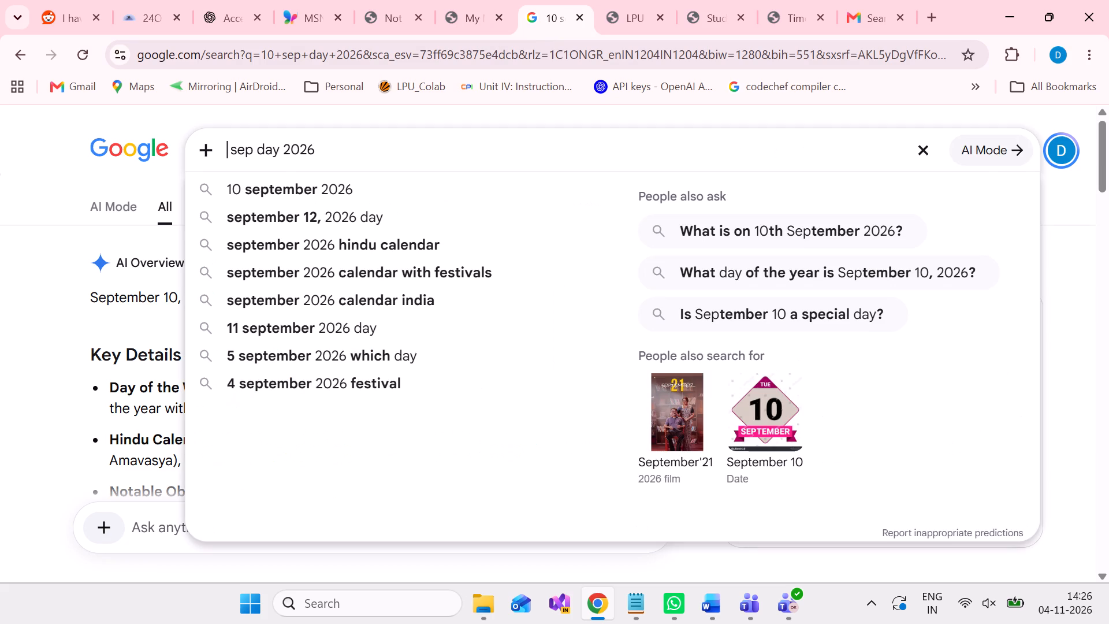
key("2")
key("Return")
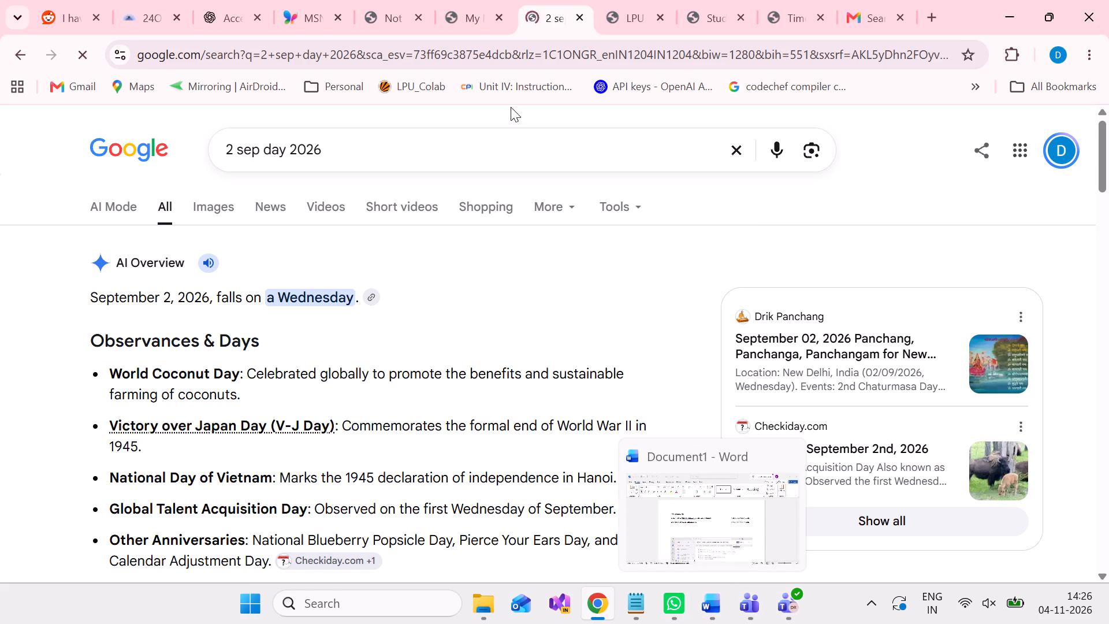
Return to the UMS messages and highlight the company name INTELLIPAAT in the description of the KYC session message dated 02-09-2026.
left_click(479, 3)
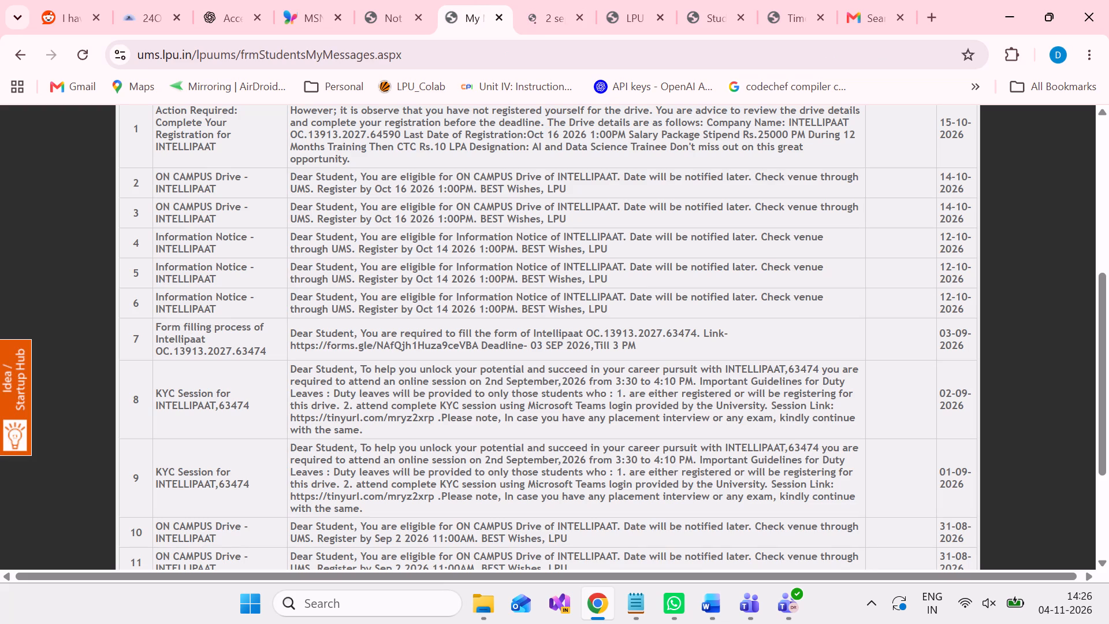
scroll(419, 392, "down", 1)
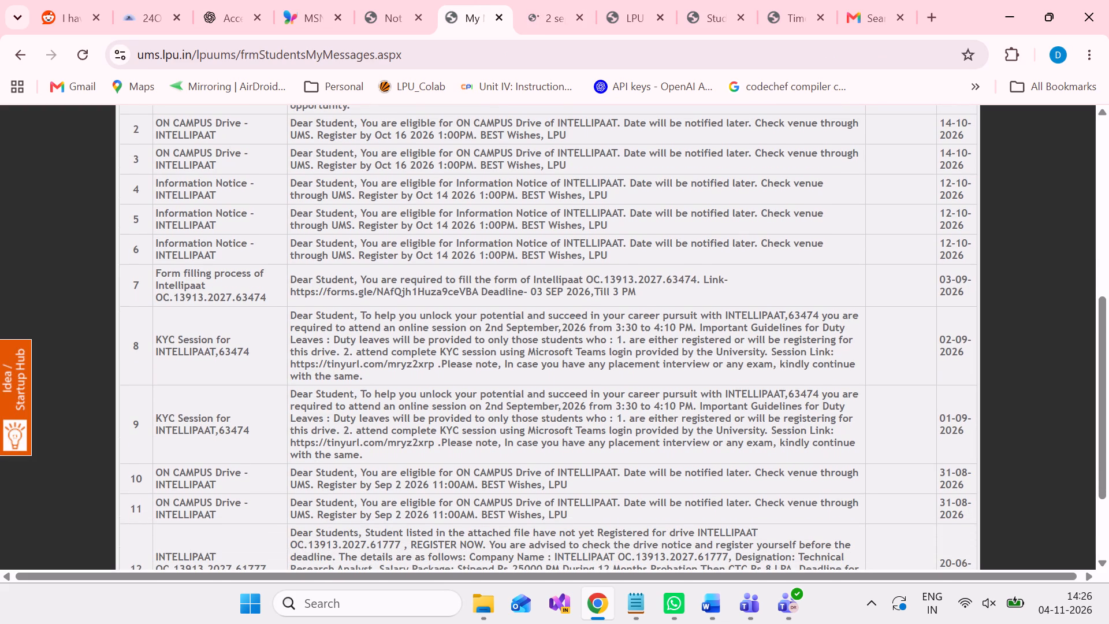
left_click_drag(723, 315, 799, 313)
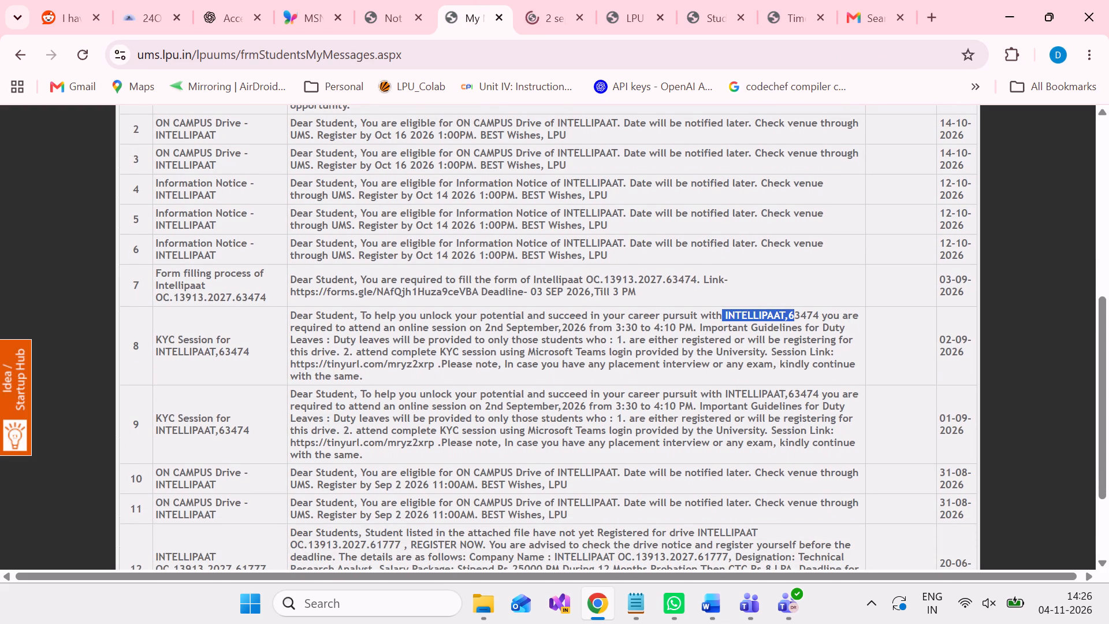
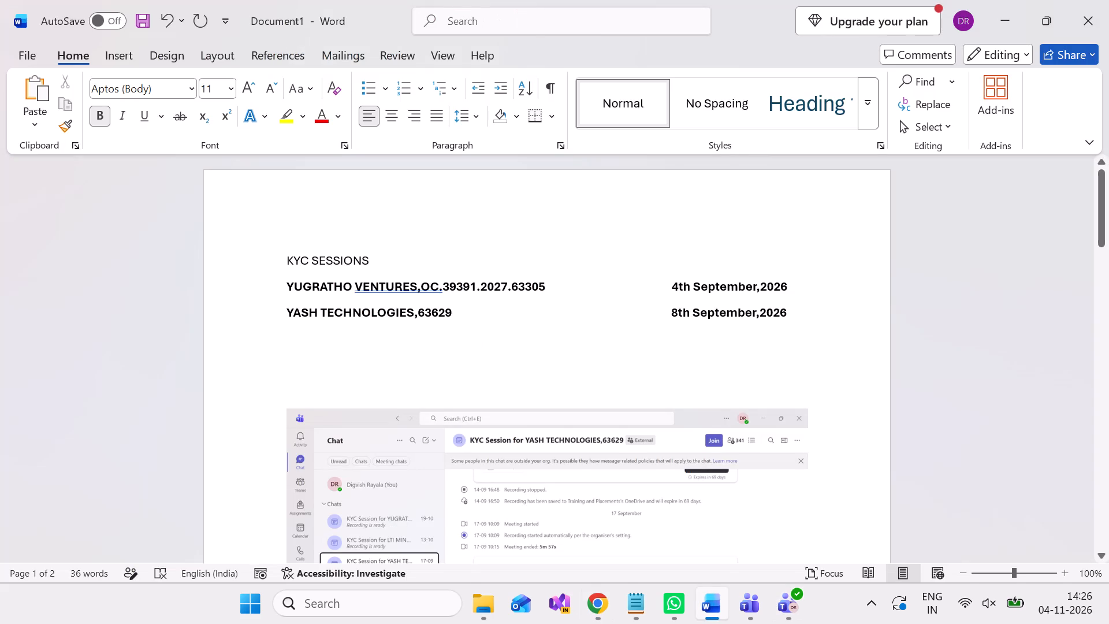
Add INTELLIPAAT,63474 below the YASH TECHNOLOGIES line, with the date 2nd September,2026 lined up under the dates above.
left_click(389, 348)
key("ctrl+v")
key("space")
key("space")
key("space")
key("space")
key("space")
key("space")
key("space")
key("space")
key("space")
key("space")
key("space")
key("space")
key("space")
key("space")
key("space")
key("space")
key("space")
key("space")
key("space")
key("space")
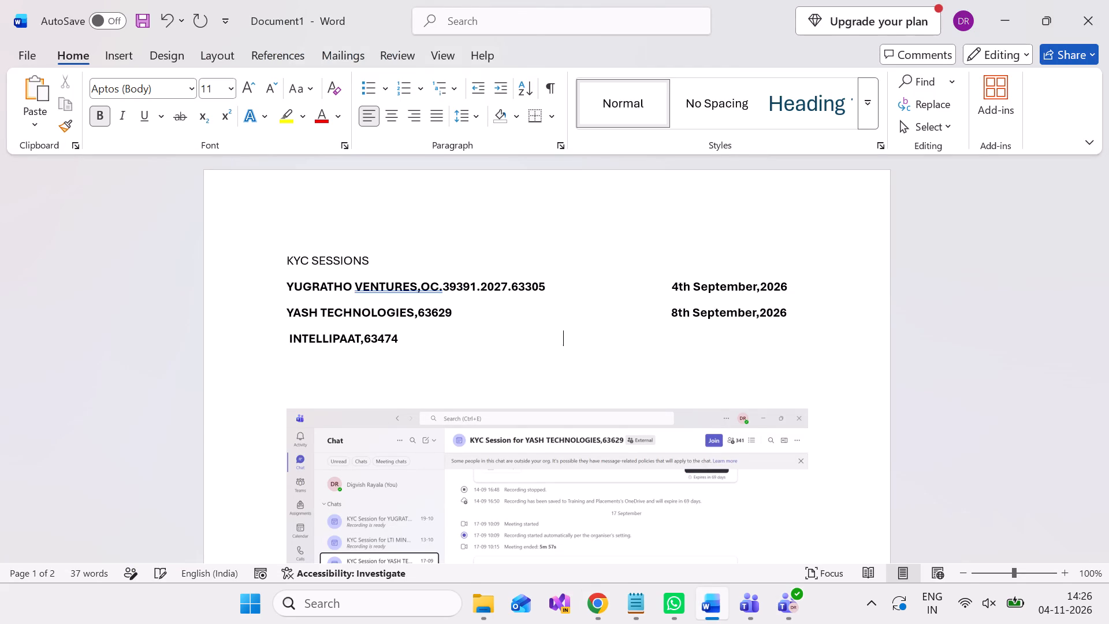
key("BackSpace")
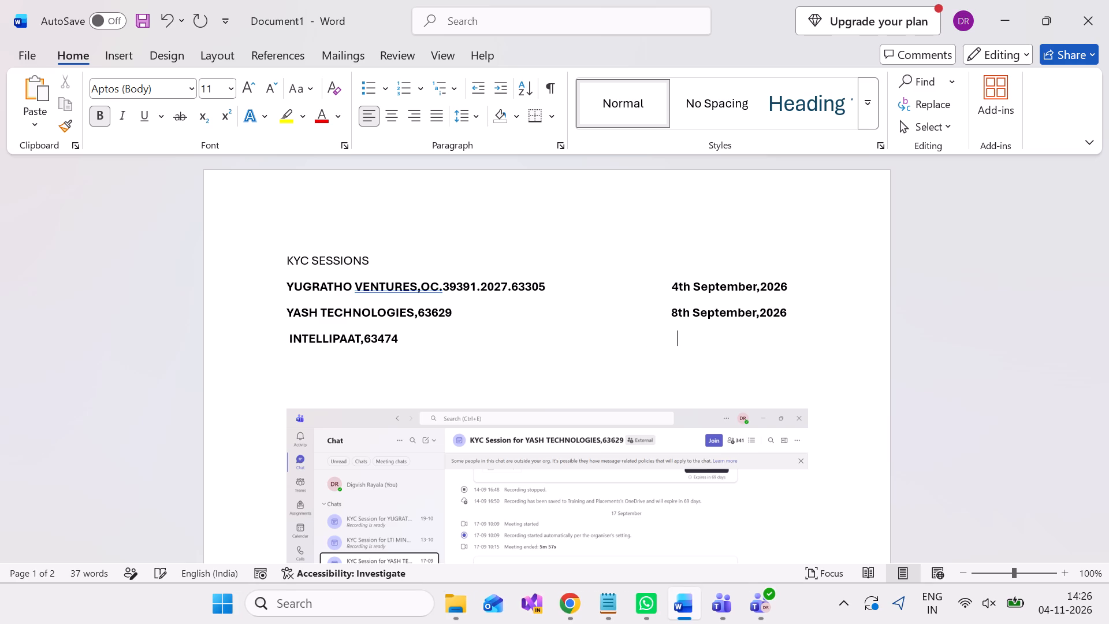
key("BackSpace")
key("2")
key("BackSpace")
key("BackSpace")
type("2n")
type("d")
key("space")
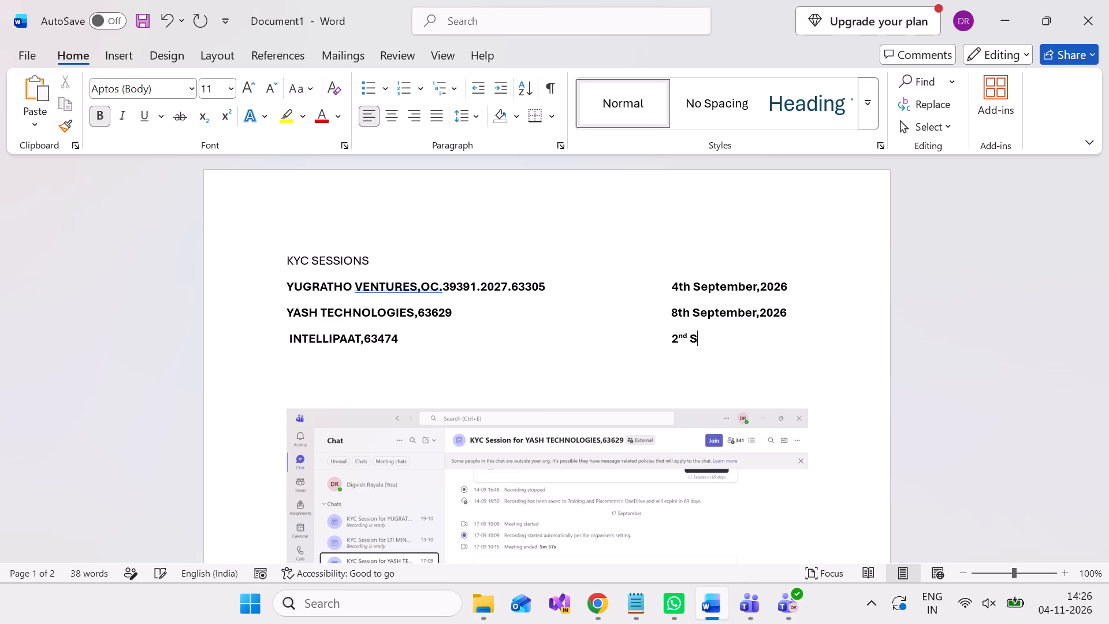
type("epe")
key("BackSpace")
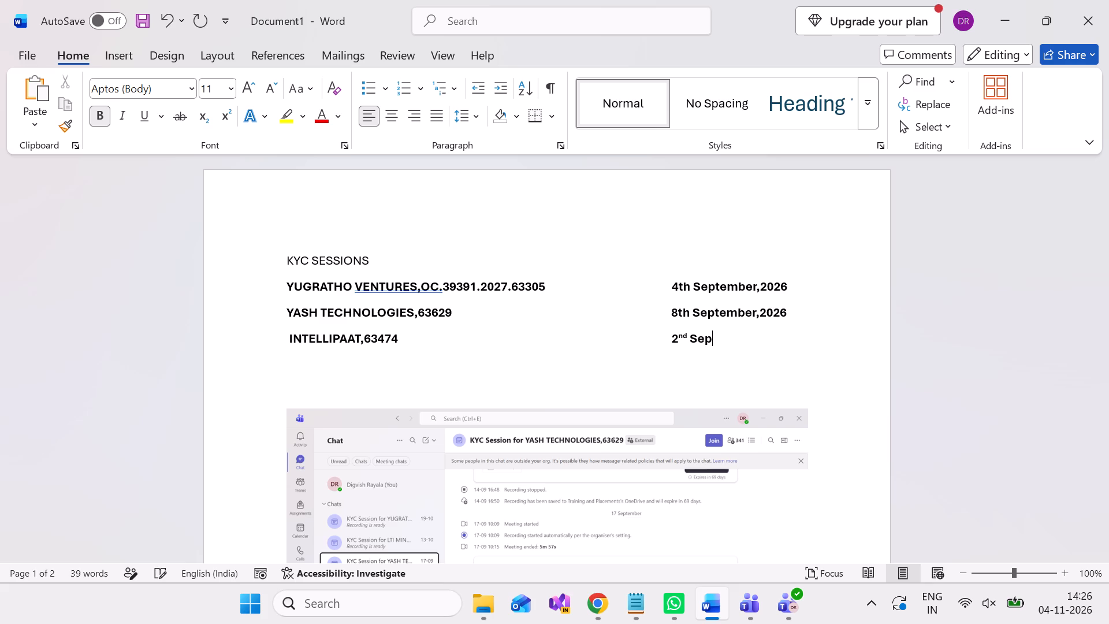
type("tember")
key("space")
key("BackSpace")
type(",202")
key("6")
Switch to the UMS messages in Chrome and look through the INTELLIPAAT messages below the KYC session entries.
scroll(719, 340, "down", 1)
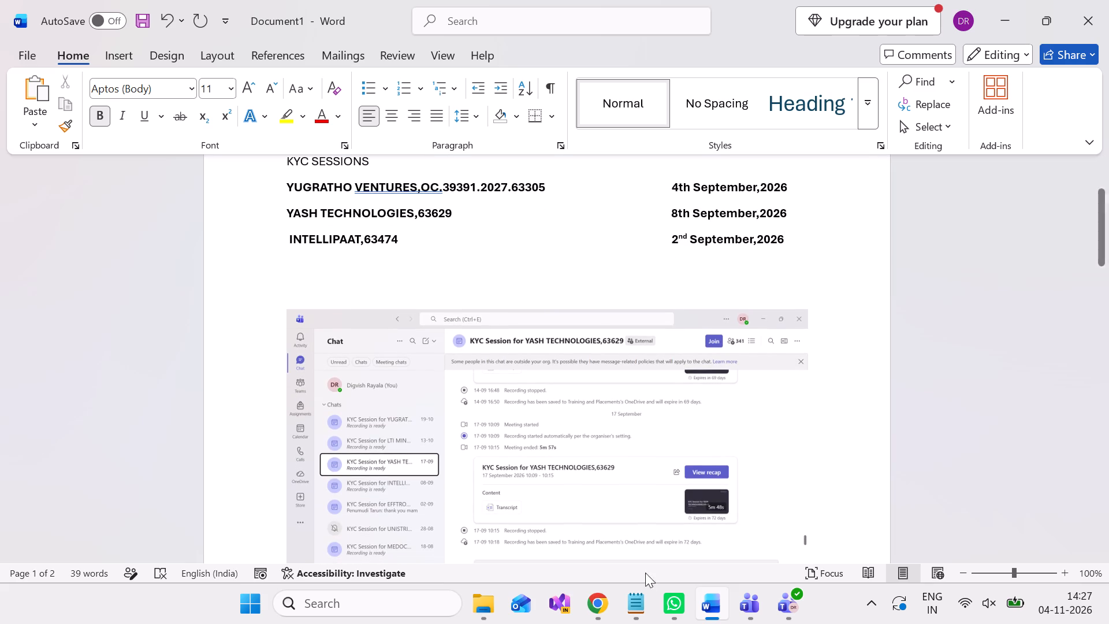
left_click(581, 513)
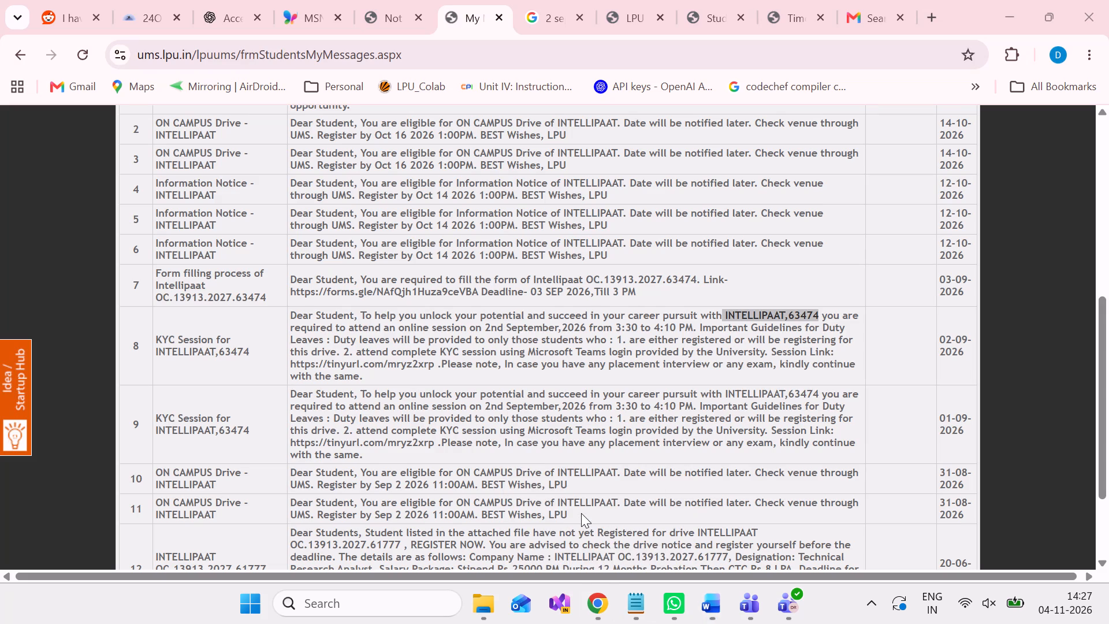
left_click(560, 359)
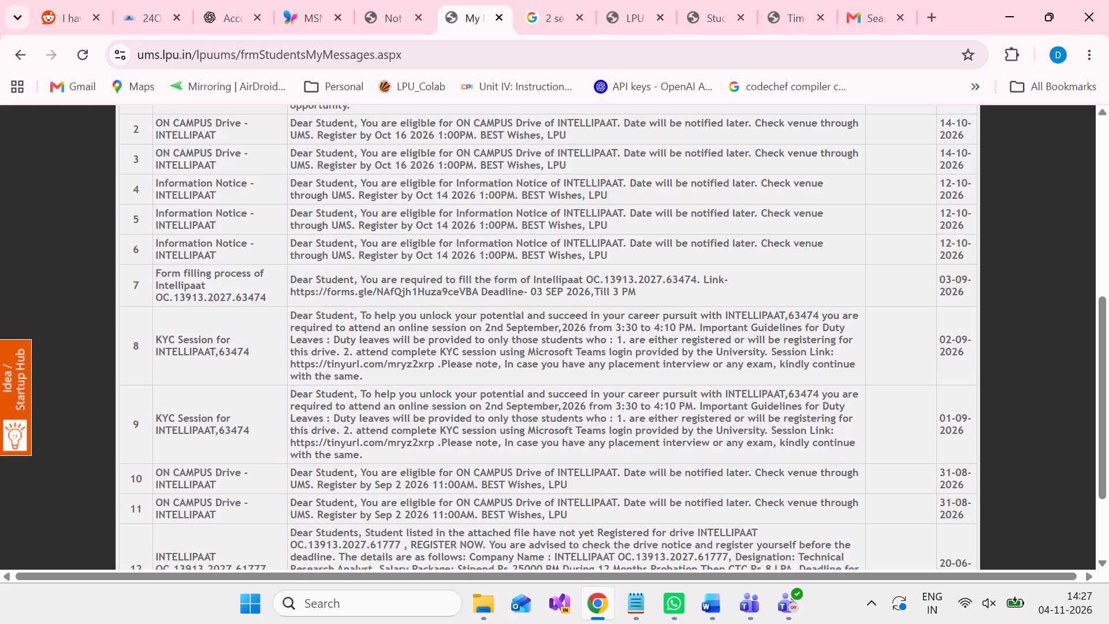
scroll(560, 359, "down", 2)
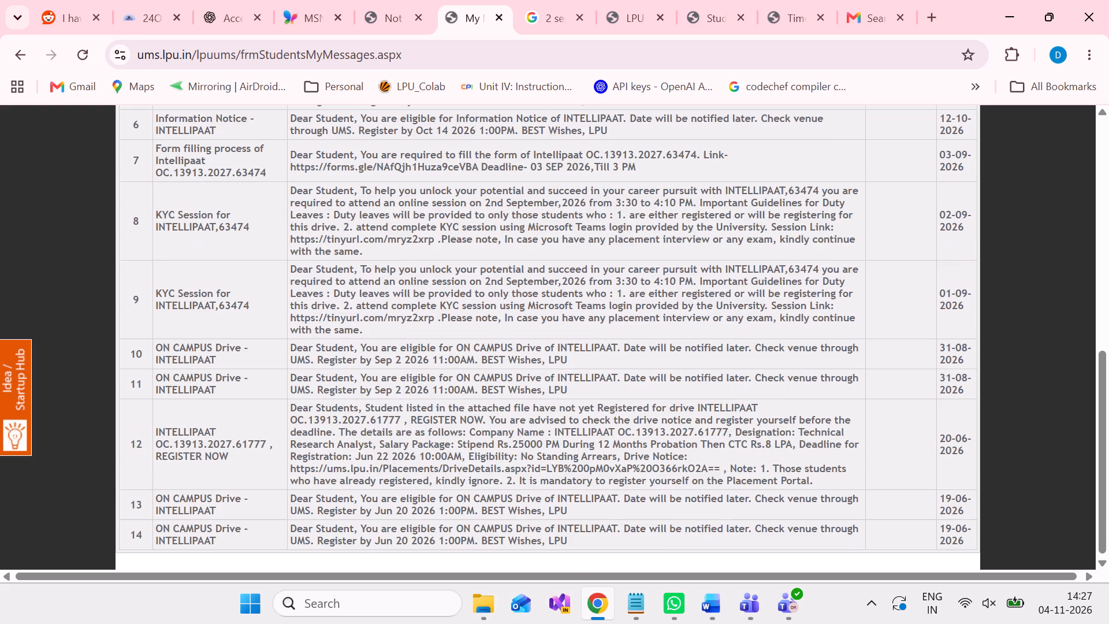
left_click(642, 608)
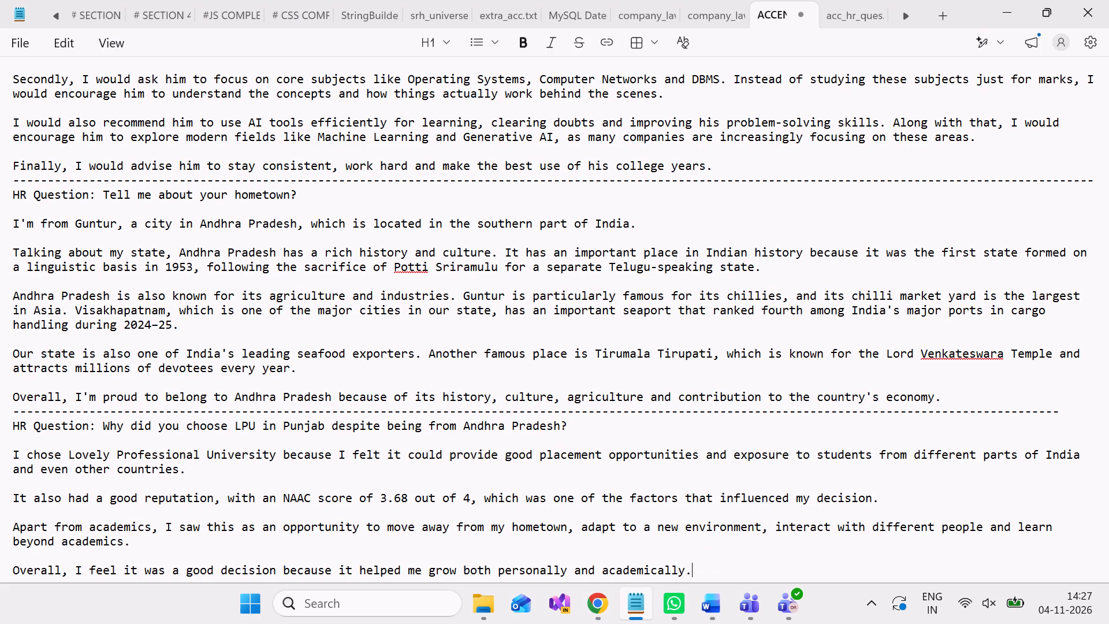
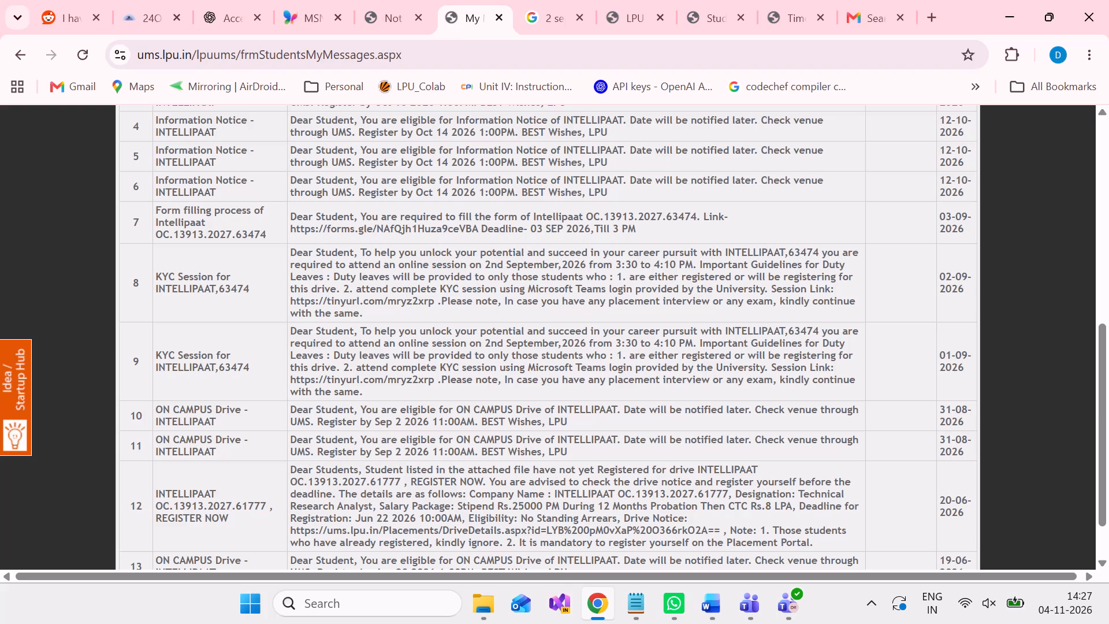
Copy the company name INTELLIPAAT from the subject of the REGISTER NOW message dated 20-06-2026.
triple_click(187, 493)
left_click(187, 493)
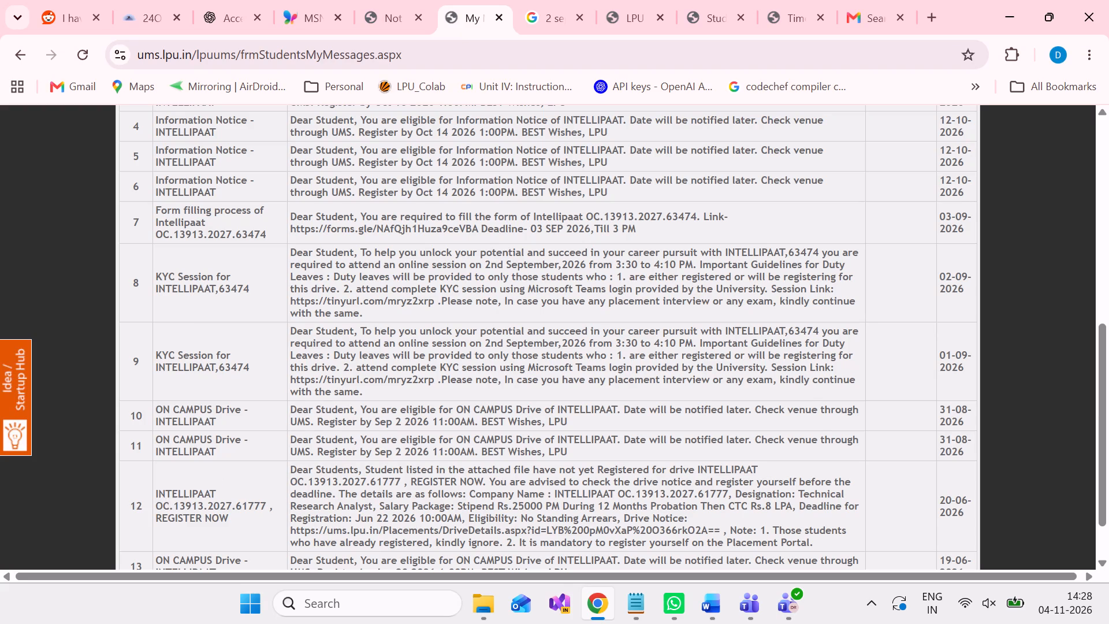
double_click(187, 493)
key("ctrl+c")
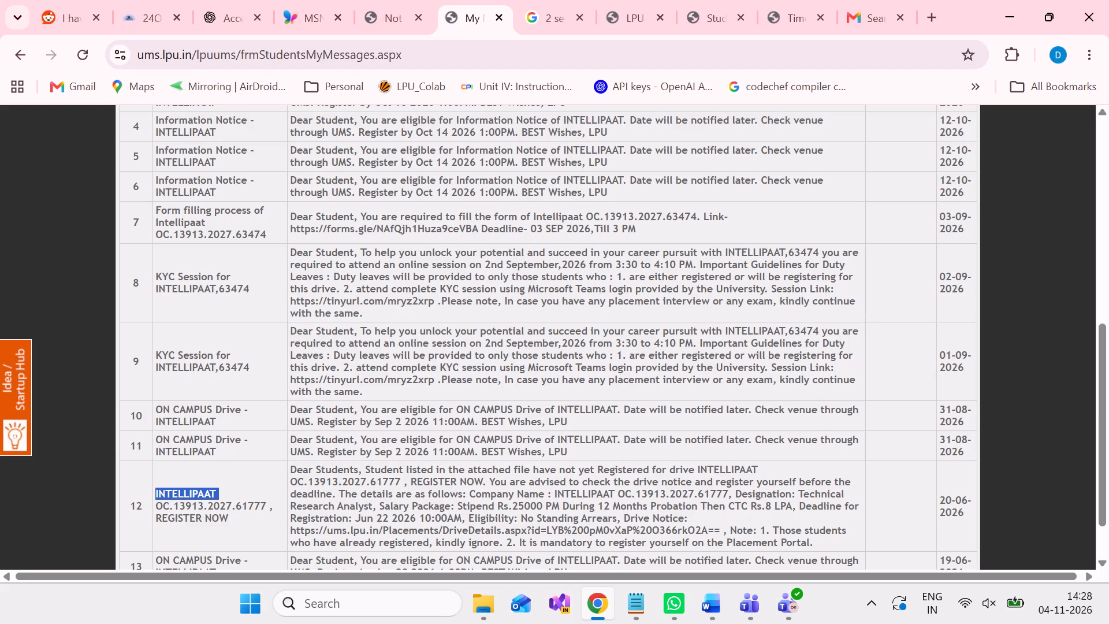
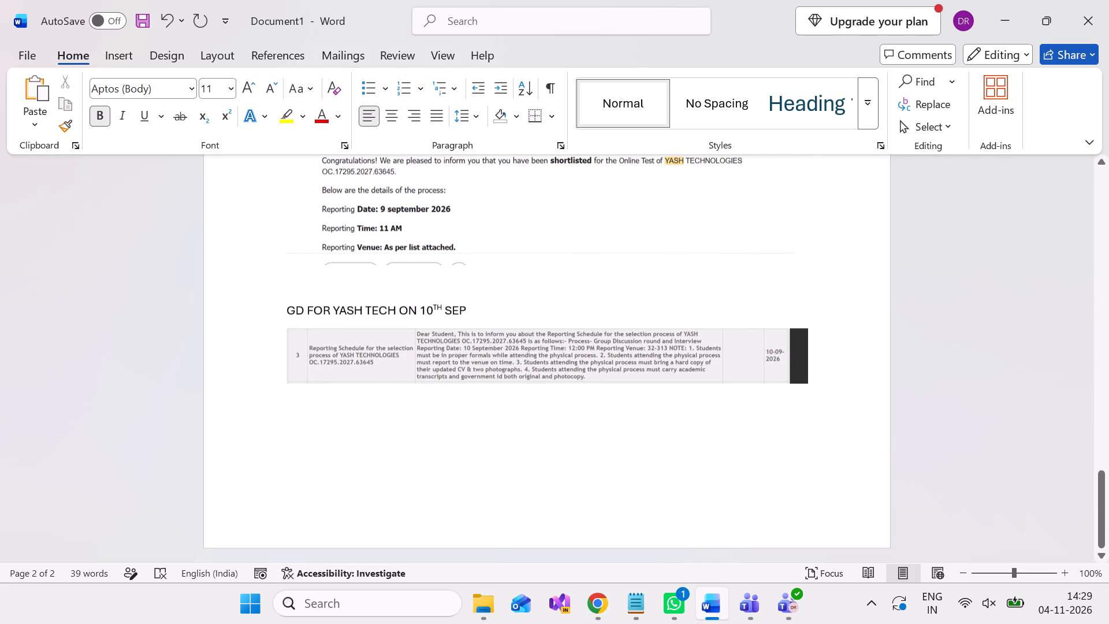
Paste the copied screenshot of the INTELLIPAAT group discussion e-mail below the YASH TECH GD screenshot.
key("Return")
key("Return")
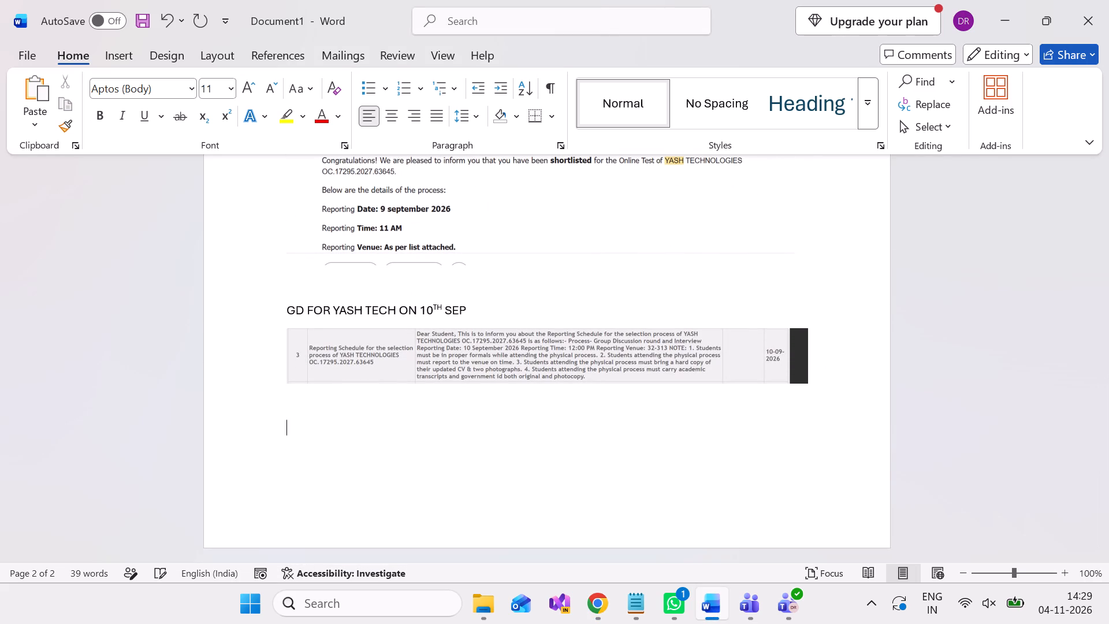
key("ctrl+v")
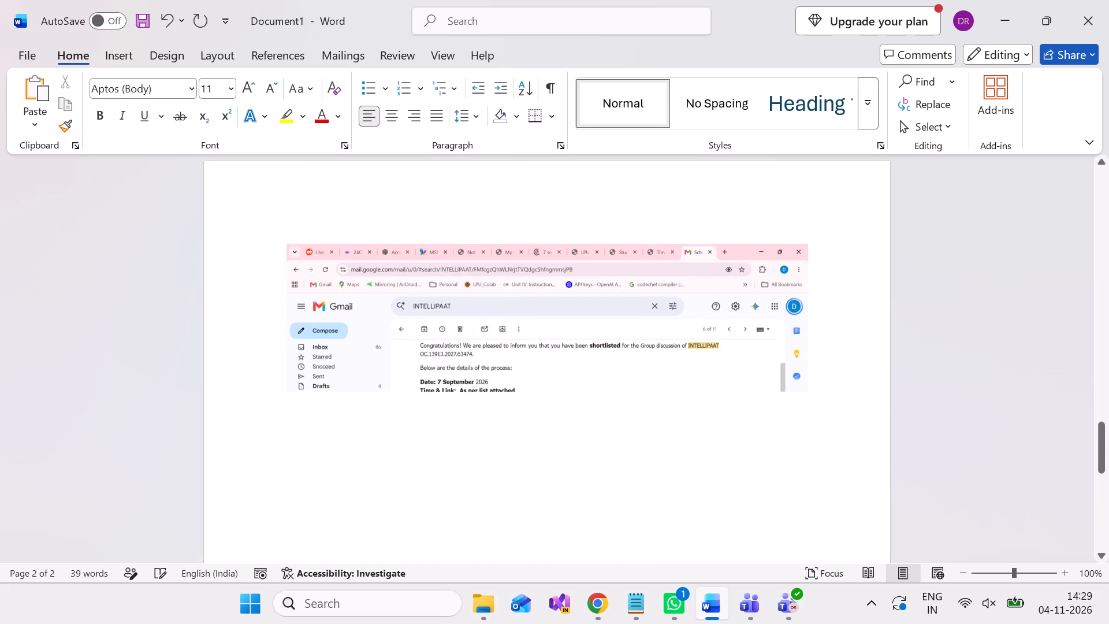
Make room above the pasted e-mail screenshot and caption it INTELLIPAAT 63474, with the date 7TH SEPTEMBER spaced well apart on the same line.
left_click(475, 220)
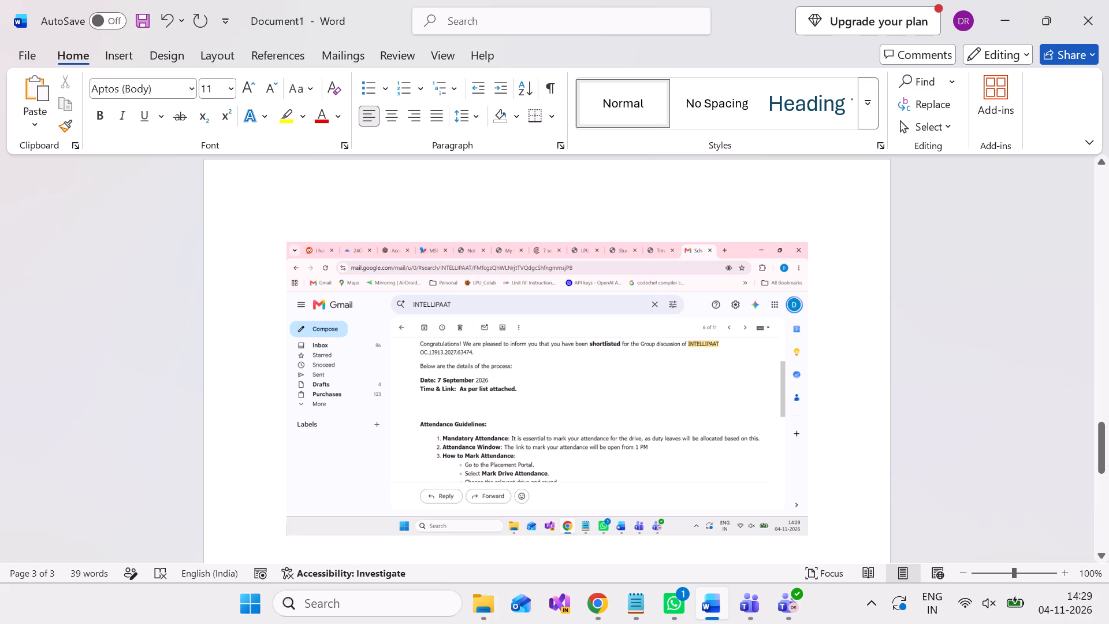
key("Up")
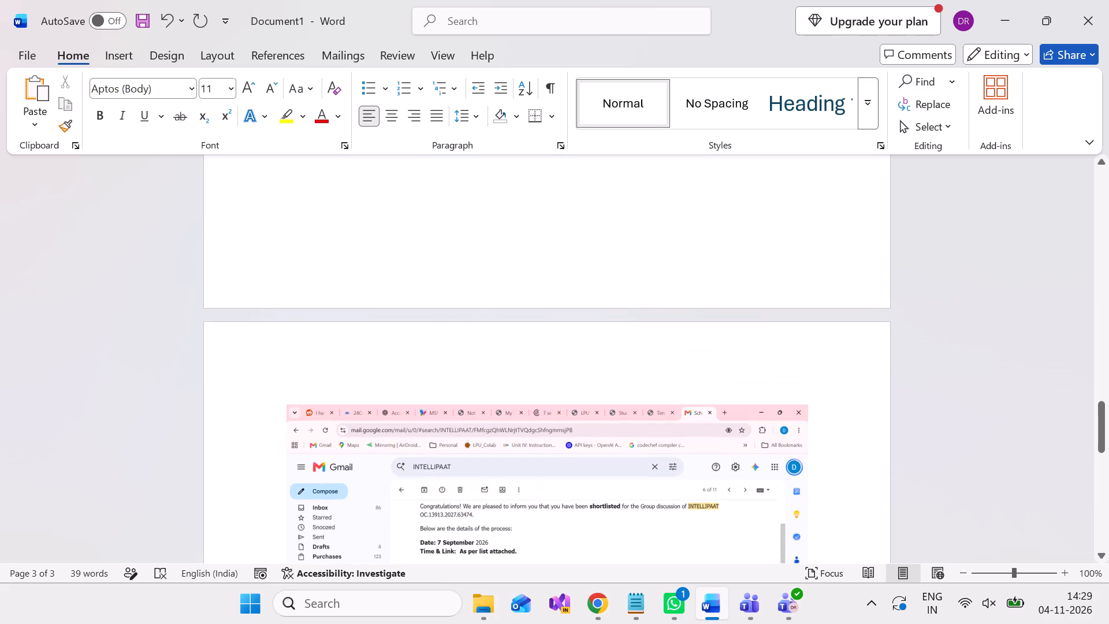
key("Return")
key("Return")
key("Return")
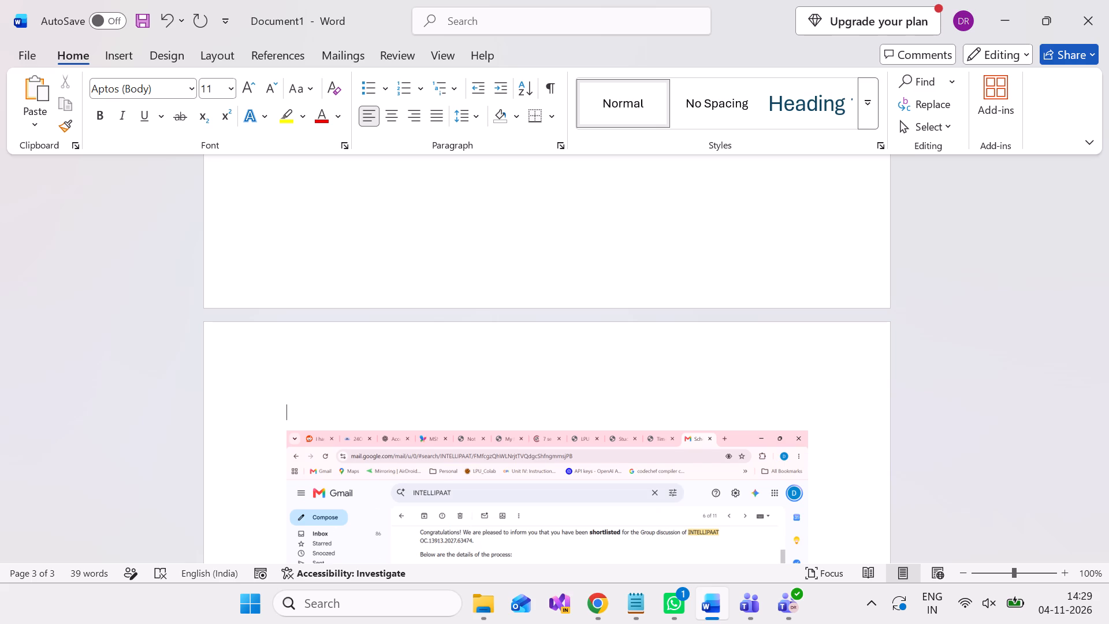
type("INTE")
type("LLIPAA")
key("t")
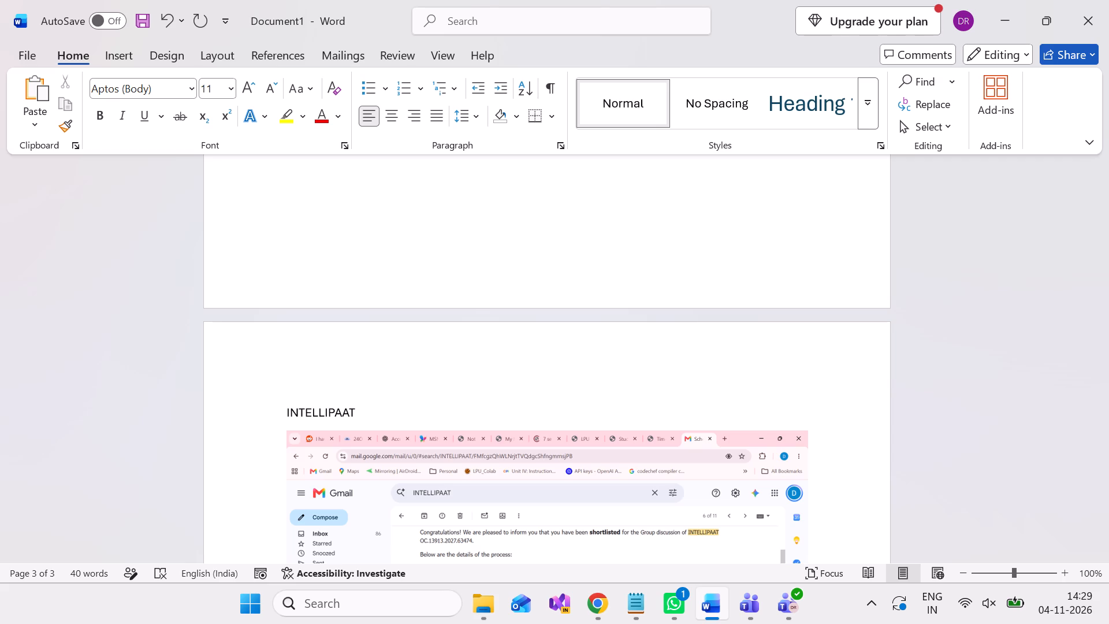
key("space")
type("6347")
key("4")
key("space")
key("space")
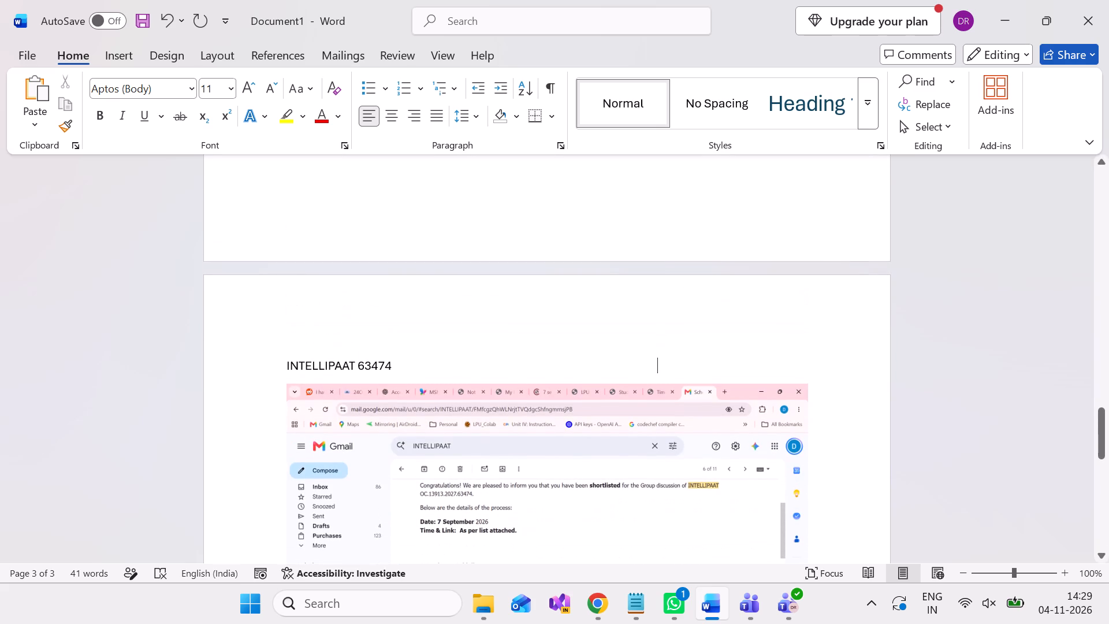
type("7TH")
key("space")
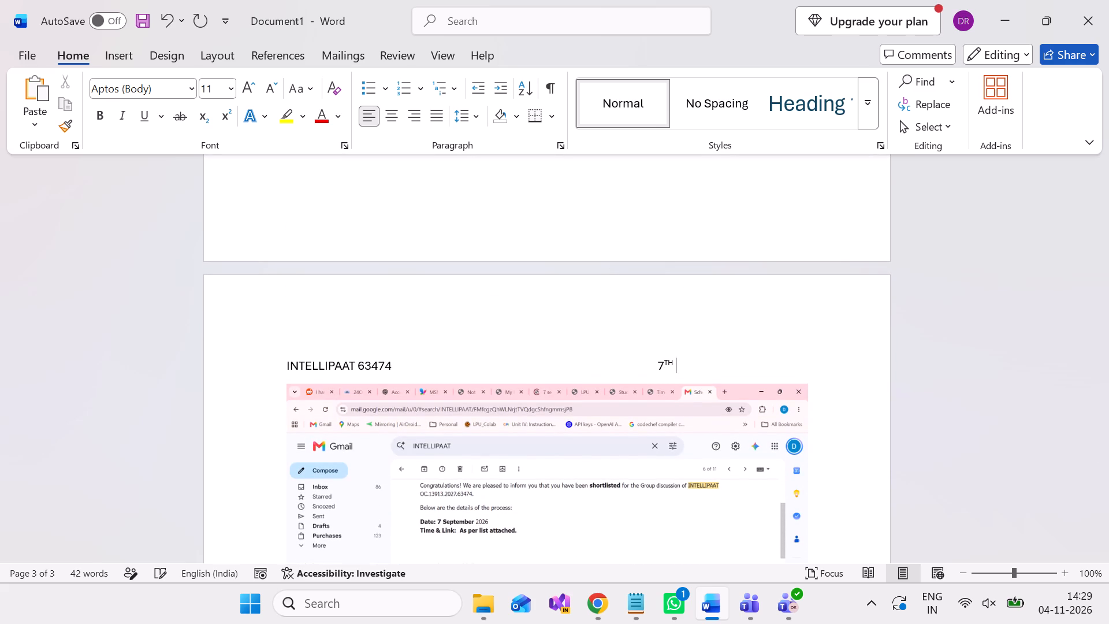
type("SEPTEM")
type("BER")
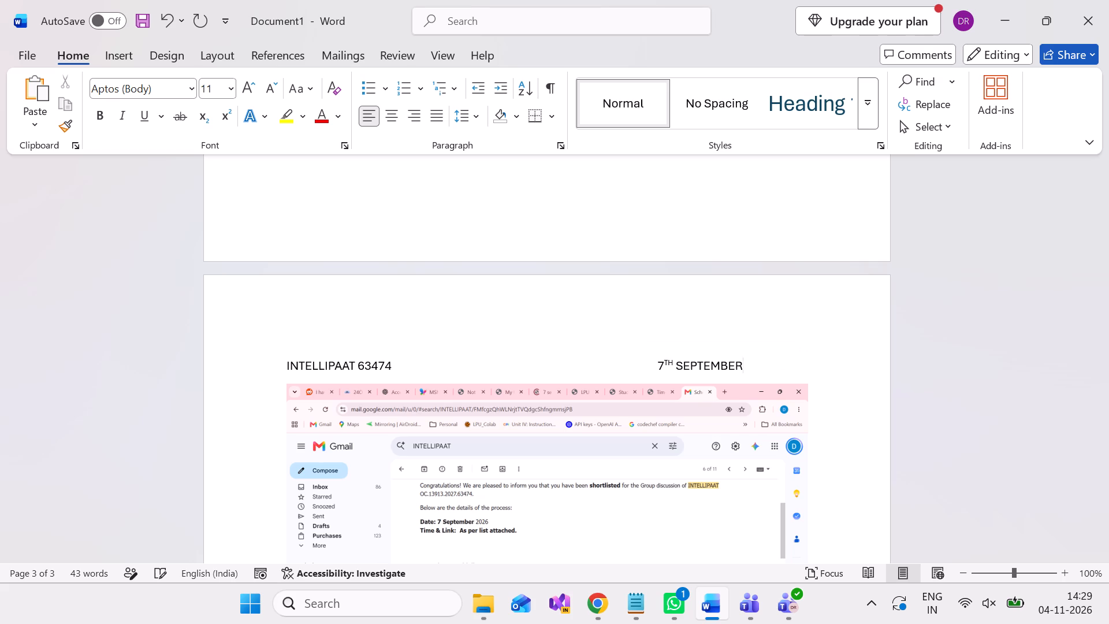
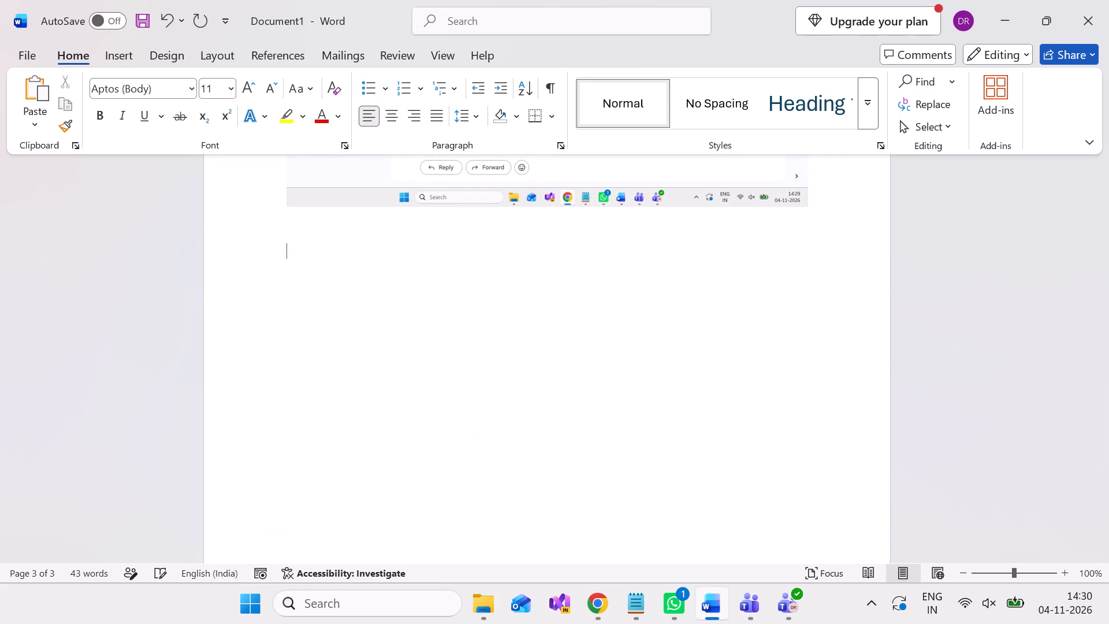
Caption the last pasted e-mail screenshot on page 3 with INTELLIPAAT GD ROUND 2 on the empty line below it.
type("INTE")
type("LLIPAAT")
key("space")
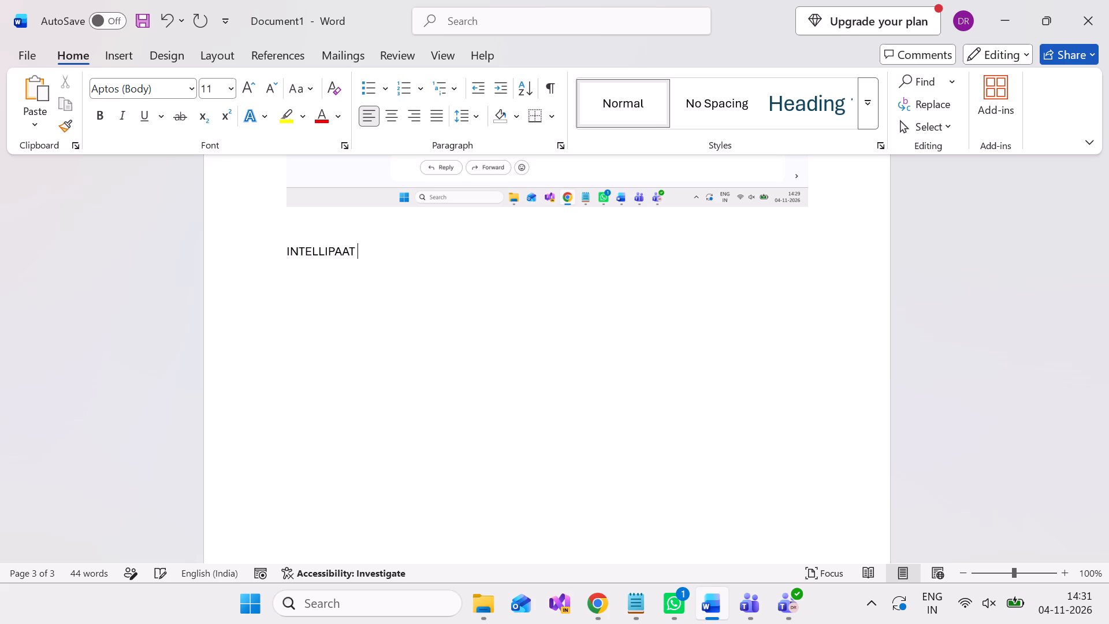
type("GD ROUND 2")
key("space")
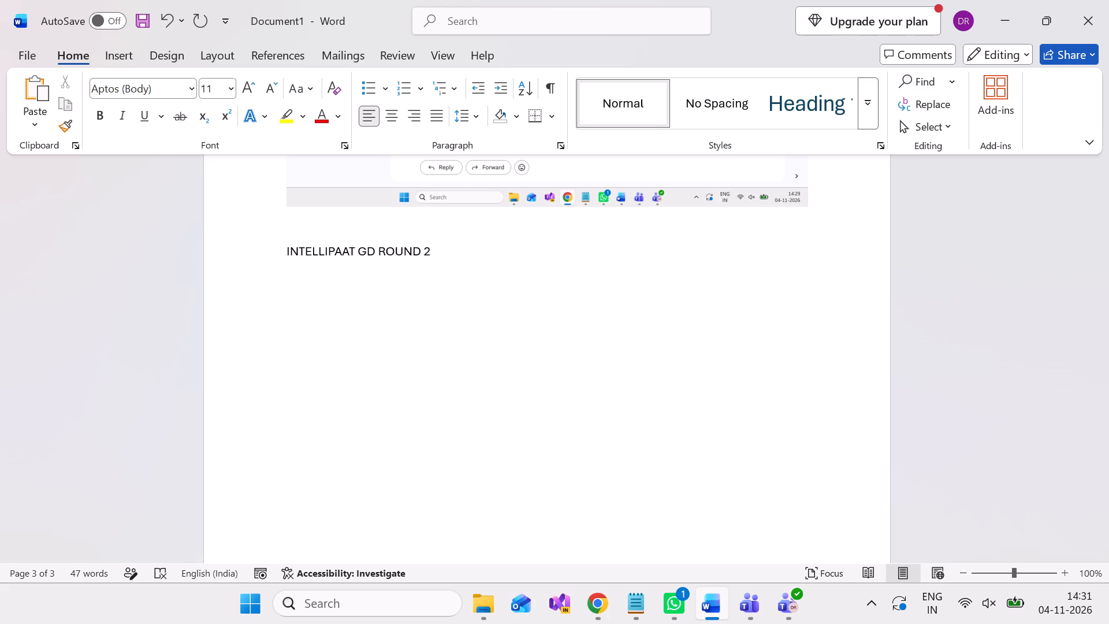
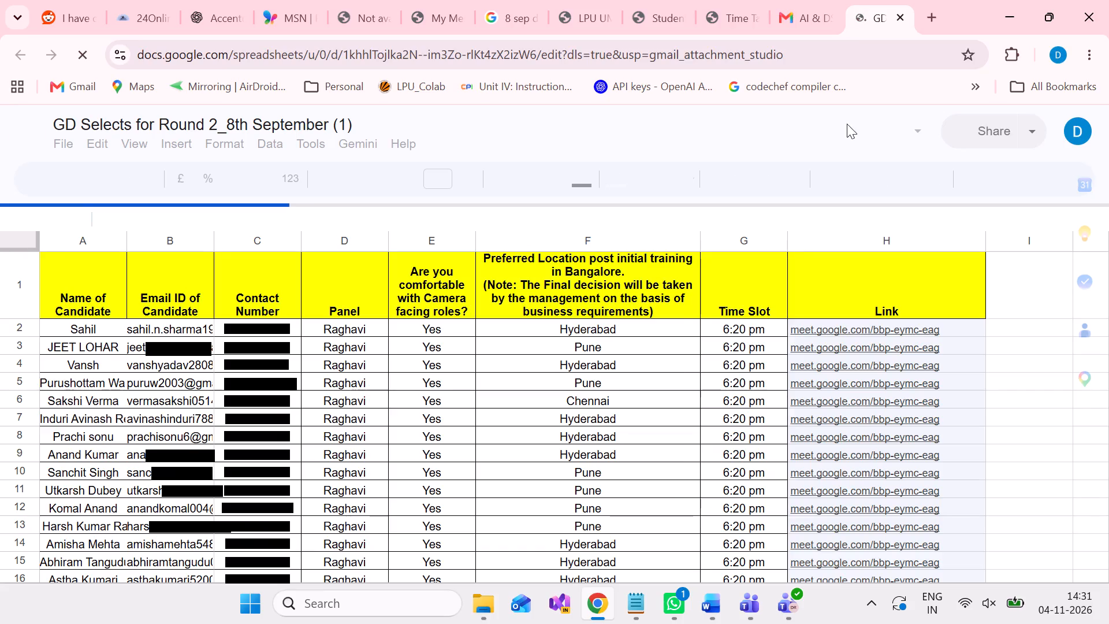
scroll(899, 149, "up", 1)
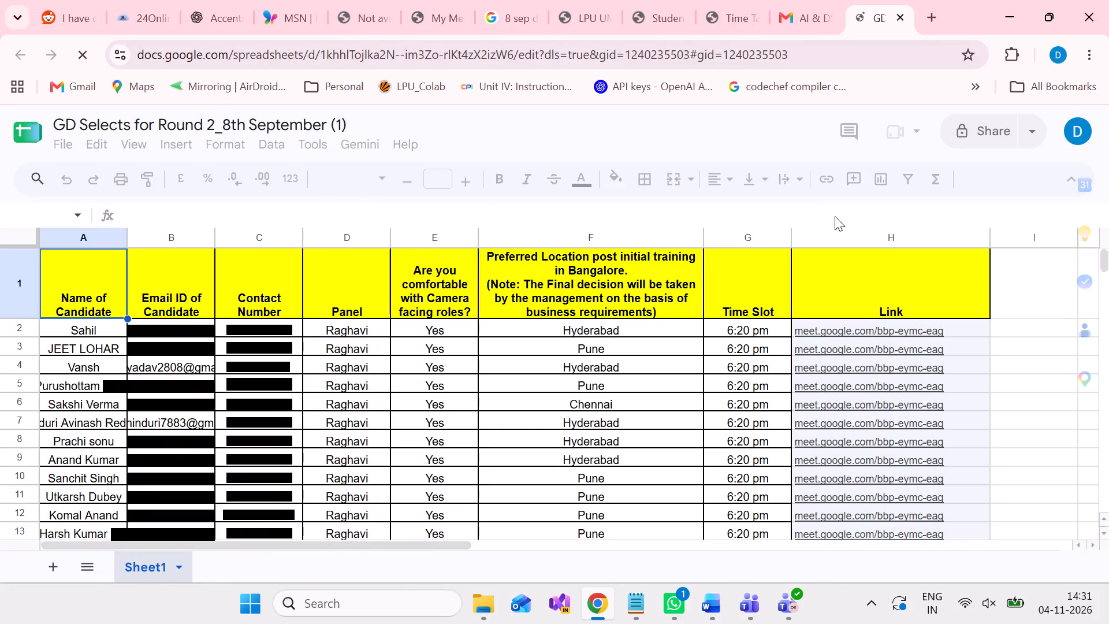
Search the GD Selects for Round 2 sheet for the candidate's own name and check the matching row's time slot.
key("ctrl+f")
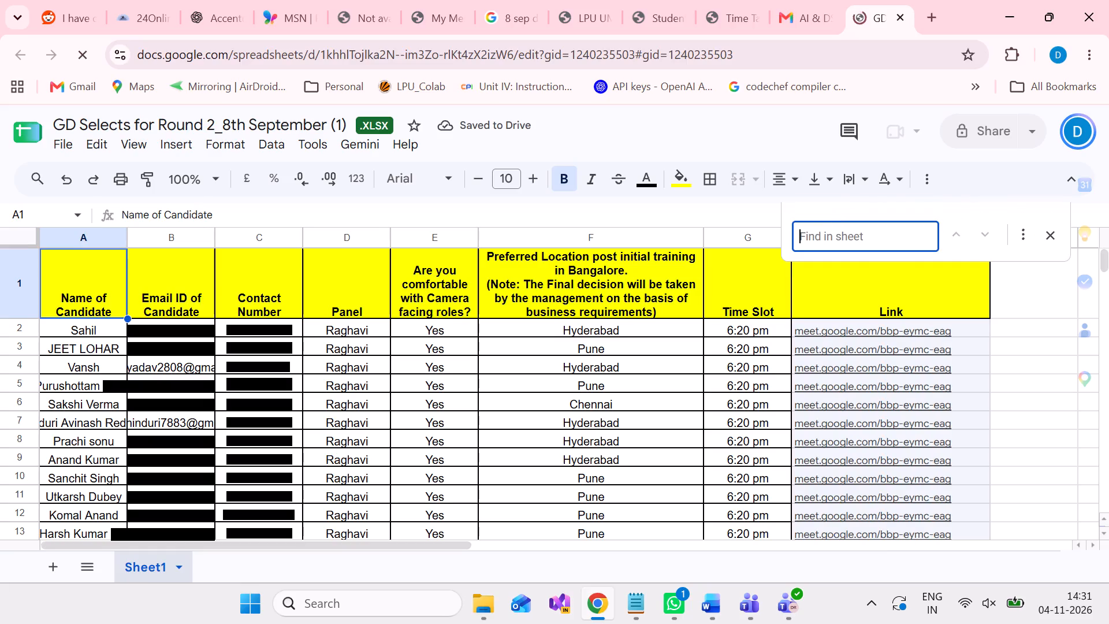
left_click(835, 234)
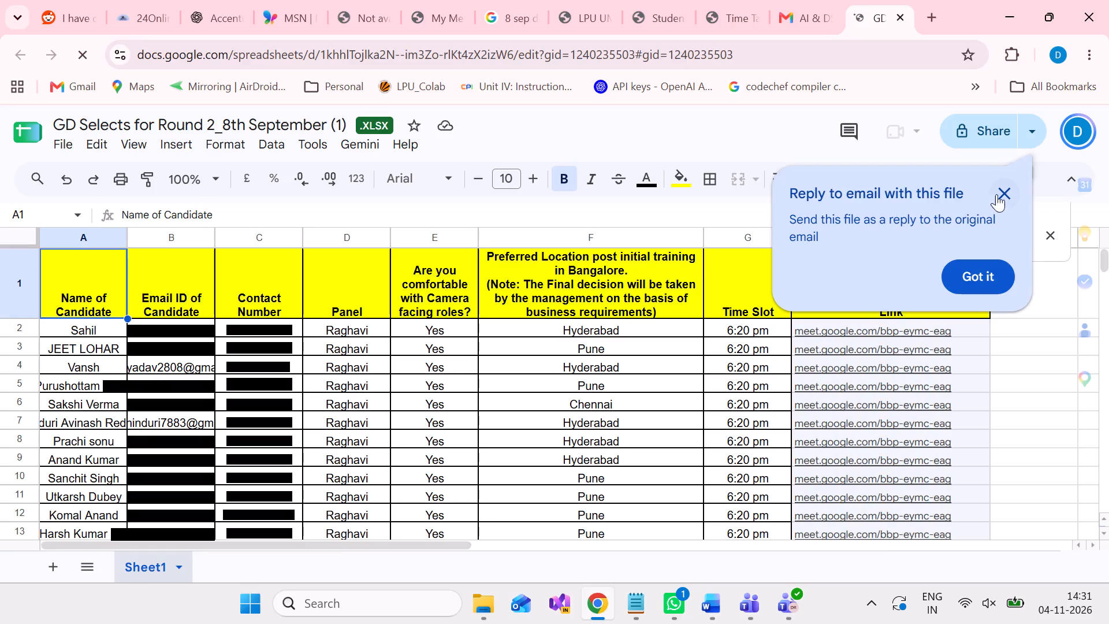
left_click(1009, 193)
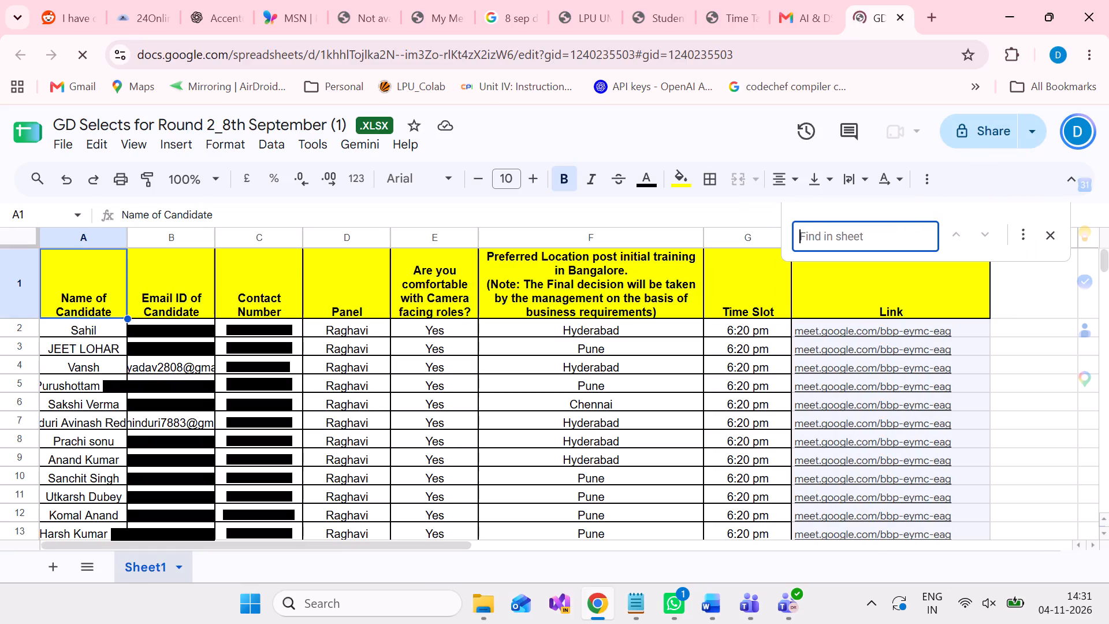
left_click(866, 235)
type("digvish")
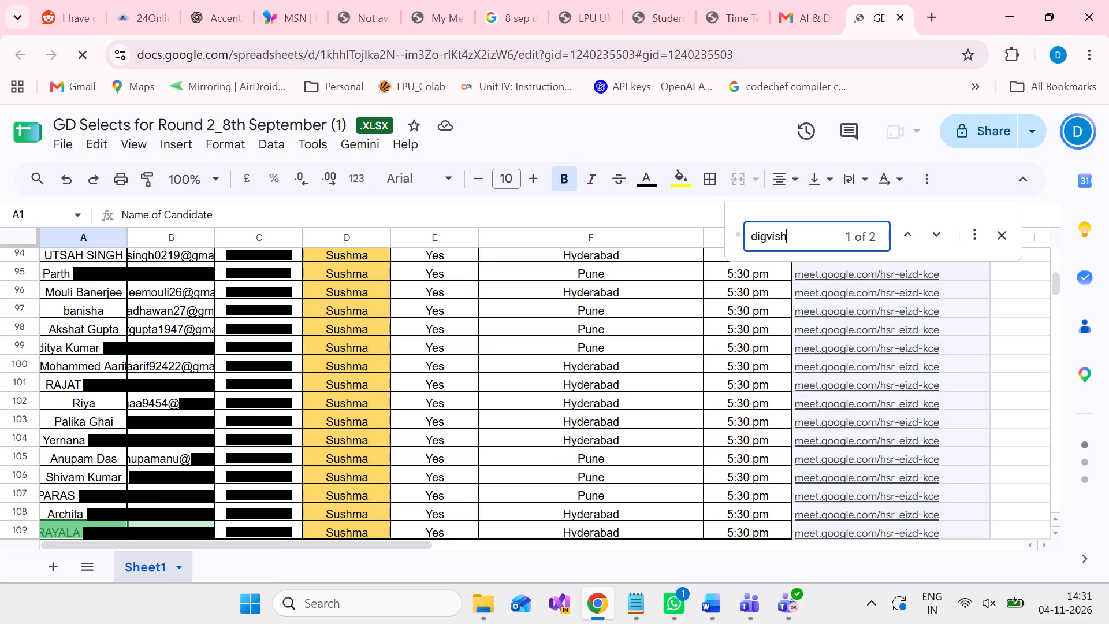
scroll(657, 426, "down", 1)
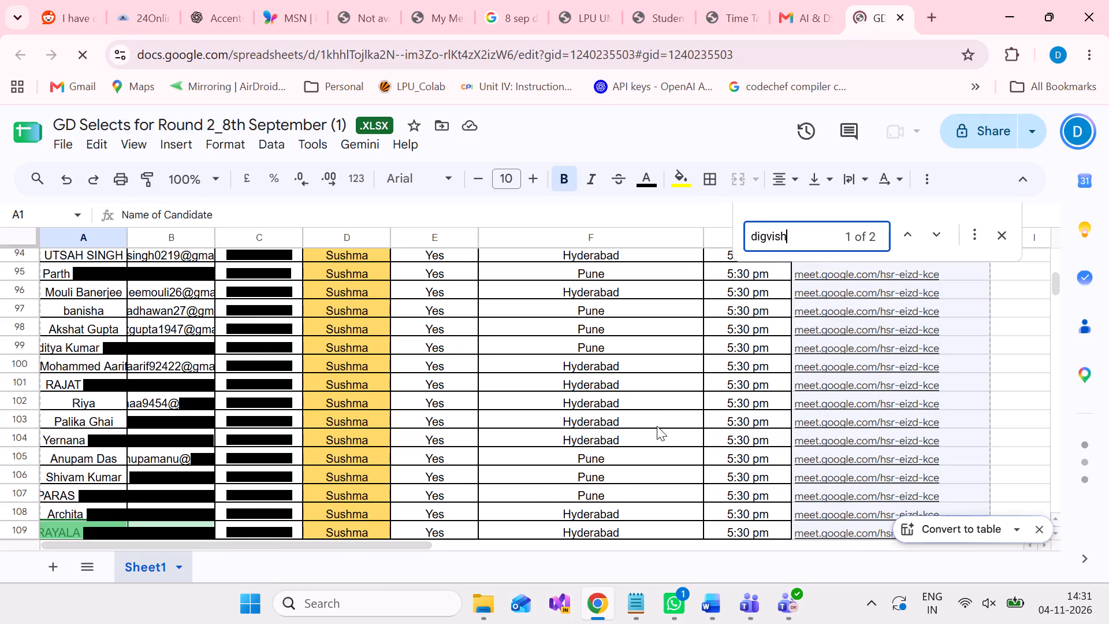
scroll(657, 426, "down", 1)
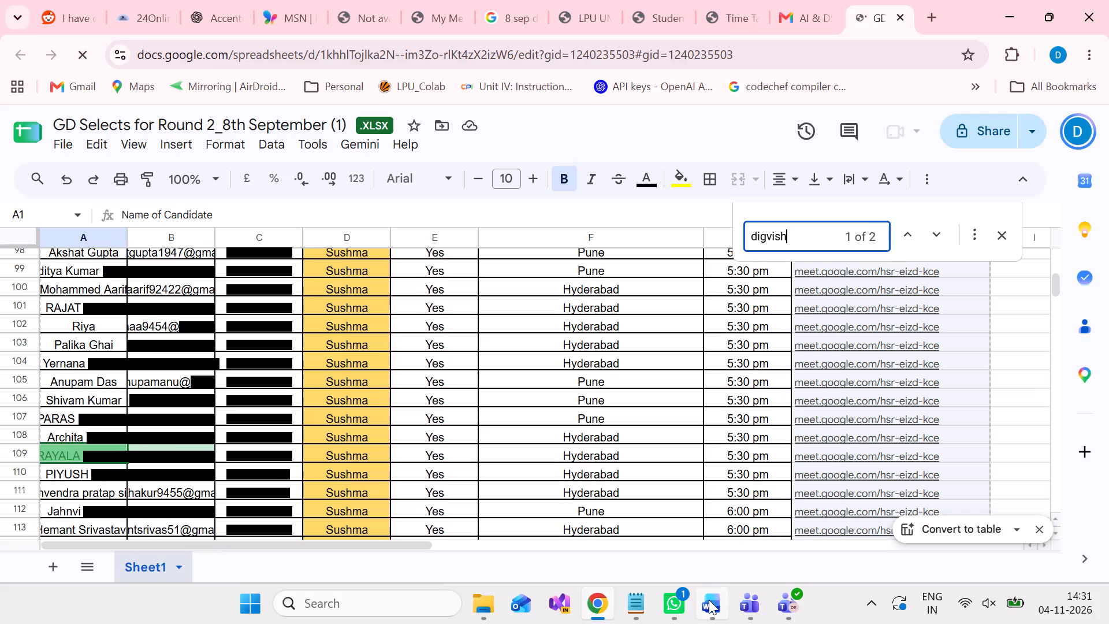
Switch to Word and delete the Intellipaat group discussion email screenshot together with its INTELLIPAAT GD ROUND 2 heading.
left_click(709, 600)
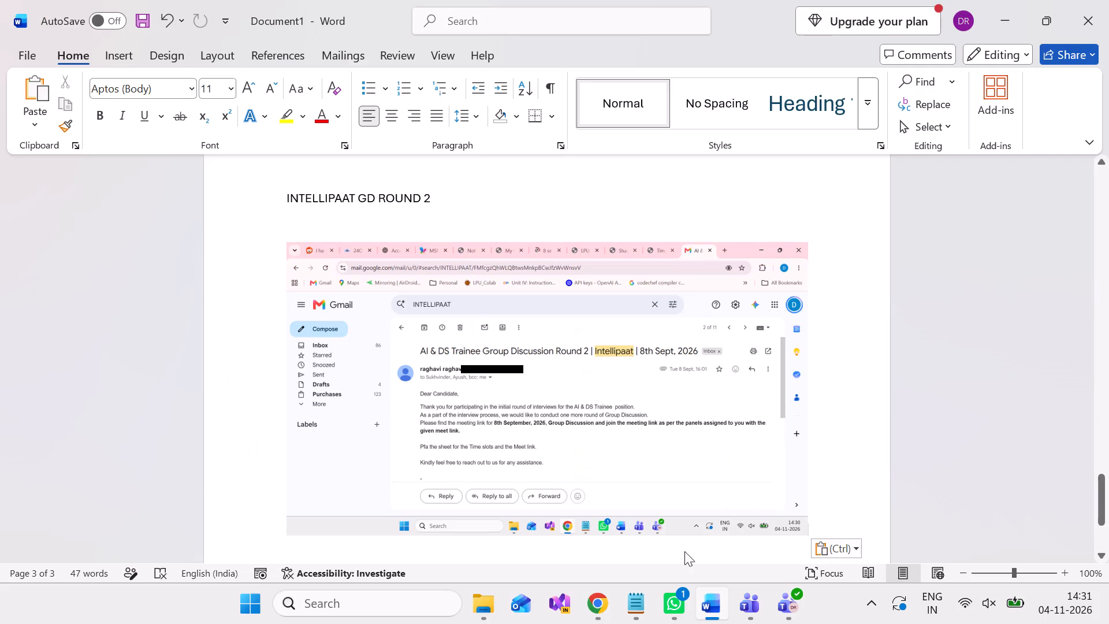
left_click(600, 395)
key("Delete")
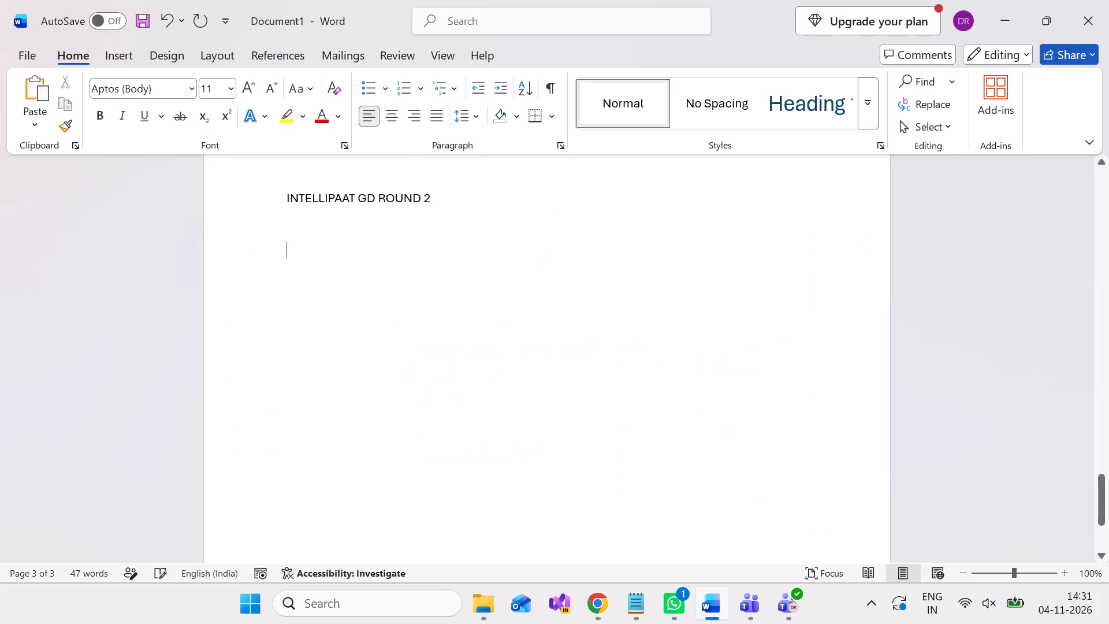
triple_click(367, 191)
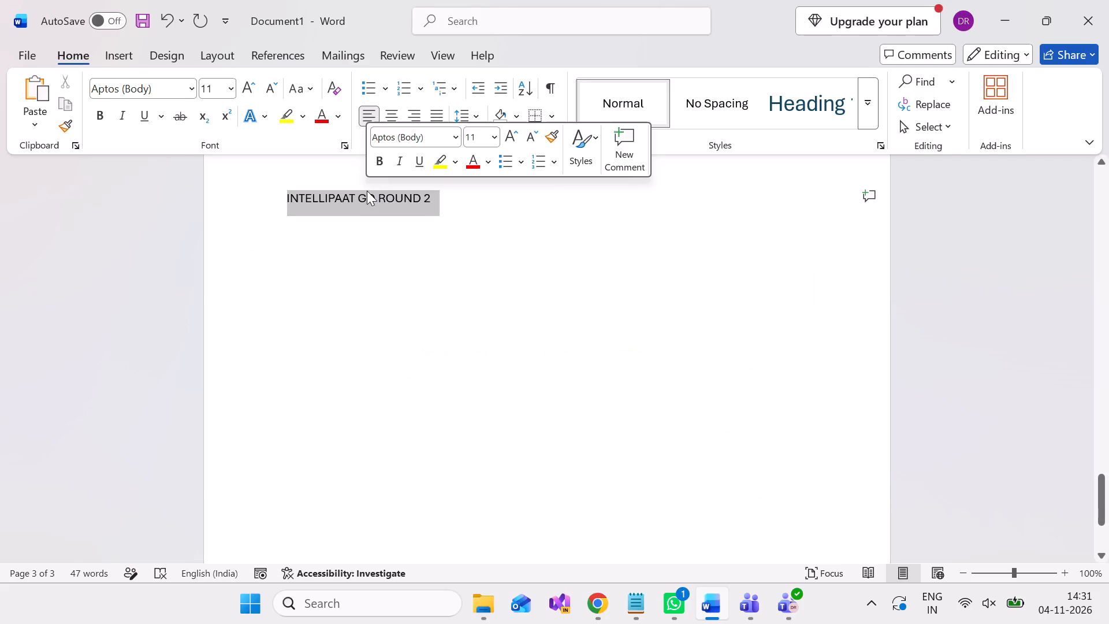
key("BackSpace")
Insert OC before 63474 in the INTELLIPAAT heading dated 7th September.
scroll(367, 191, "up", 2)
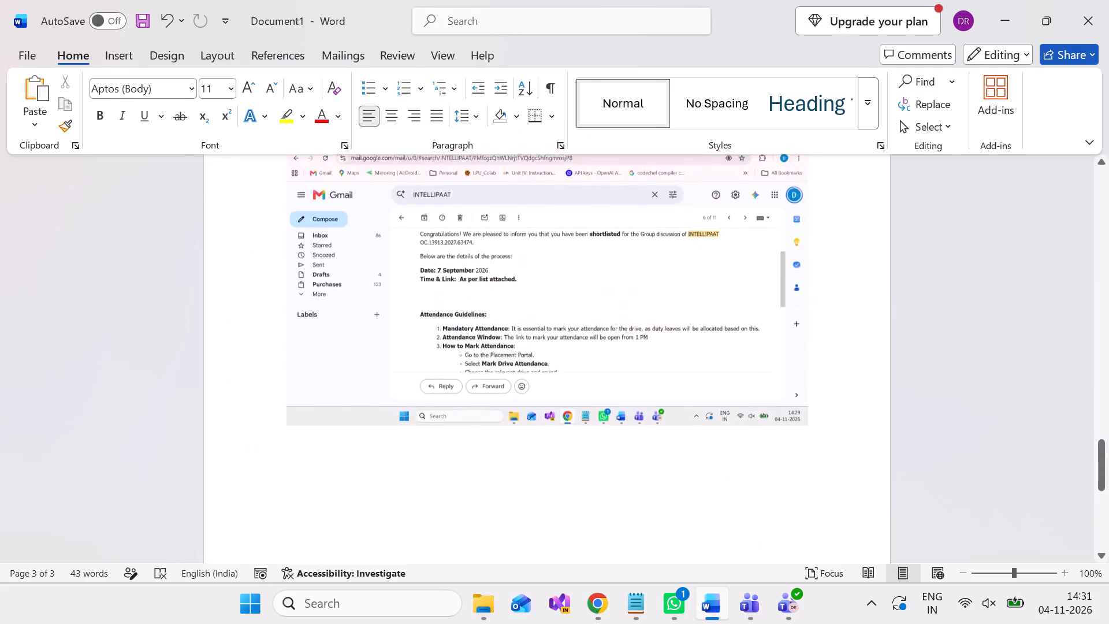
scroll(367, 191, "up", 1)
scroll(367, 191, "down", 2)
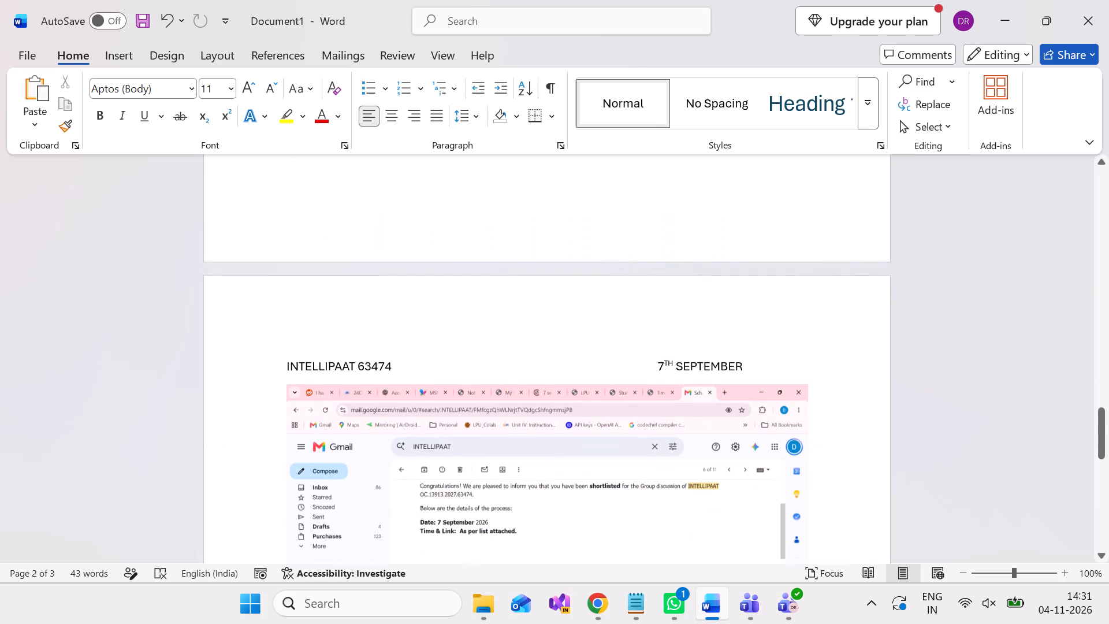
scroll(367, 191, "down", 1)
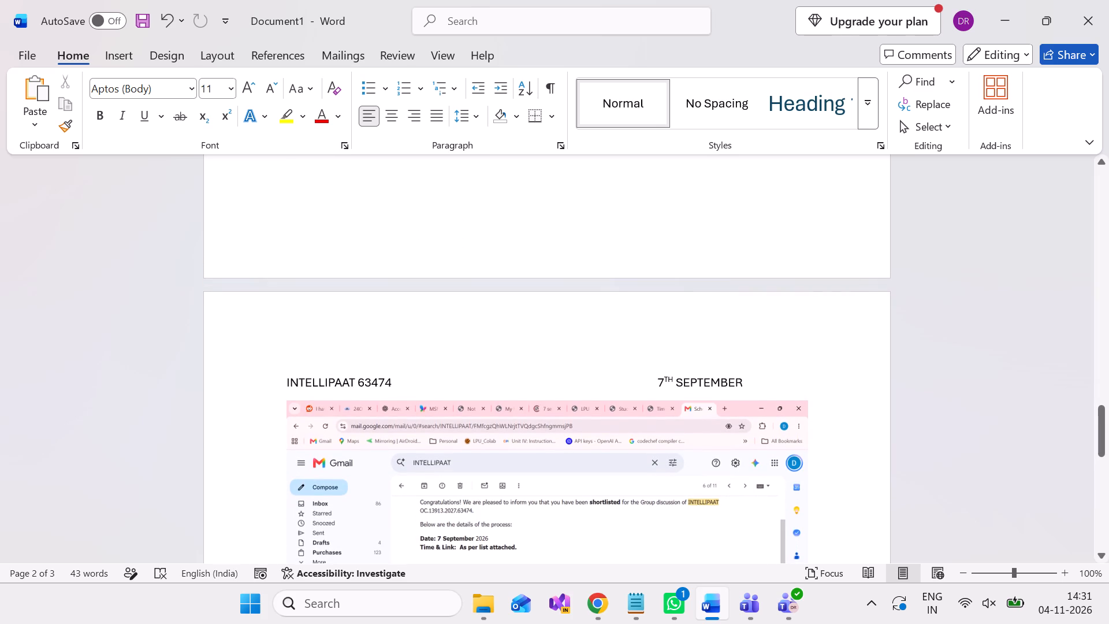
left_click(356, 378)
type("oc")
key("space")
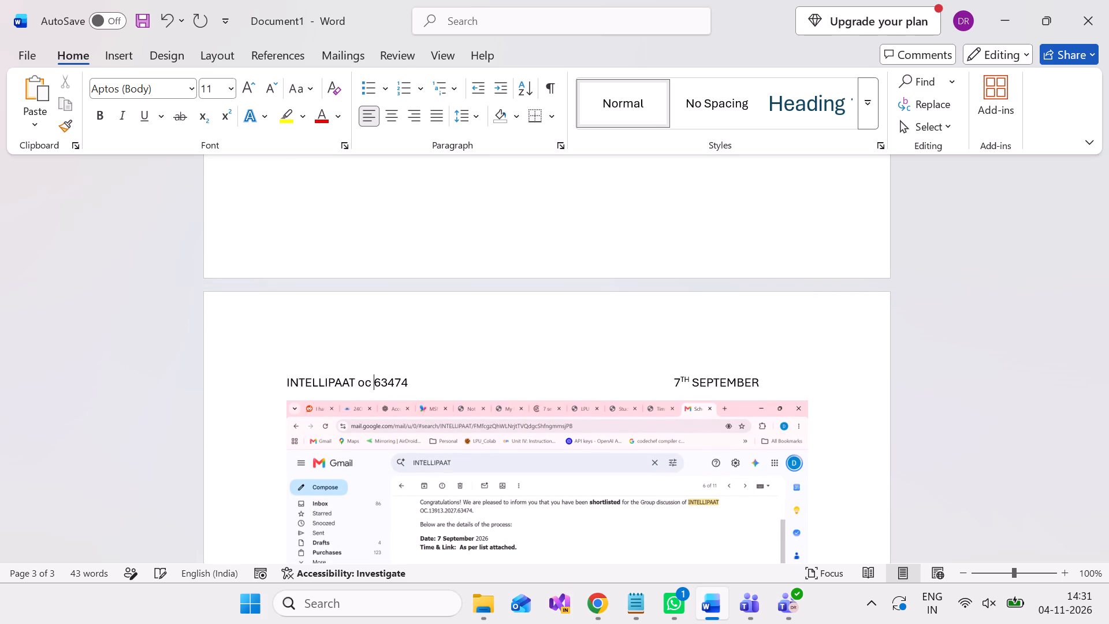
key("BackSpace")
key("BackSpace")
key("BackSpace")
type("OC")
key("space")
Look over the KYC SESSIONS list at the start of the document and switch to WhatsApp.
scroll(658, 314, "up", 4)
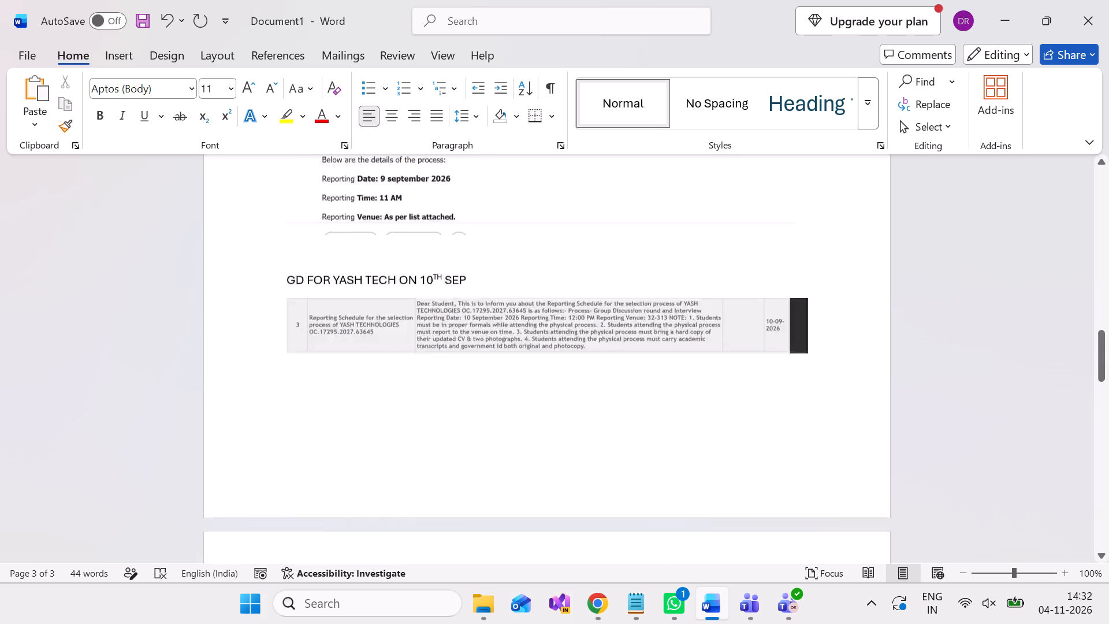
scroll(658, 314, "up", 3)
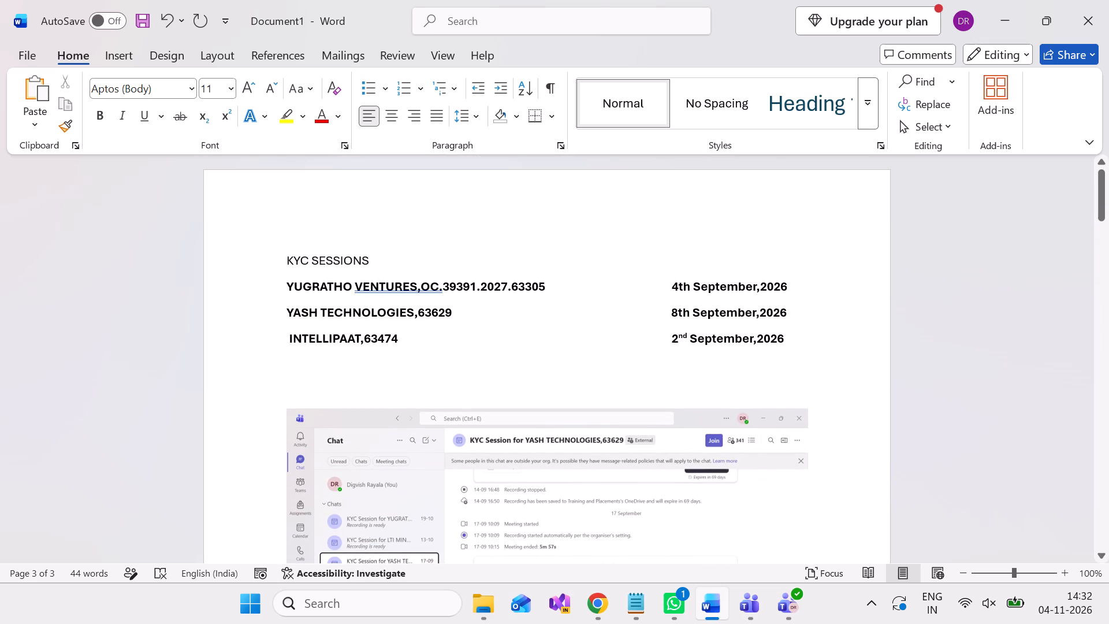
scroll(547, 339, "down", 1)
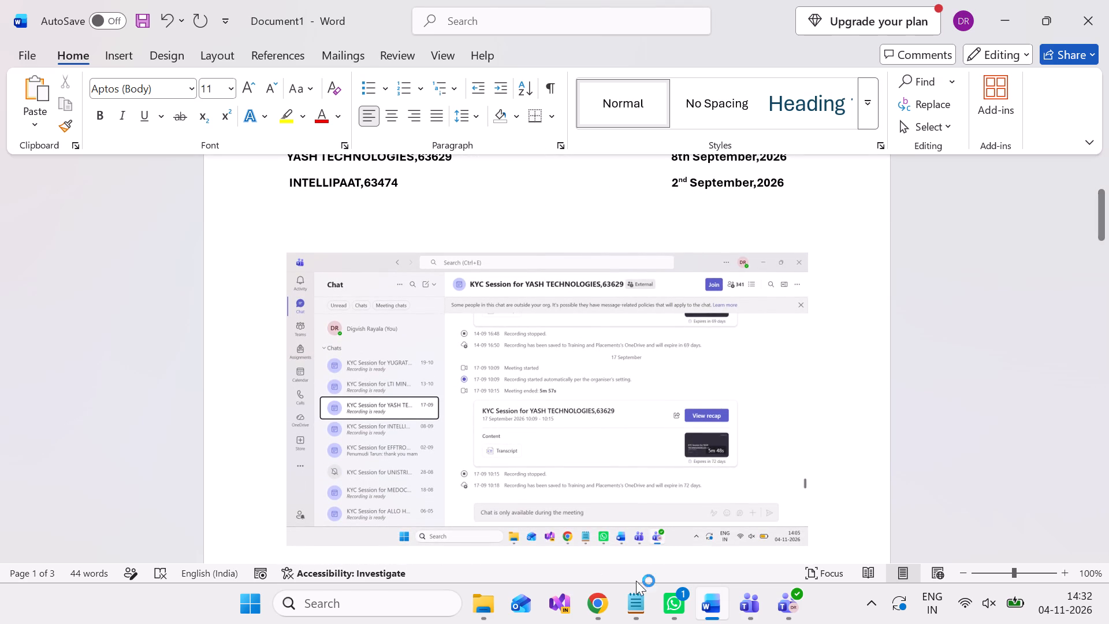
left_click(669, 607)
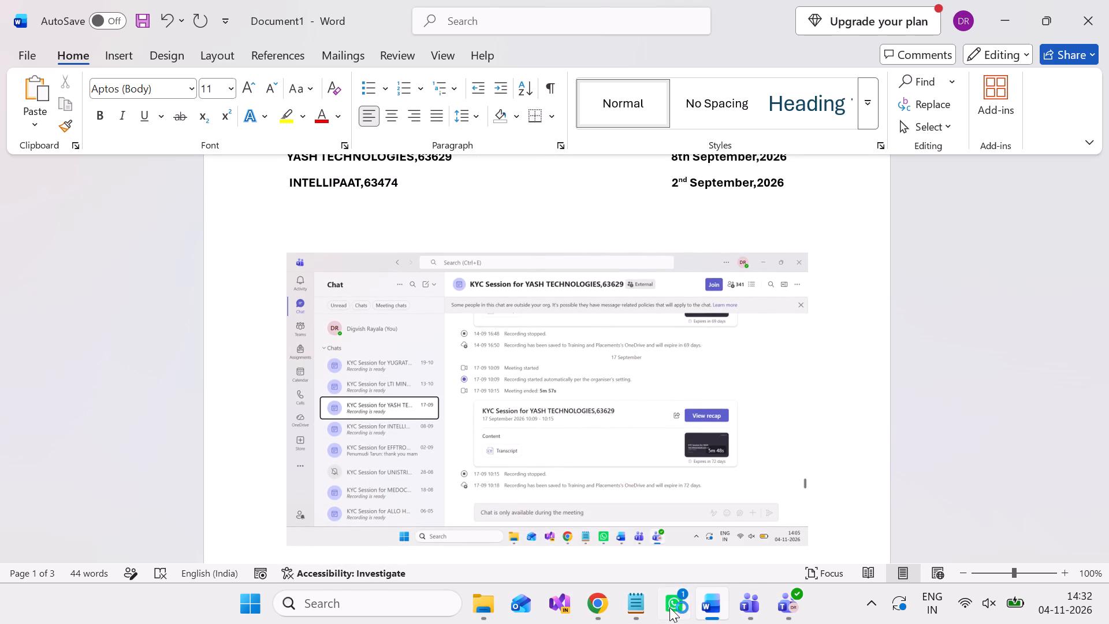
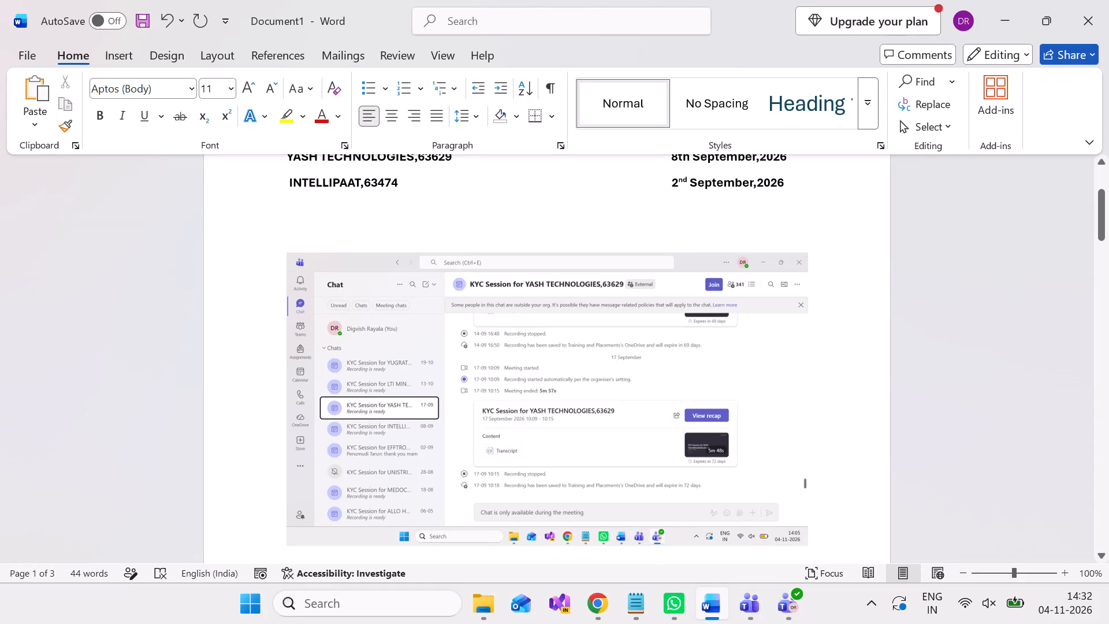
Switch to the browser, search the UMS messages by subject for efftronics and look through the matching messages.
left_click(598, 615)
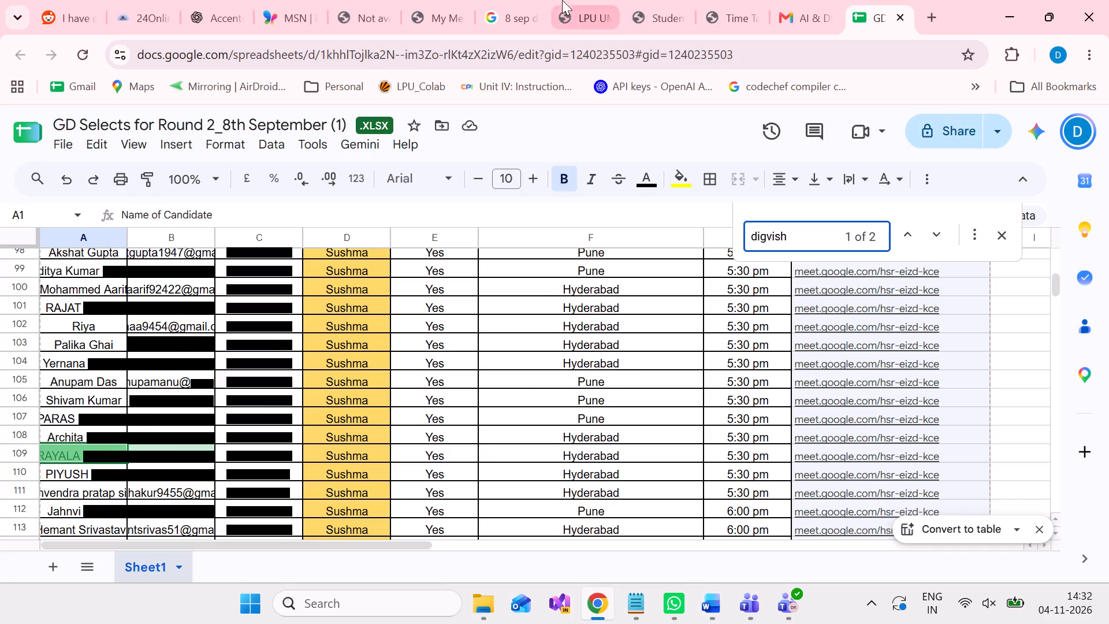
left_click(440, 0)
scroll(487, 287, "up", 3)
double_click(623, 324)
key("BackSpace")
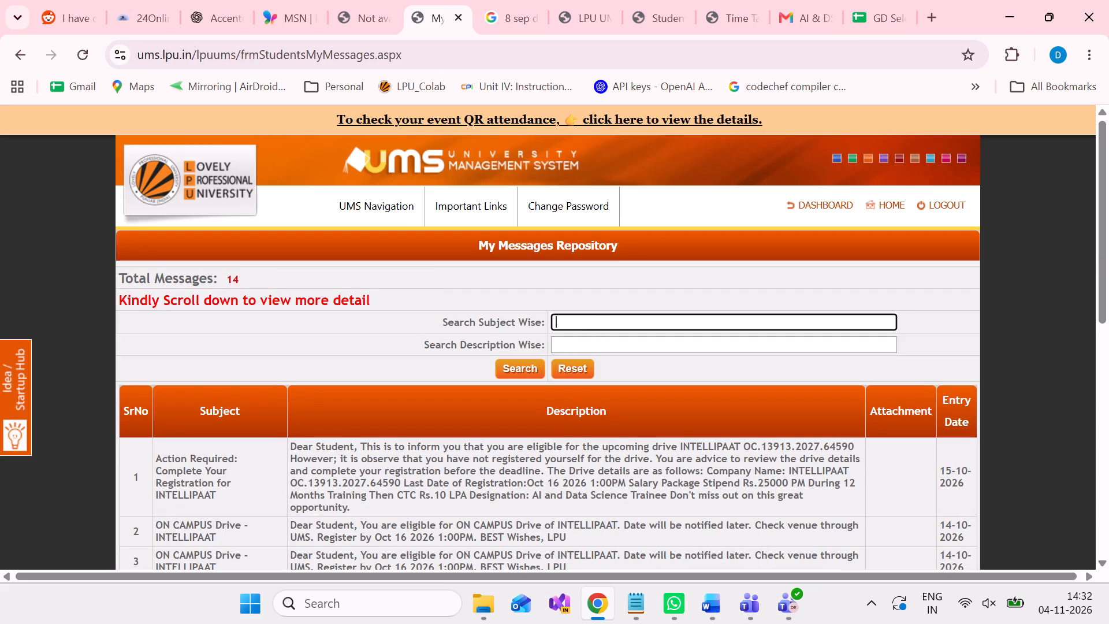
type("efftronics")
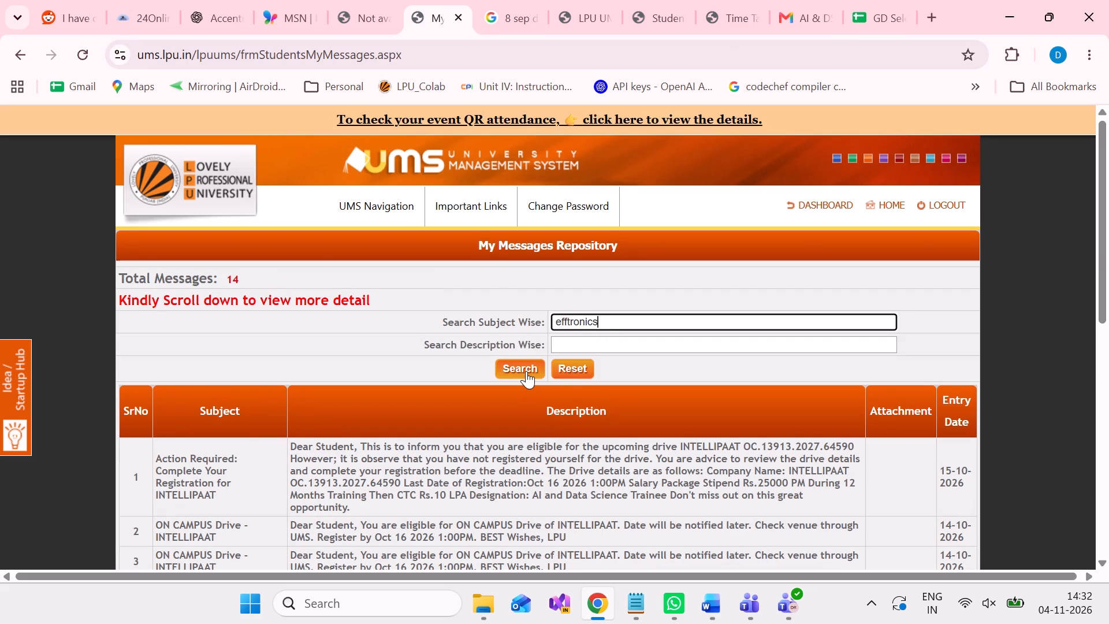
left_click(526, 371)
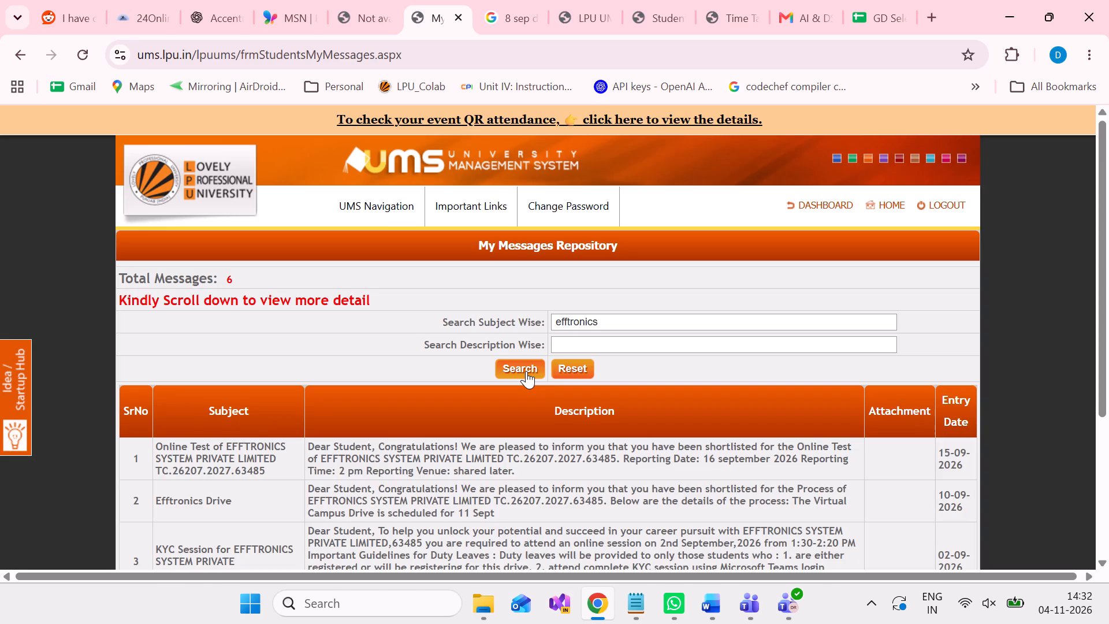
scroll(526, 371, "down", 1)
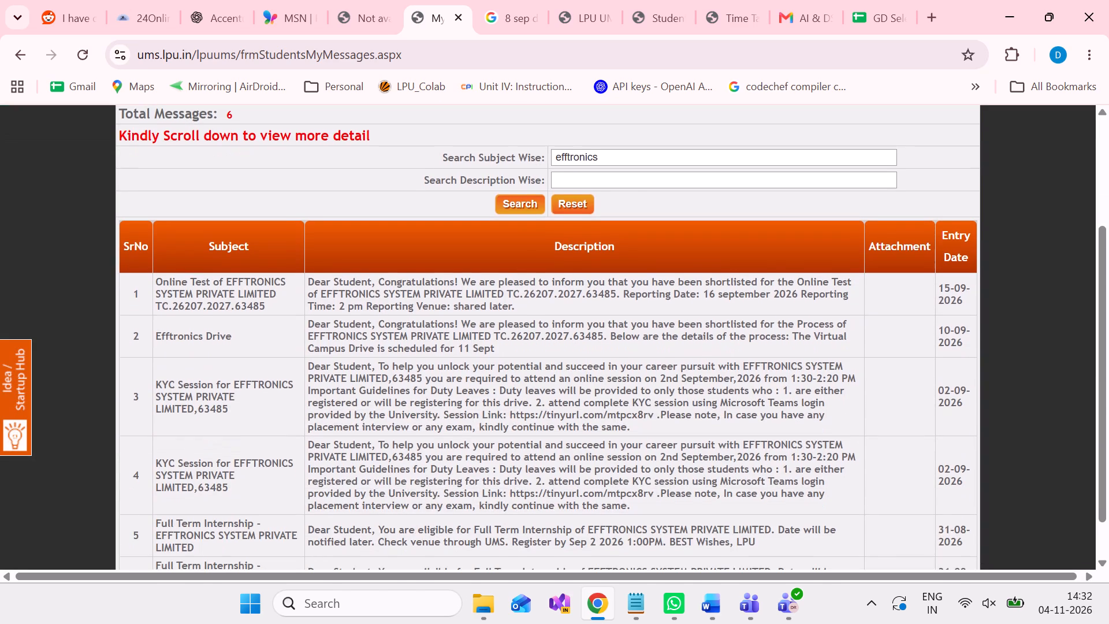
scroll(526, 371, "down", 1)
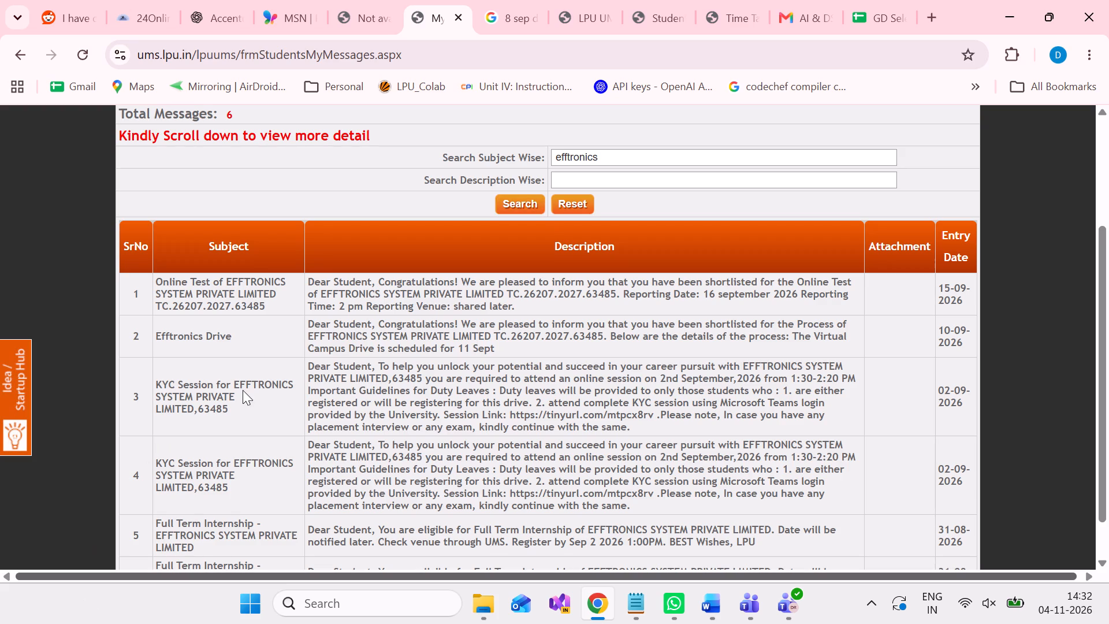
Copy EFFTRONICS SYSTEM PRIVATE LIMITED,63485 from the KYC session subject into Word's KYC list, below the INTELLIPAAT entry.
left_click_drag(235, 381, 246, 410)
key("ctrl+c")
key("alt+Tab")
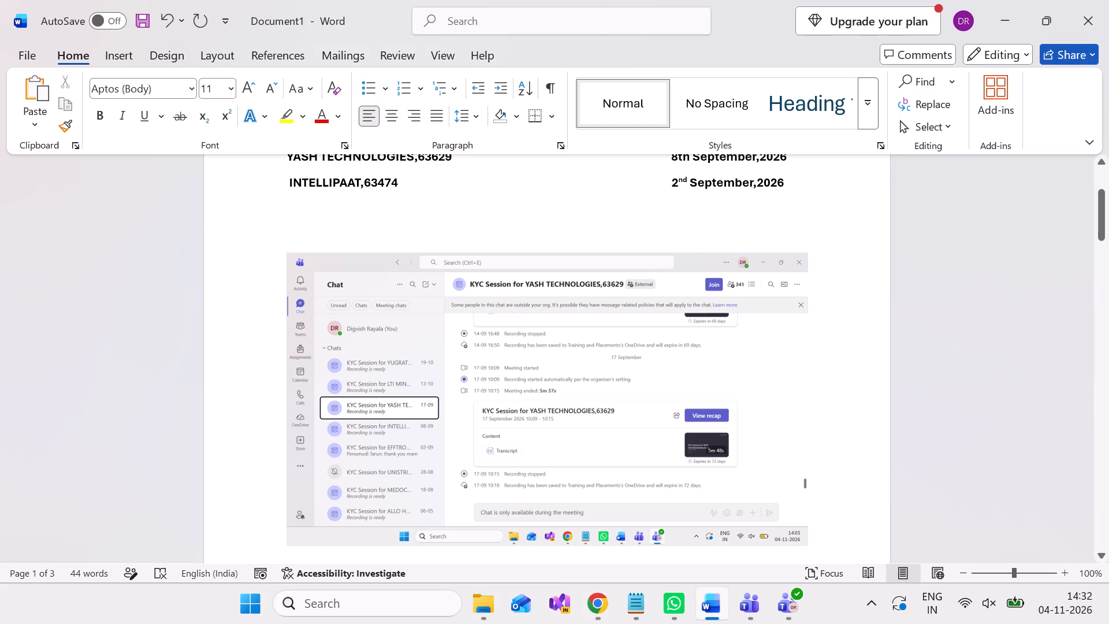
left_click(344, 213)
left_click(321, 215)
key("ctrl+v")
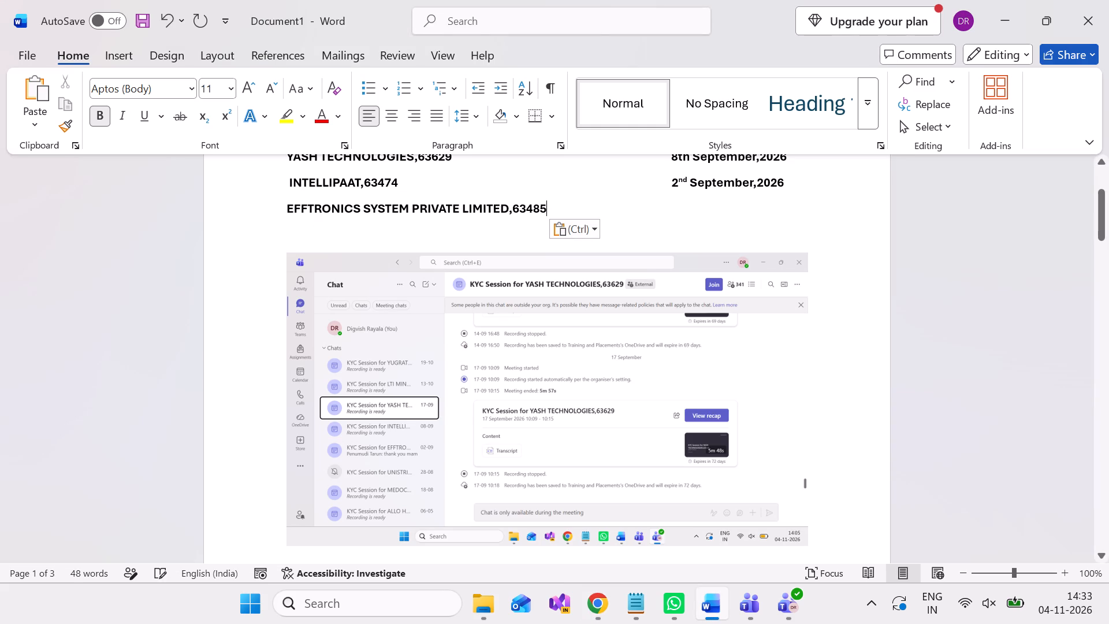
Copy the session schedule, 2nd September,2026 from 1:30-2:20 PM, from the UMS message into the date column of the Efftronics entry.
key("space")
key("space")
key("space")
key("space")
key("space")
key("space")
key("space")
key("space")
key("space")
key("space")
key("space")
key("space")
key("space")
key("space")
key("space")
key("space")
key("space")
key("space")
key("space")
key("space")
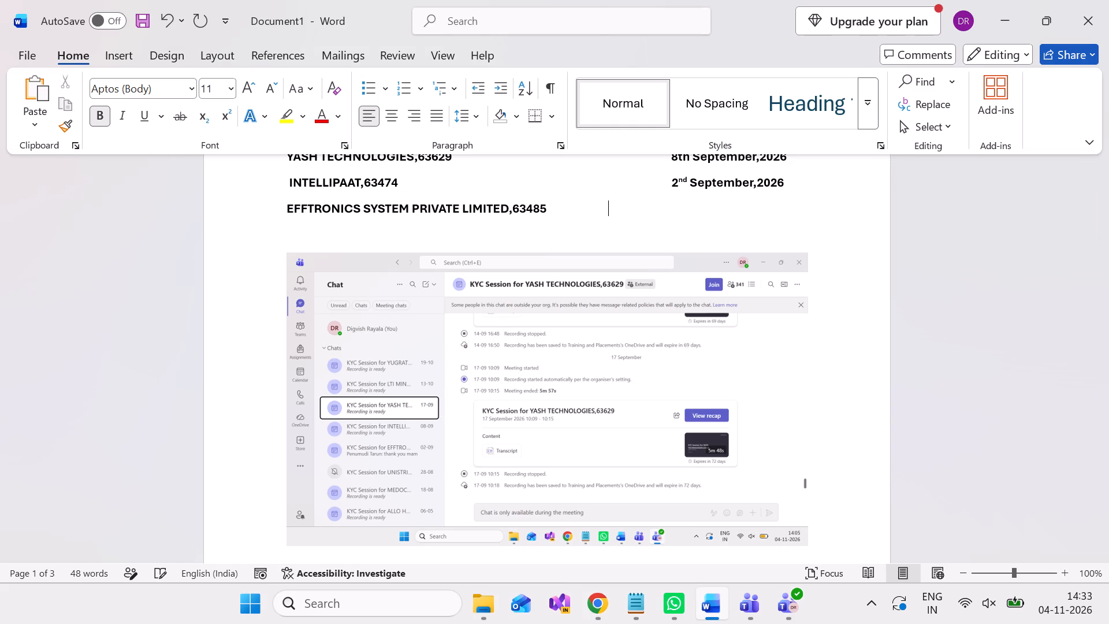
key("alt+Tab")
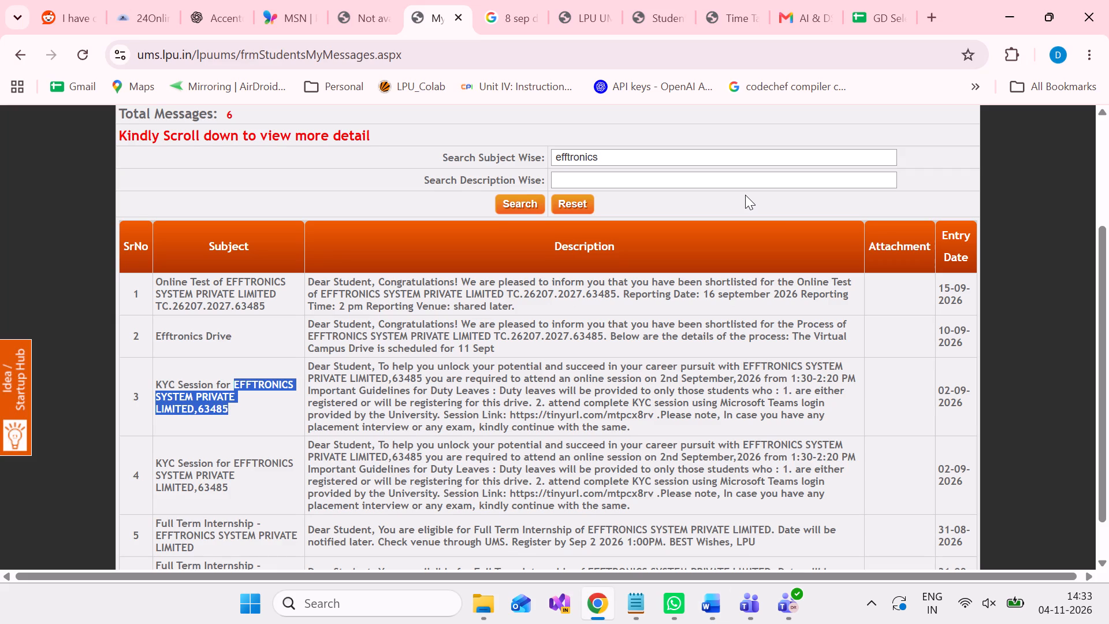
left_click(647, 426)
left_click_drag(661, 378, 860, 378)
key("ctrl+c")
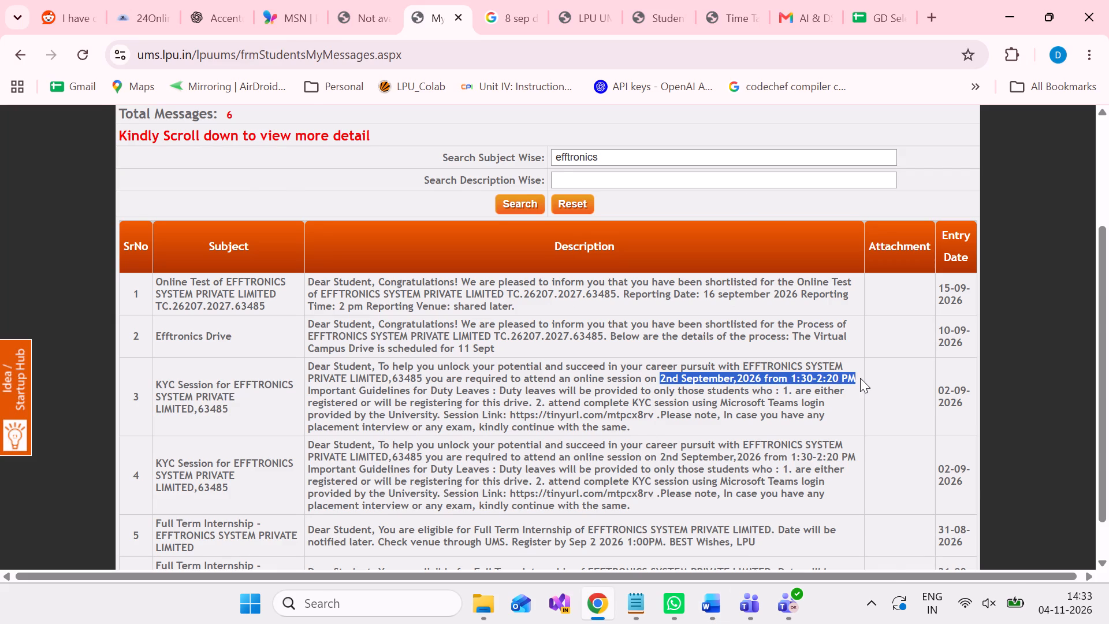
key("alt+Tab")
key("ctrl+v")
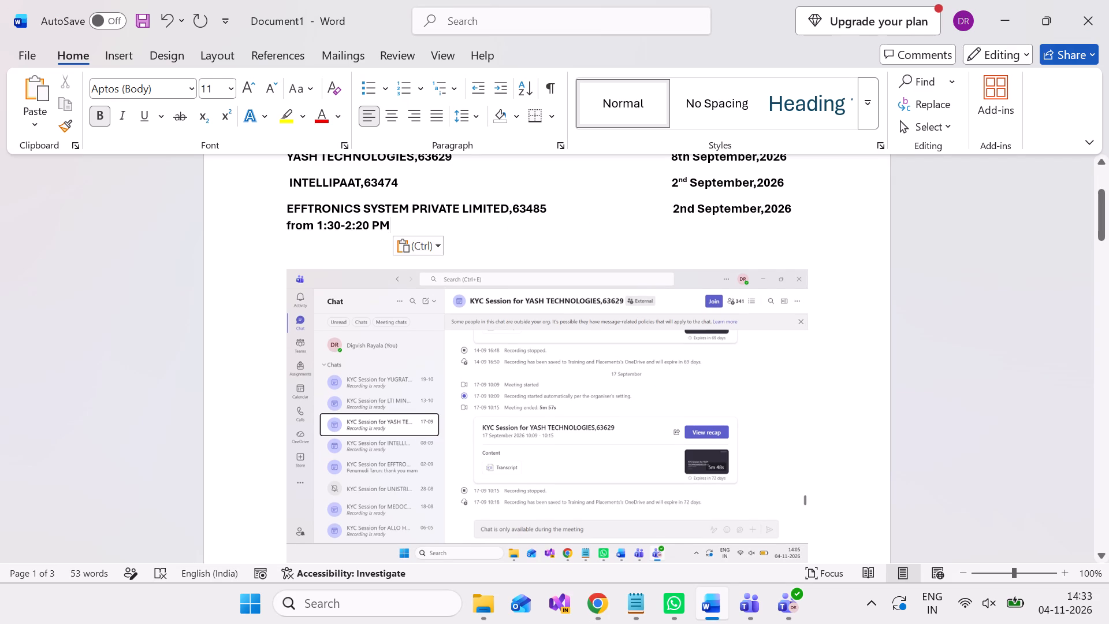
Delete the text from 1:30-2:20 PM from the Efftronics entry, leaving only the date, and start a new line.
key("BackSpace")
key("BackSpace")
key("BackSpace")
key("BackSpace")
key("BackSpace")
key("BackSpace")
key("BackSpace")
key("BackSpace")
key("BackSpace")
key("BackSpace")
key("BackSpace")
key("BackSpace")
key("BackSpace")
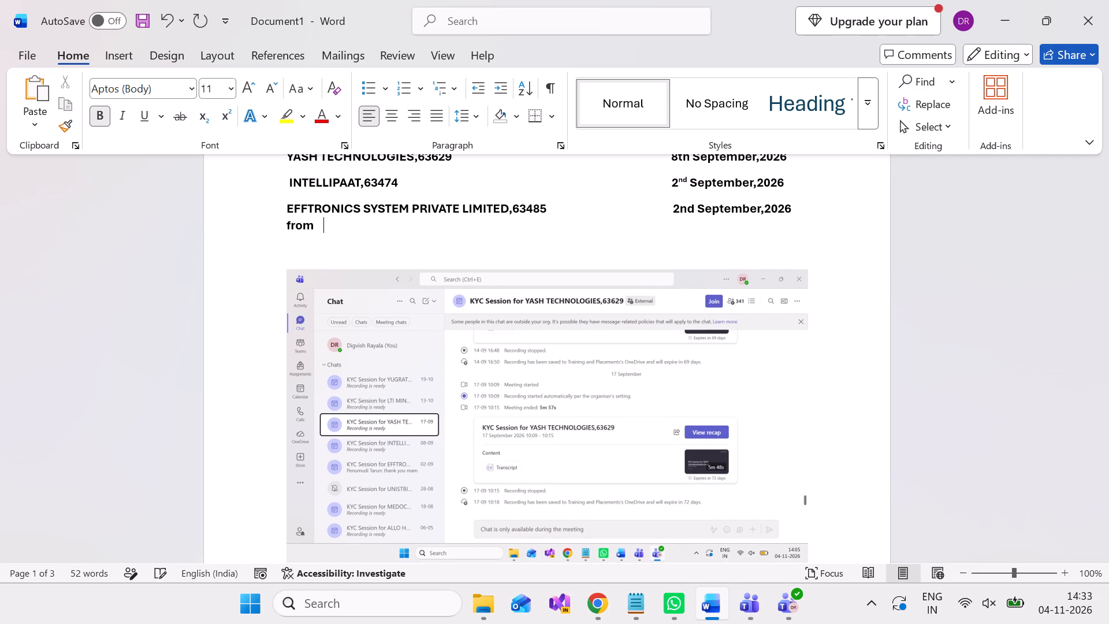
key("BackSpace")
key("BackSpace")
key("BackSpace")
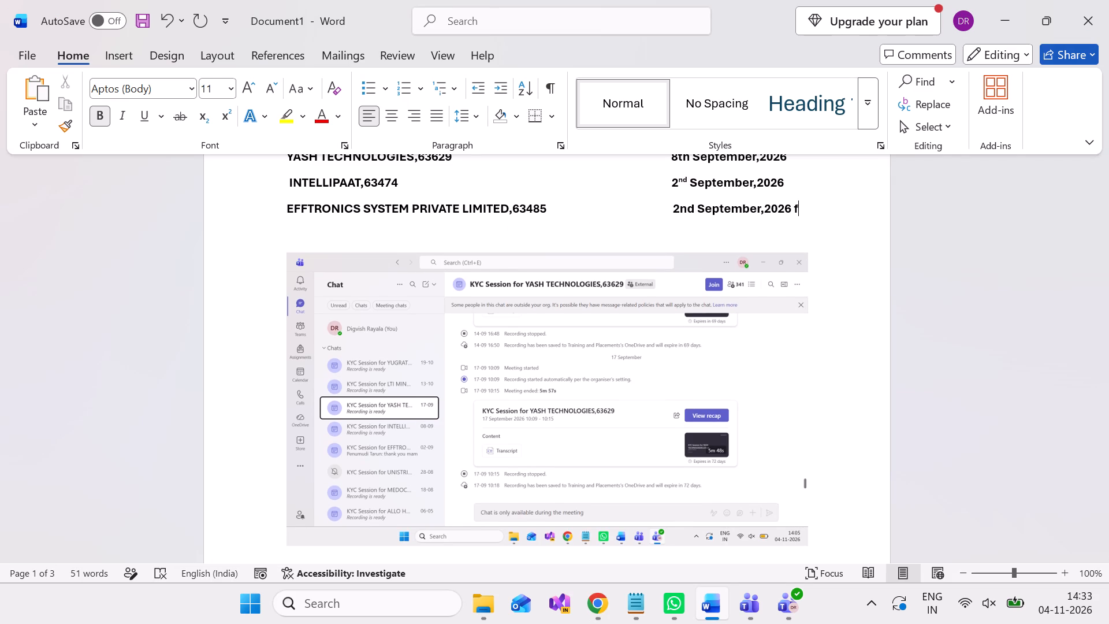
key("BackSpace")
key("Return")
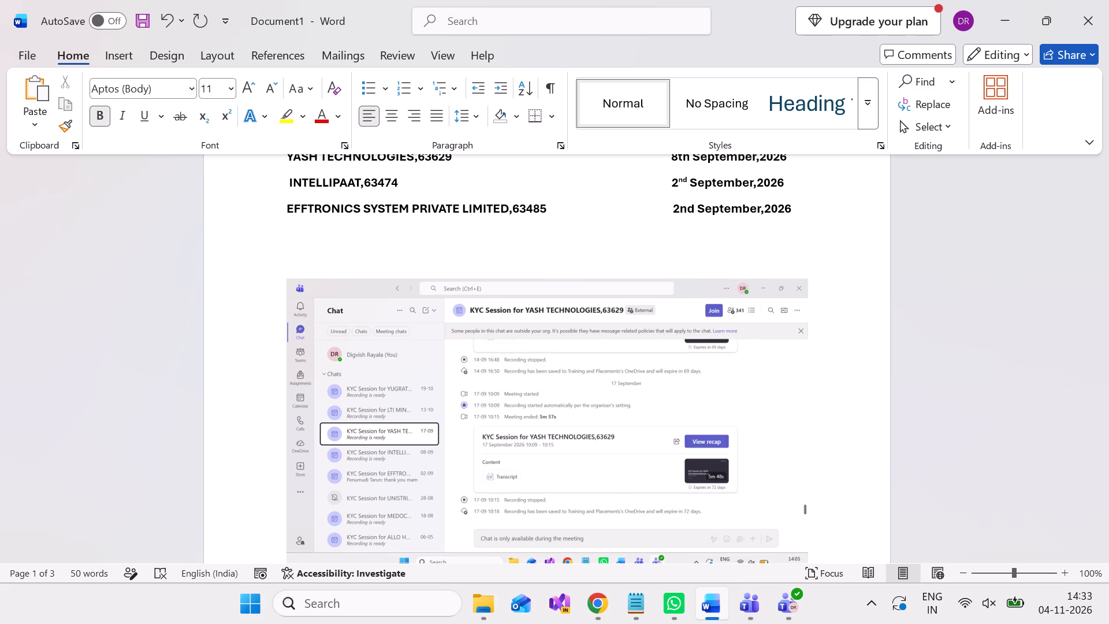
Search Google for 16 sep day 2026 and check that weekday's classes in the UMS timetable.
key("alt+Tab")
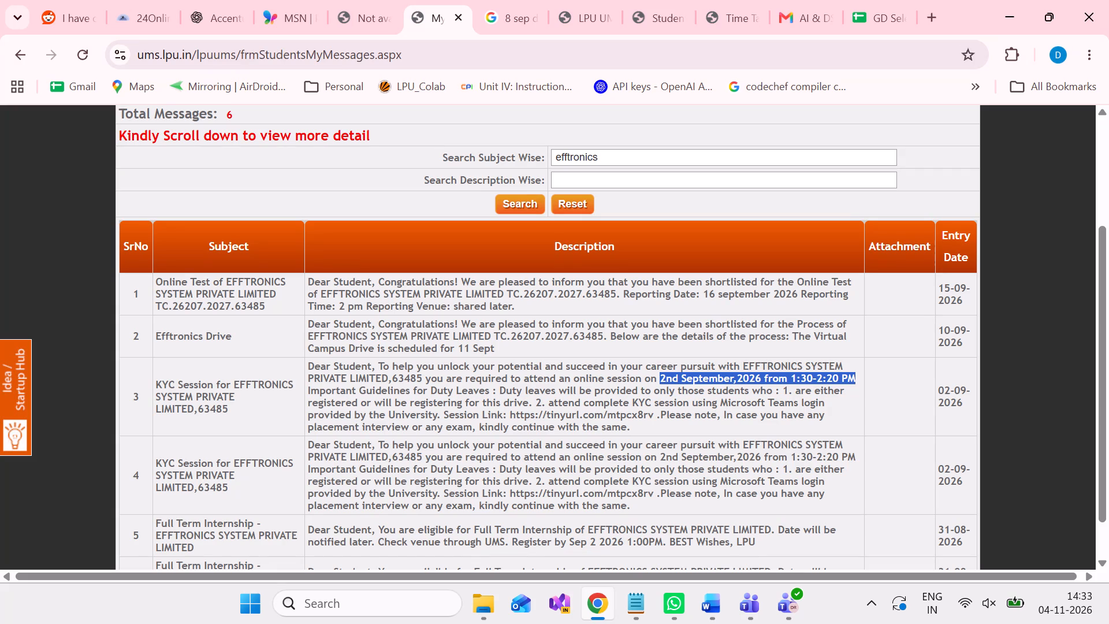
left_click(474, 399)
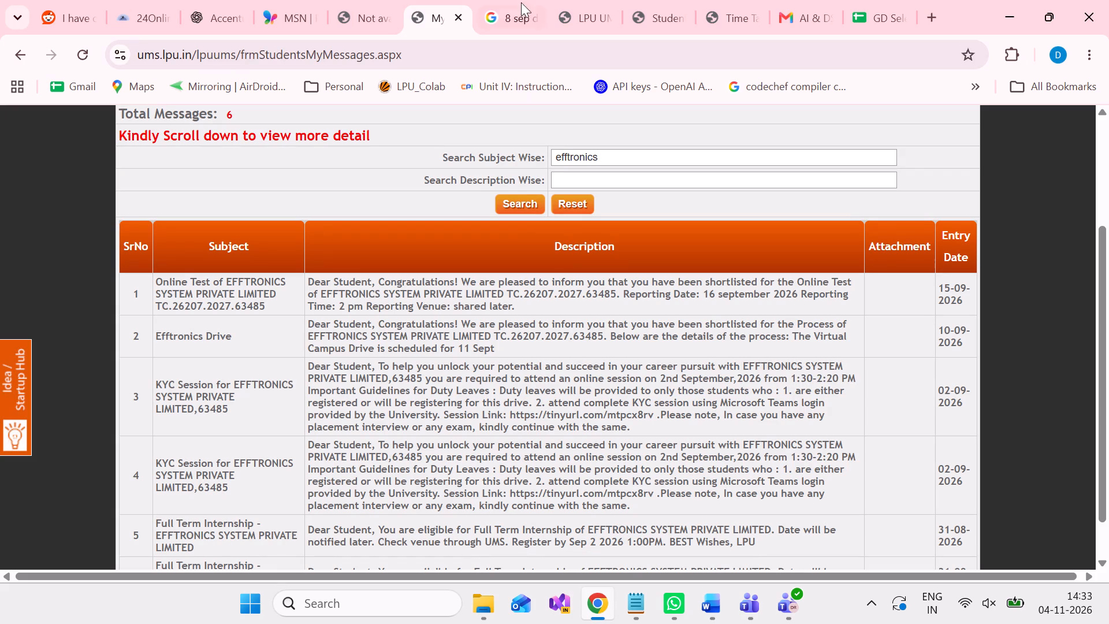
left_click(498, 0)
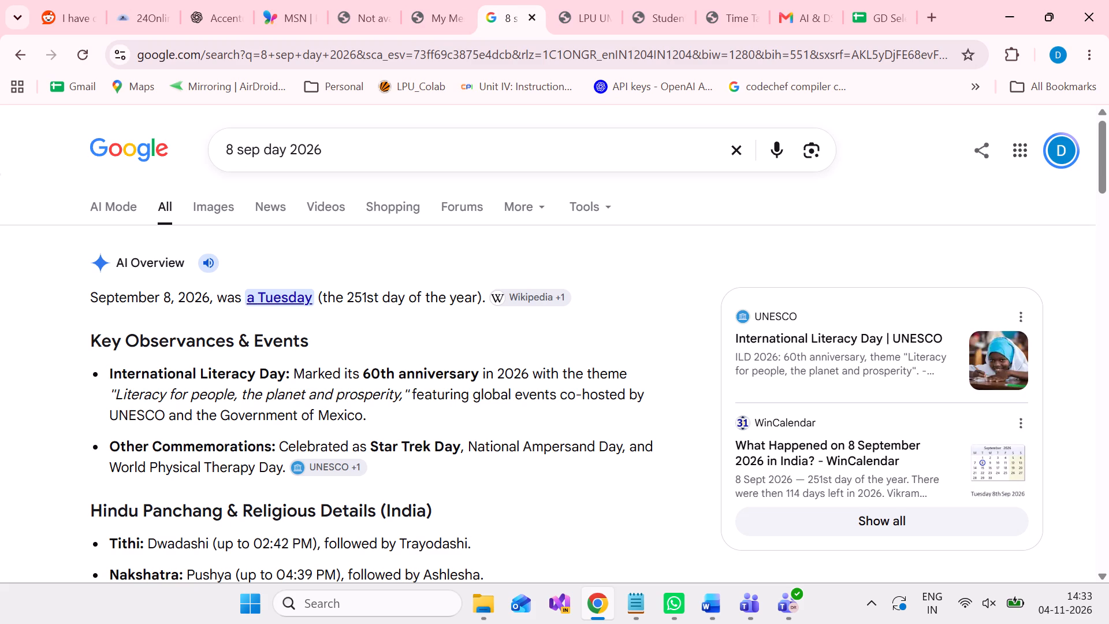
left_click(234, 148)
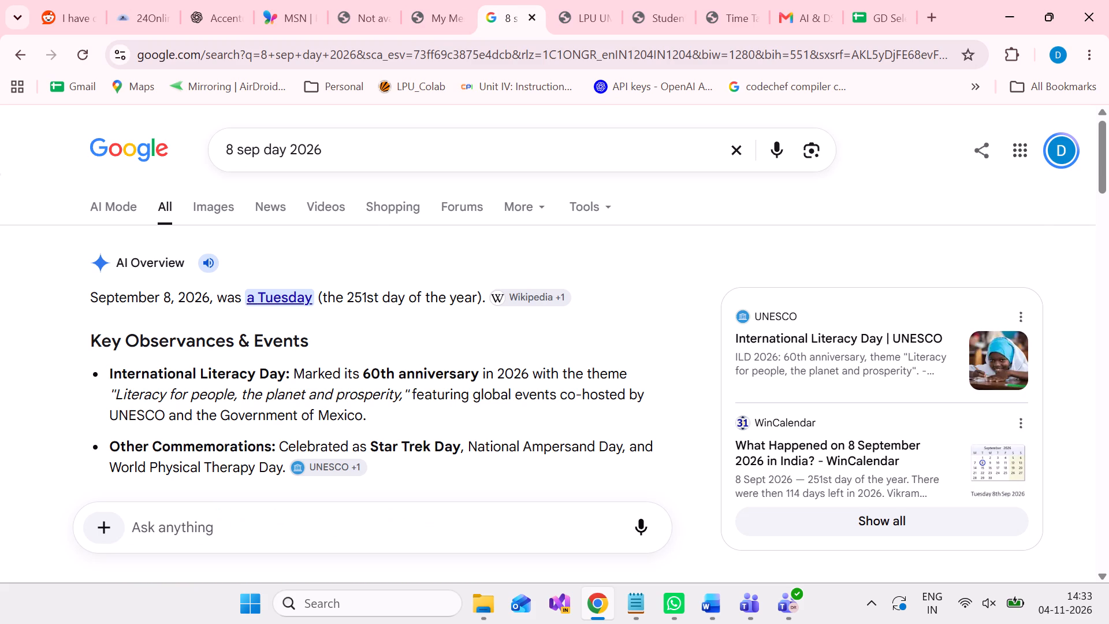
key("BackSpace")
type("16")
key("Return")
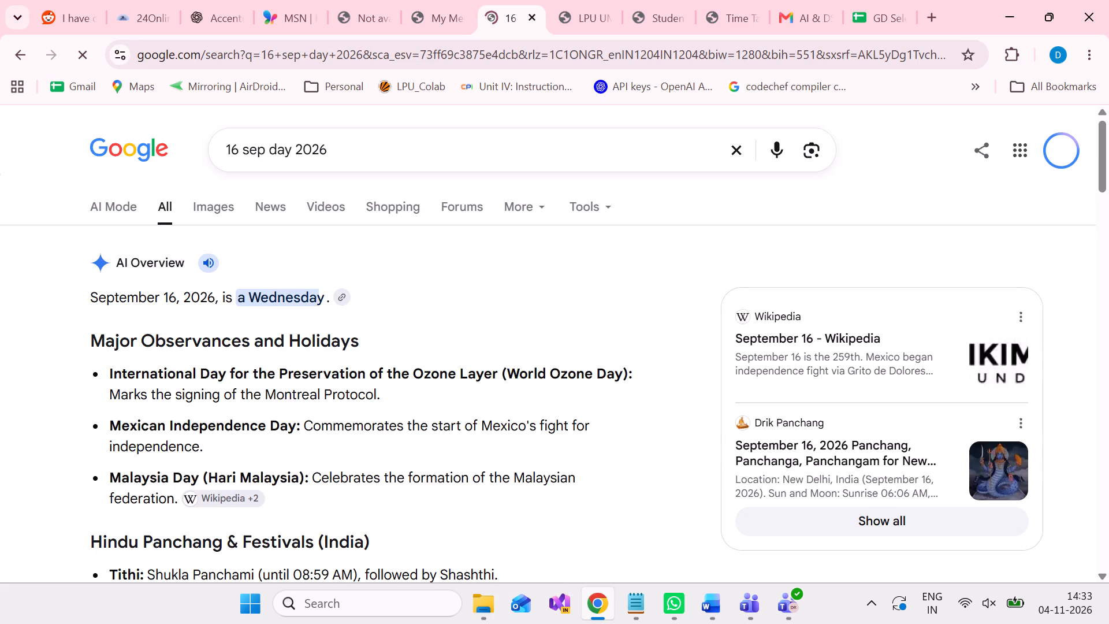
left_click(415, 0)
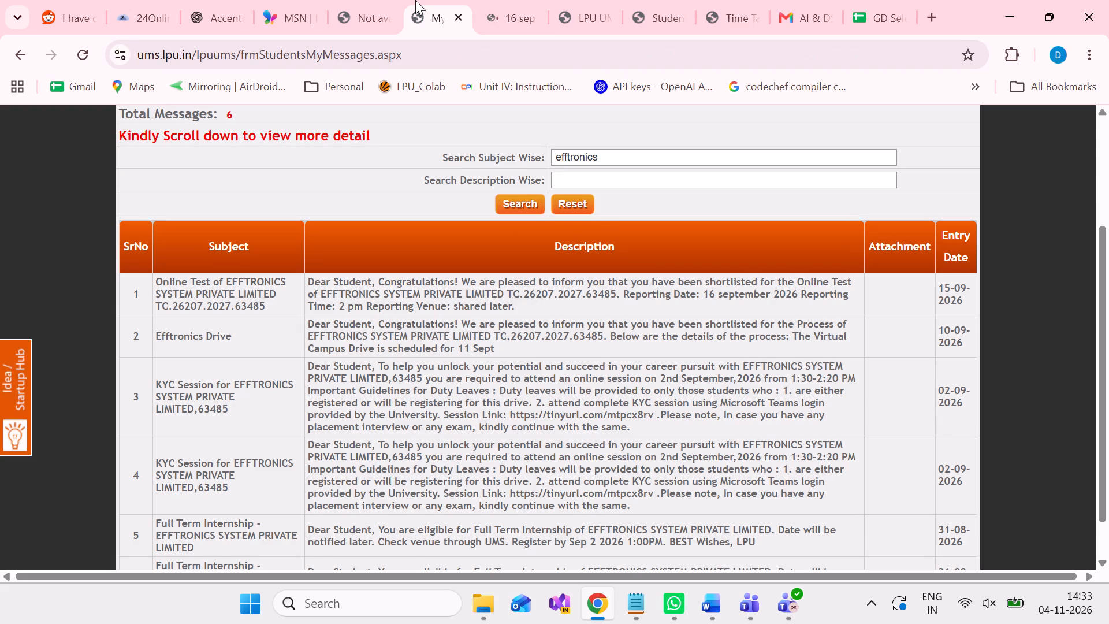
left_click(761, 2)
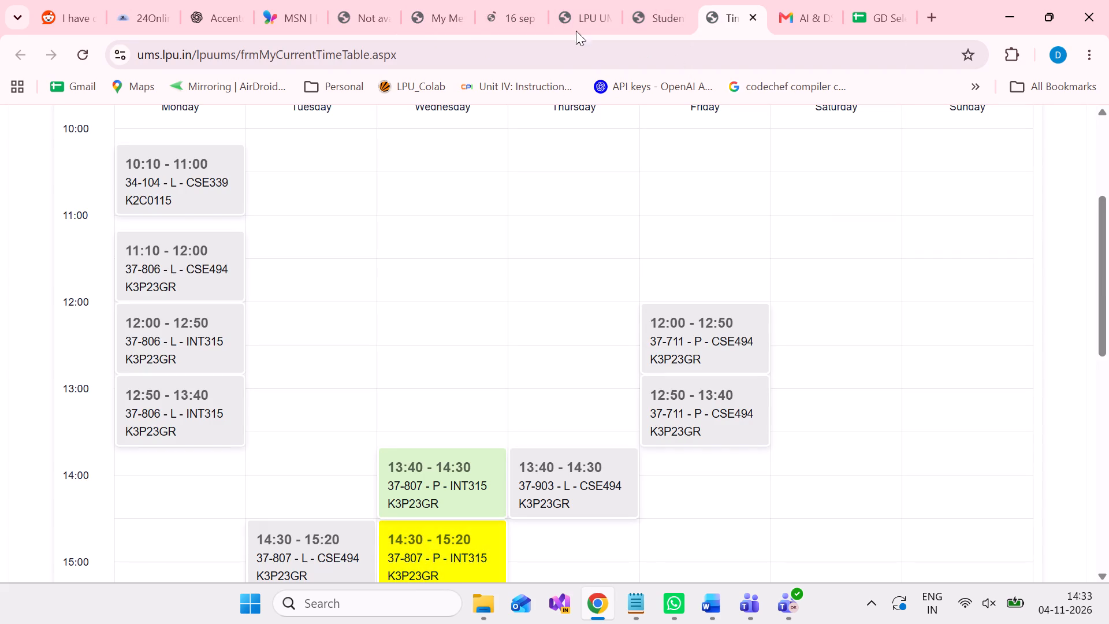
left_click(508, 3)
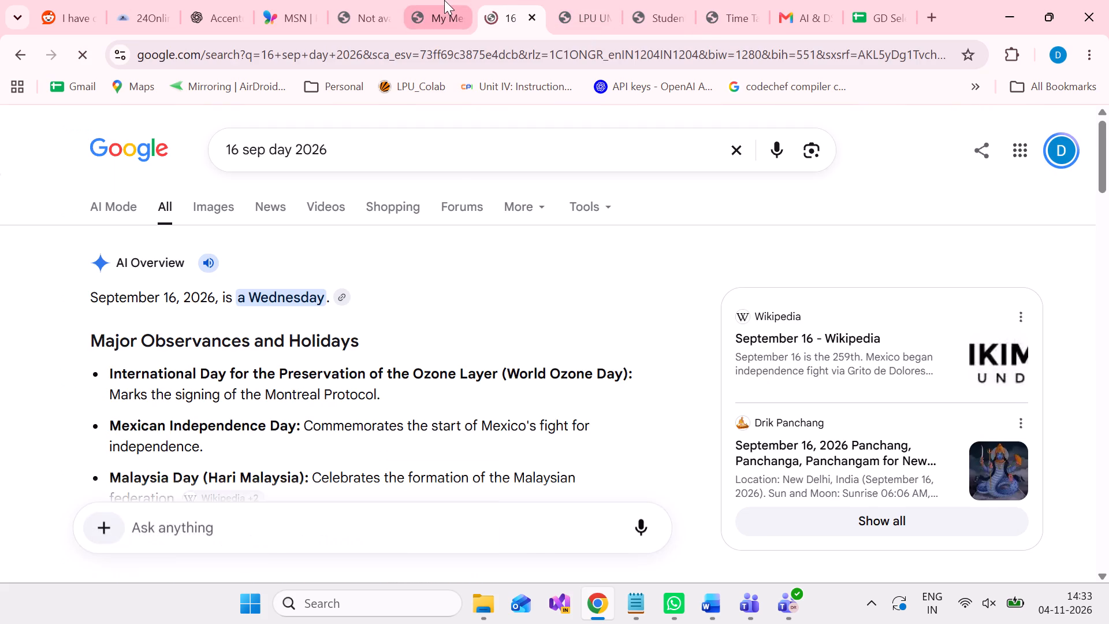
Snip the Efftronics online test row from the UMS messages and paste it in Word below the INTELLIPAAT email screenshot.
left_click(444, 0)
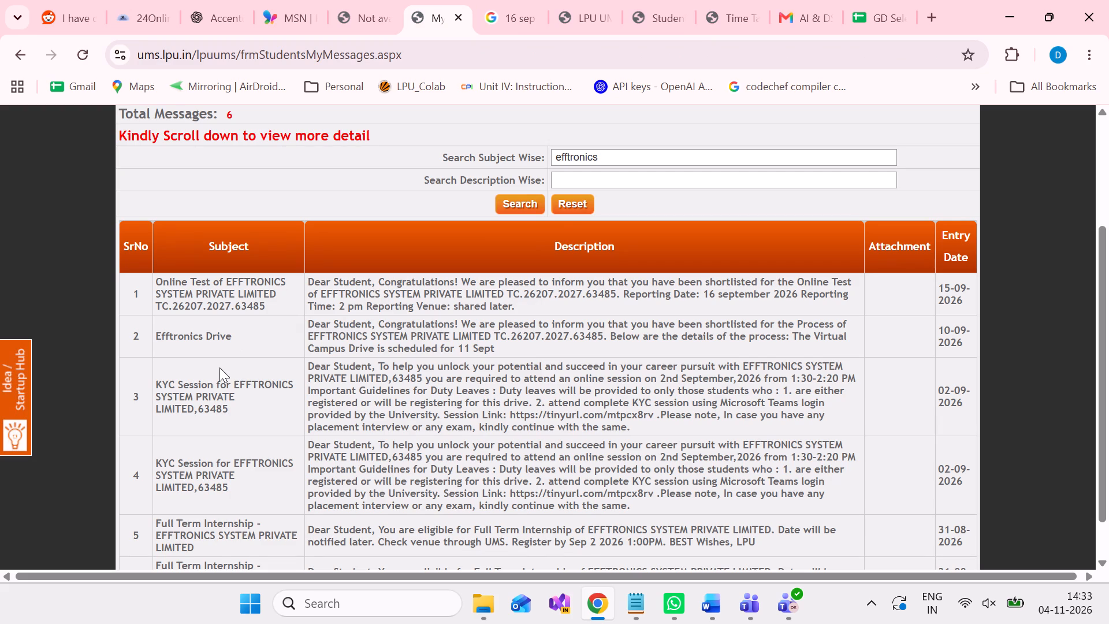
key("Print")
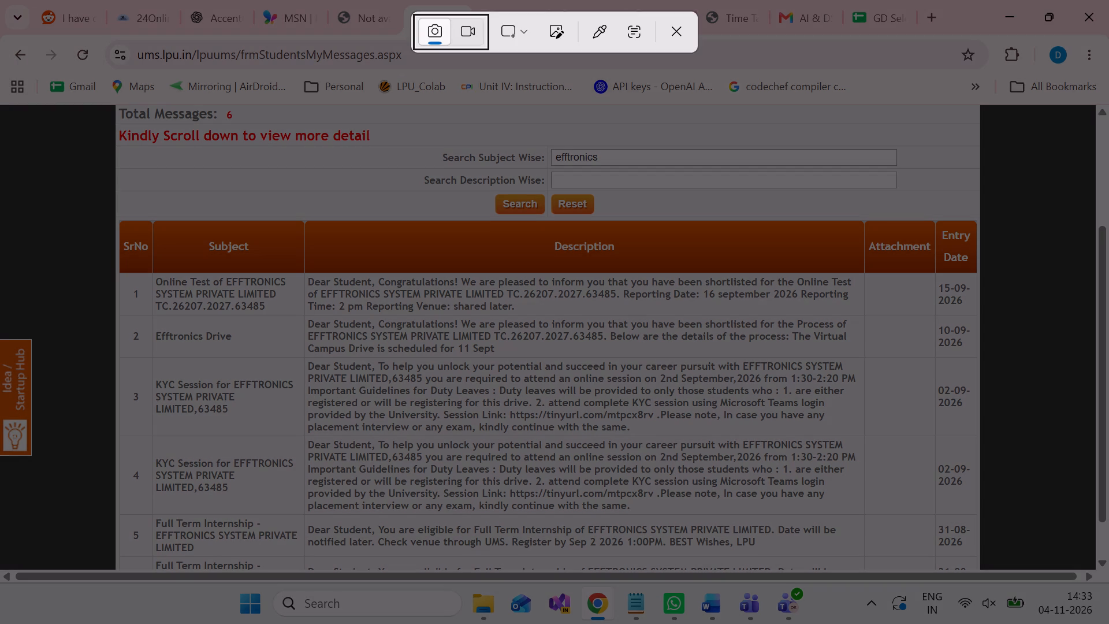
left_click_drag(104, 263, 161, 322)
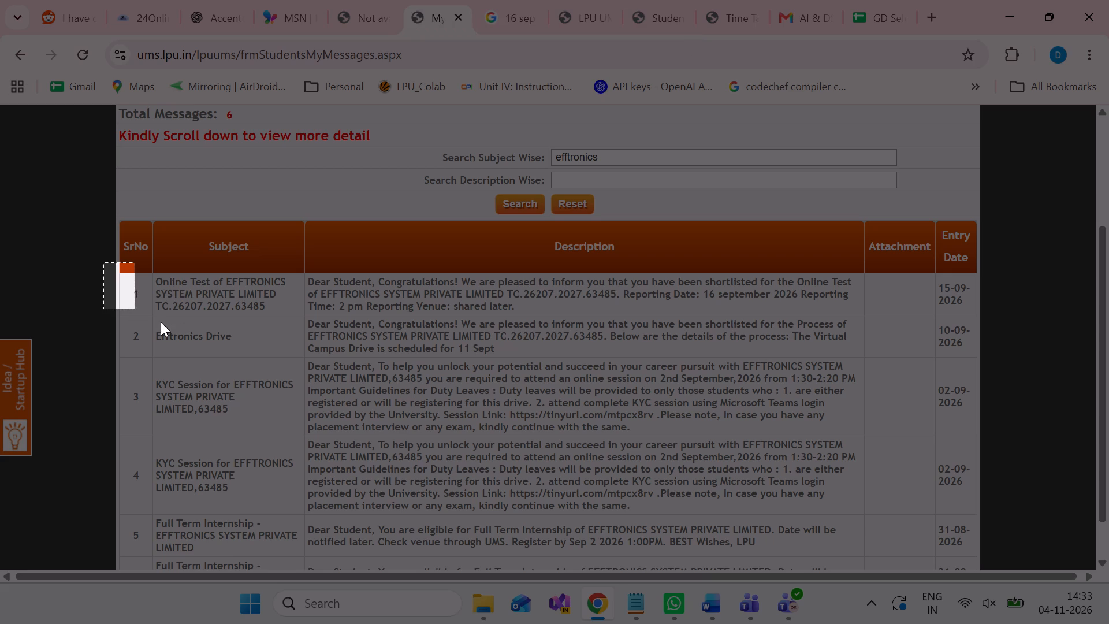
left_click_drag(161, 322, 890, 315)
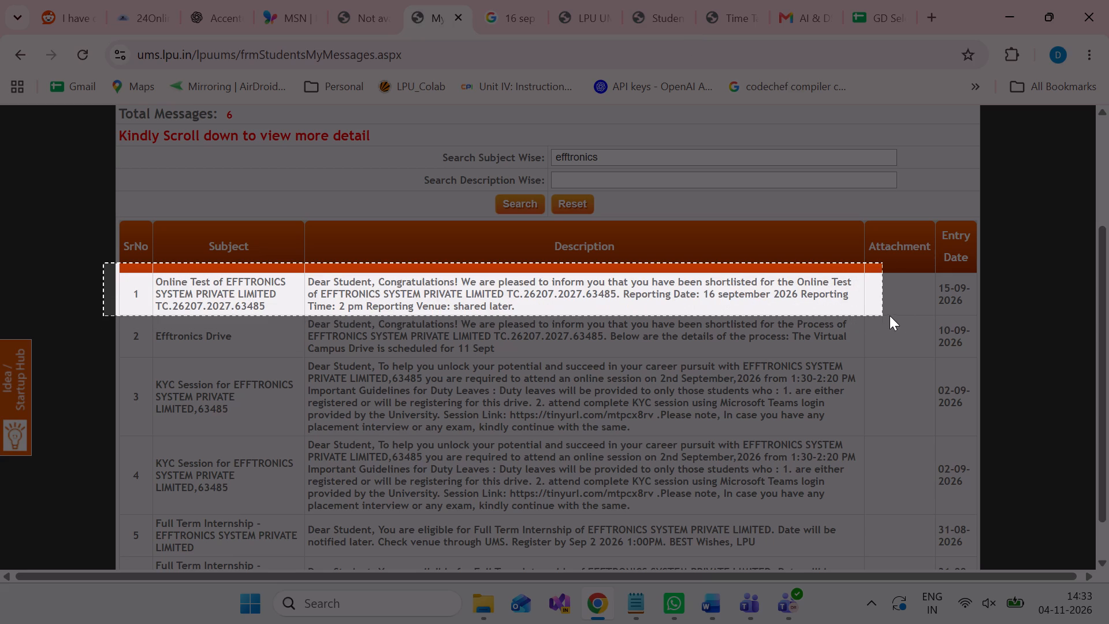
left_click_drag(890, 315, 1014, 316)
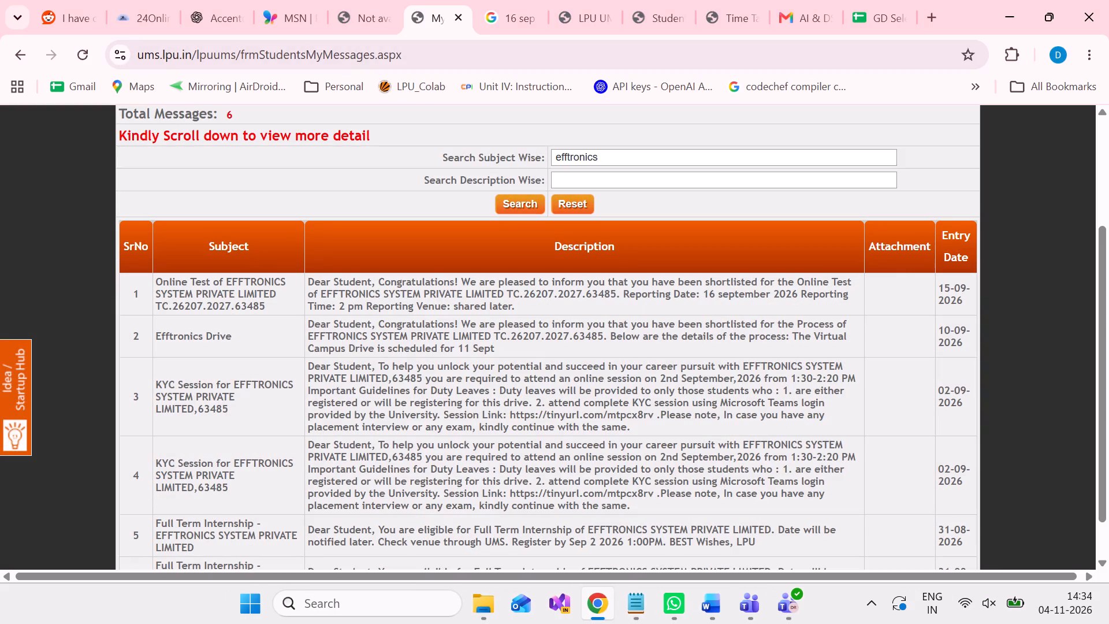
left_click(701, 623)
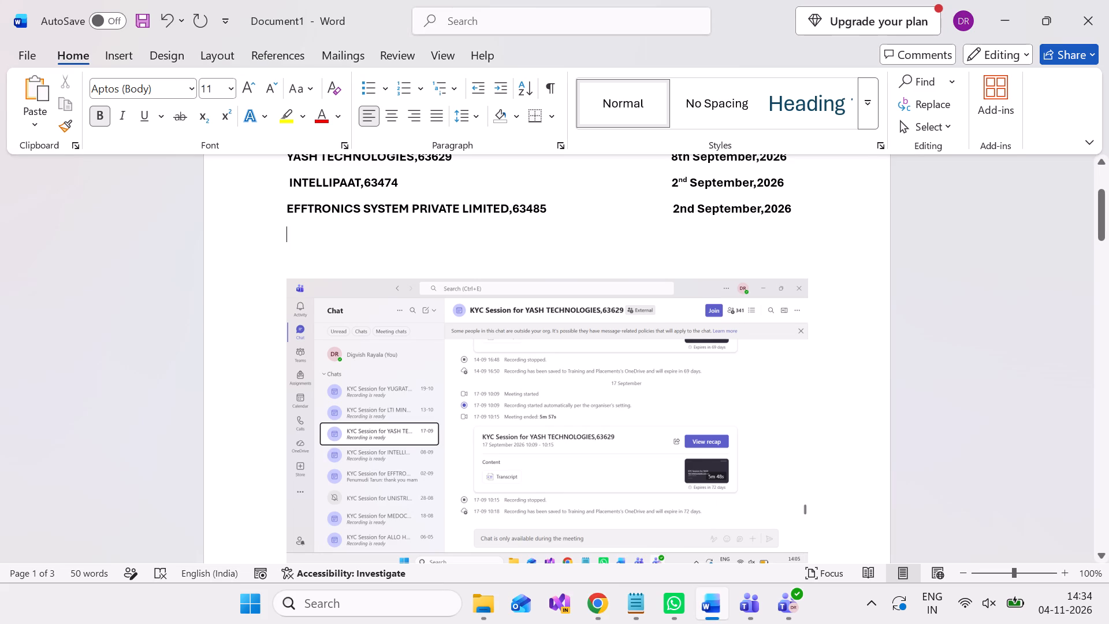
scroll(481, 255, "down", 6)
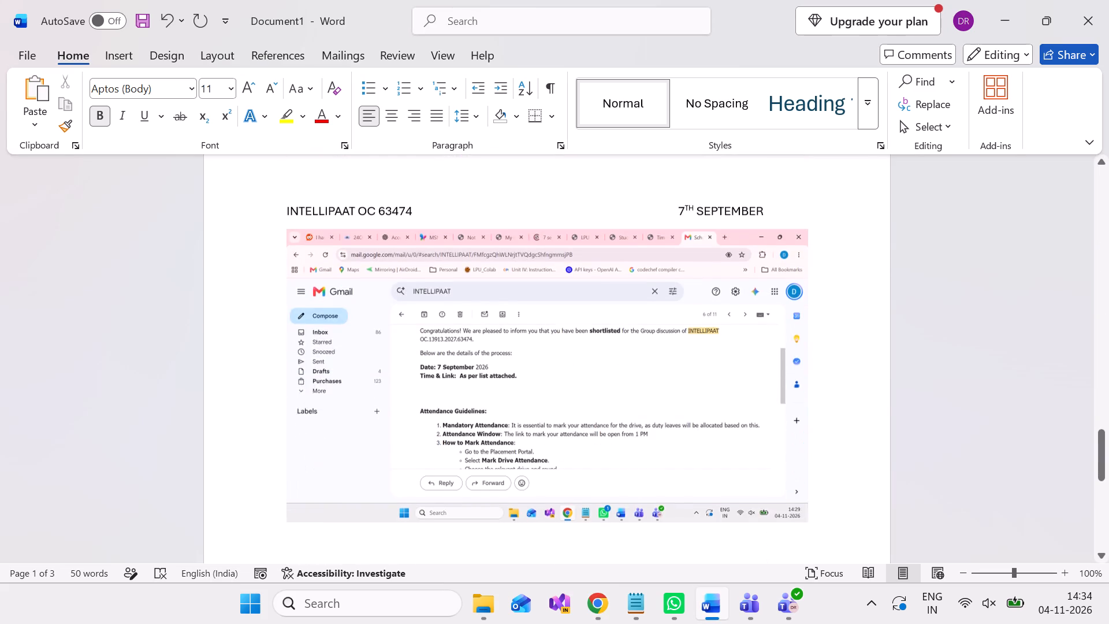
scroll(545, 361, "down", 1)
left_click(728, 321)
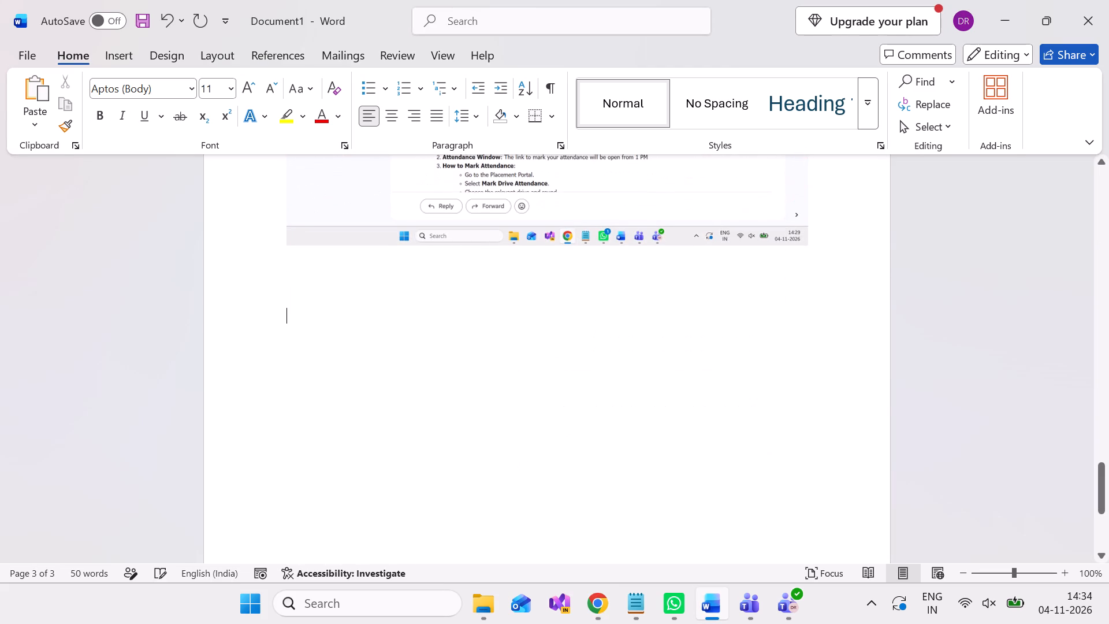
key("ctrl+v")
Add the caption EFFTRONICS ON 16TH SEP above the Efftronics online test screenshot, with a new line between it and the INTELLIPAAT email screenshot.
left_click(580, 276)
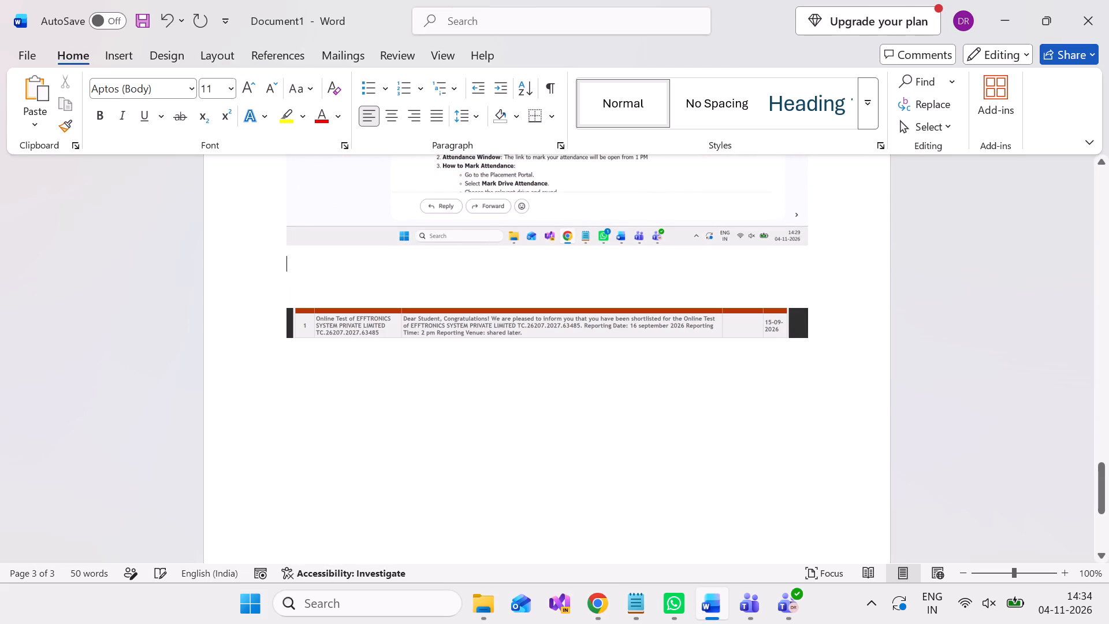
key("e")
type("FF")
type("TRONICS")
key("space")
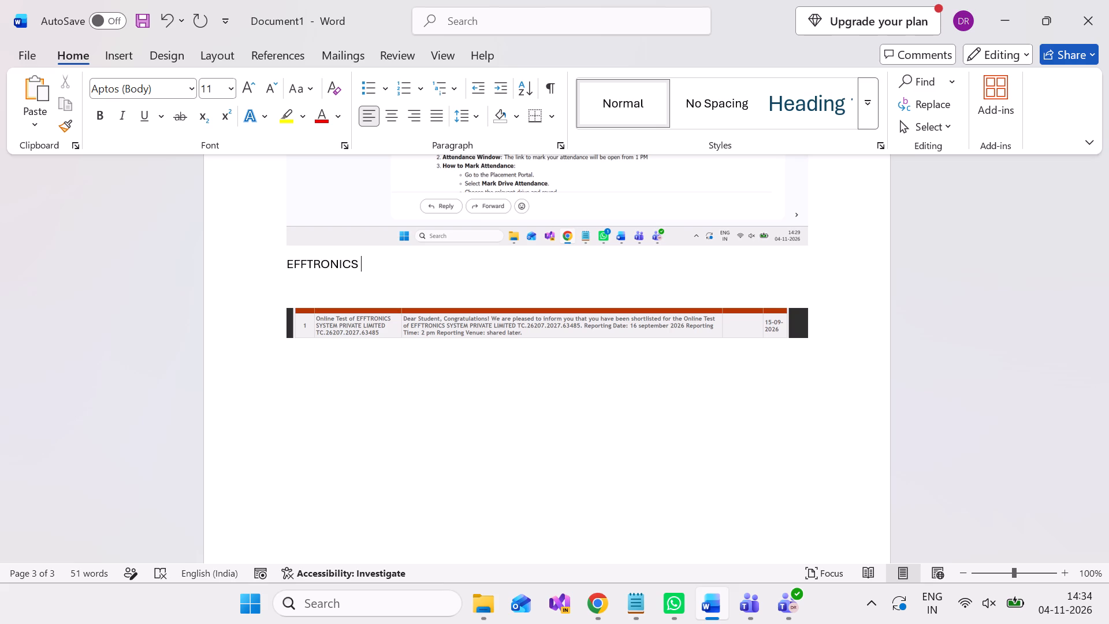
key("o")
type("N")
key("space")
type("16TH SE")
key("p")
left_click(847, 236)
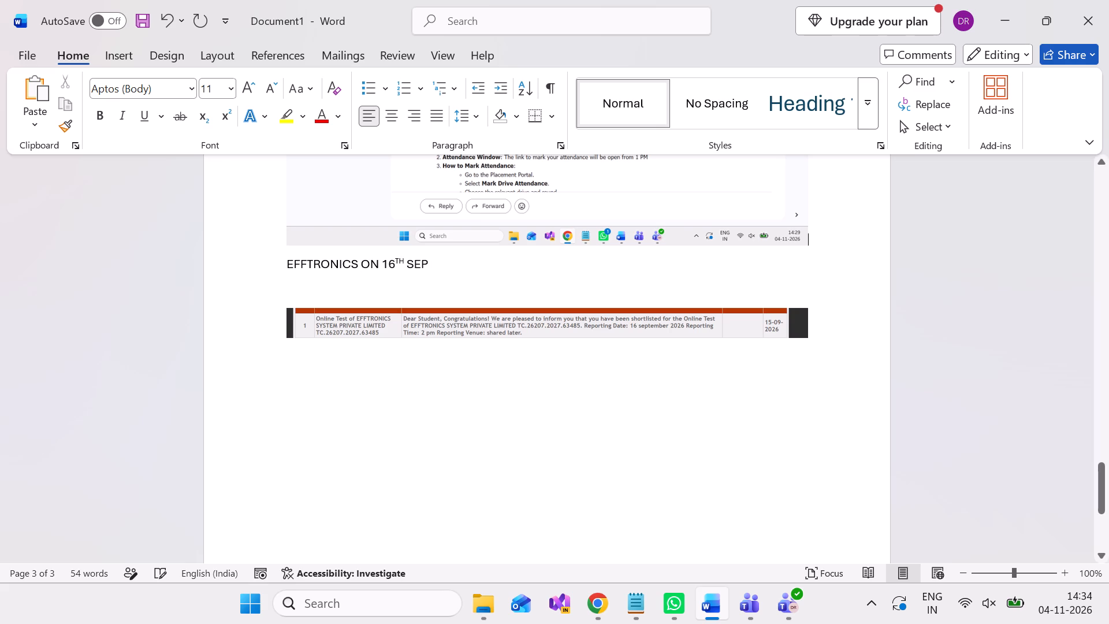
key("Return")
Review the document from the KYC SESSIONS list at its start down through the screenshots and their captions.
scroll(847, 236, "up", 6)
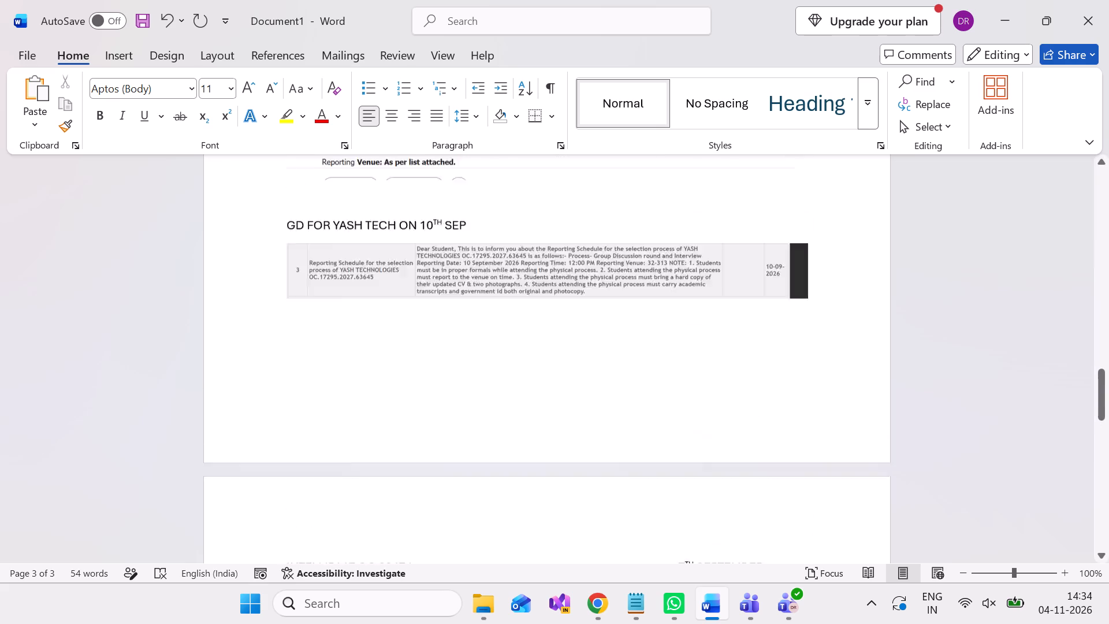
scroll(544, 356, "up", 2)
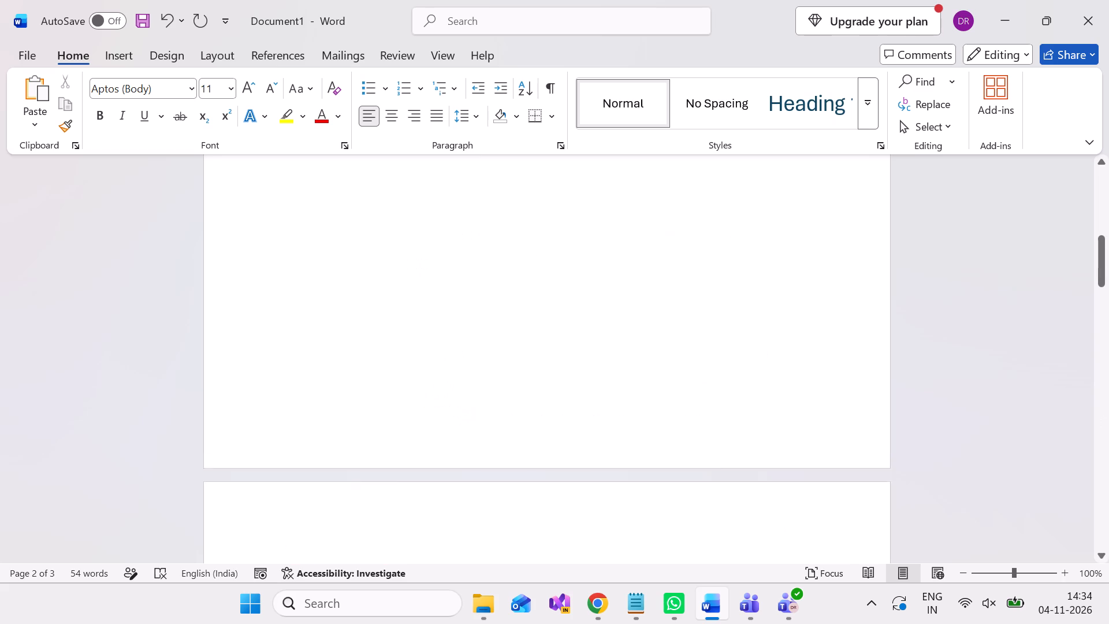
scroll(544, 356, "up", 3)
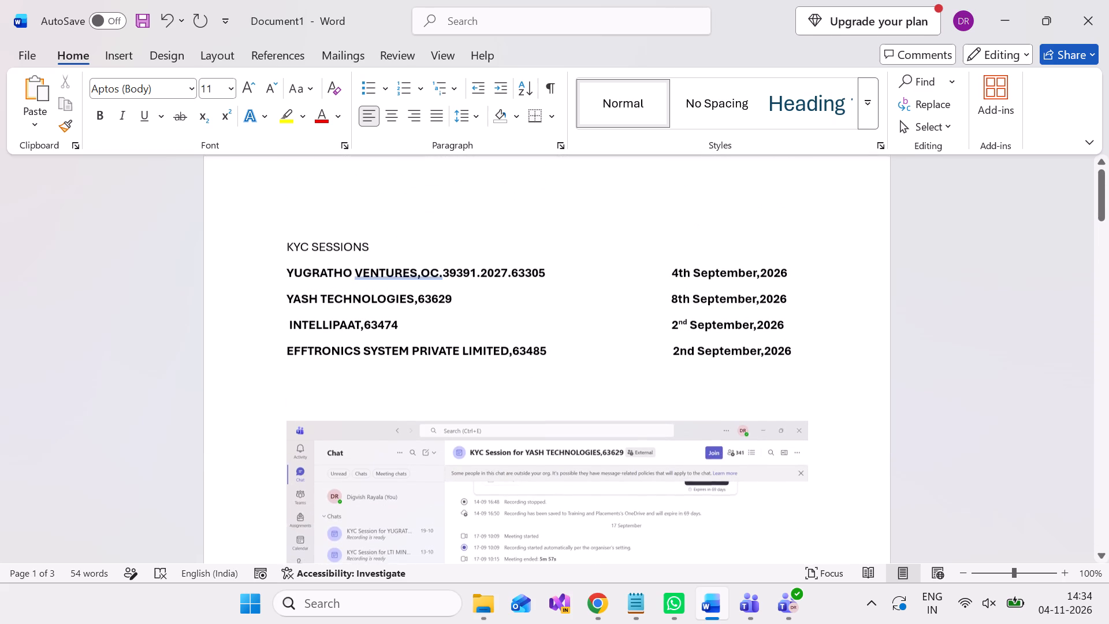
left_click(358, 396)
scroll(358, 396, "down", 1)
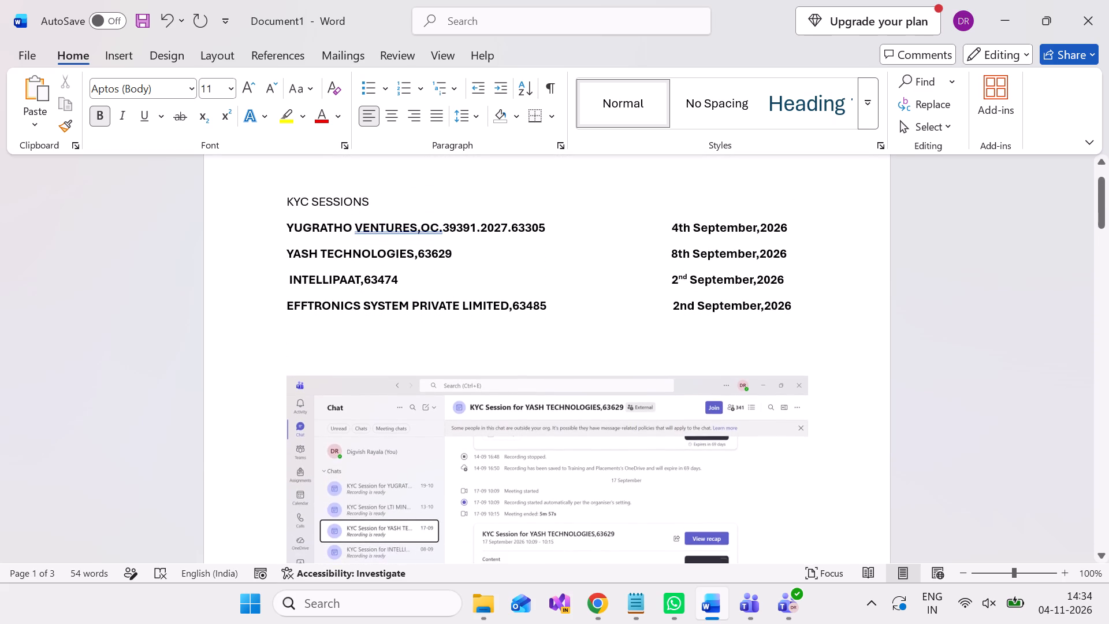
scroll(358, 396, "down", 1)
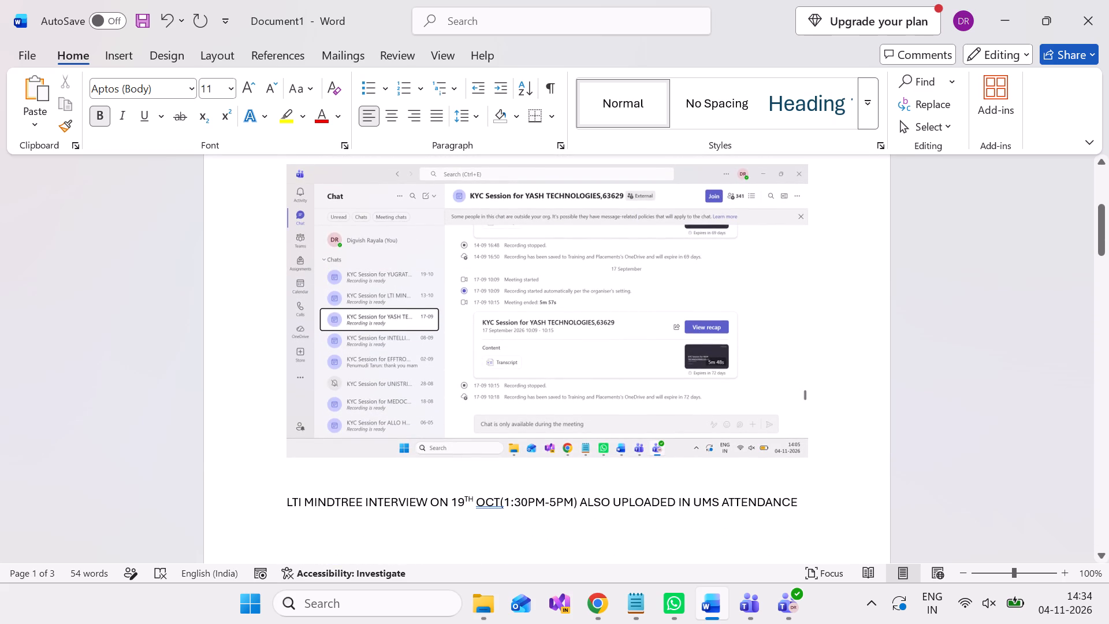
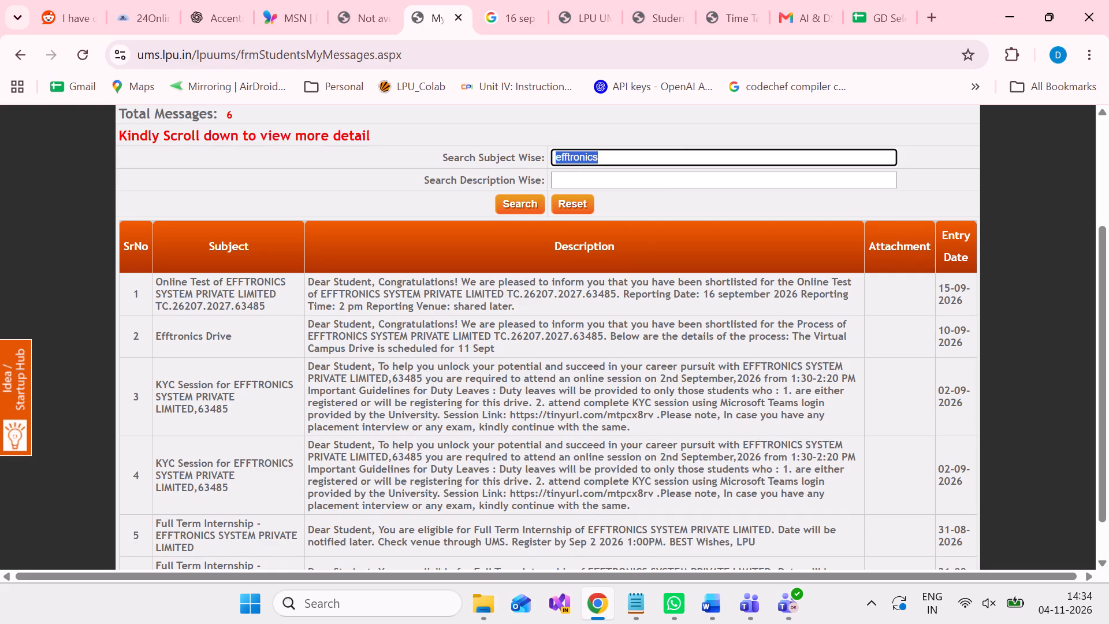
Search the UMS messages by subject for unistring in place of efftronics.
key("BackSpace")
type("unistring")
left_click(526, 205)
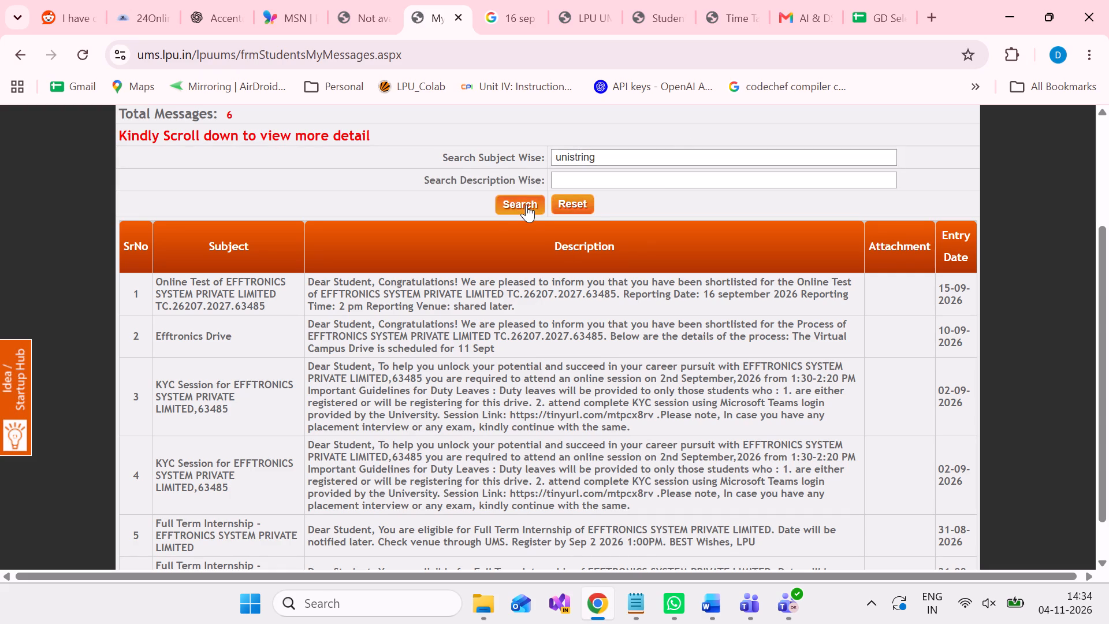
left_click(612, 324)
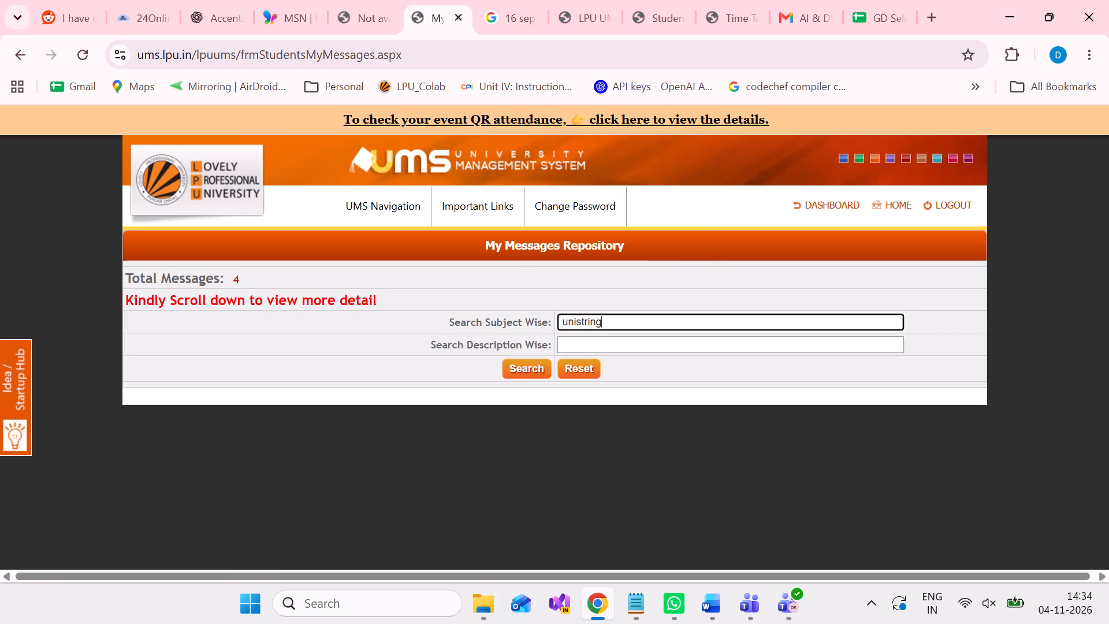
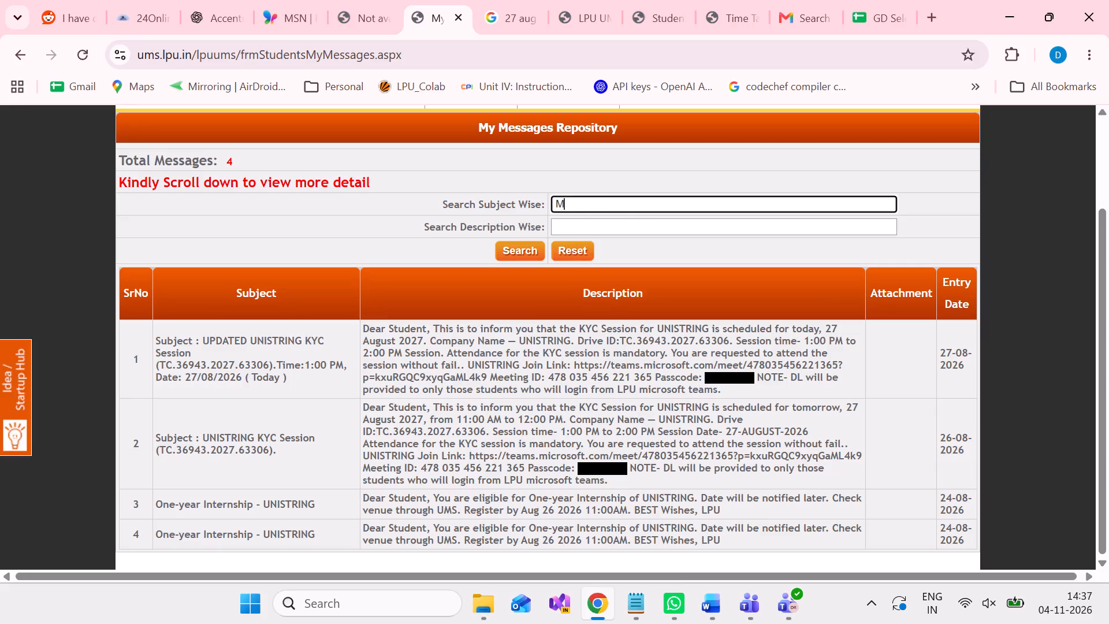
Search the message repository by subject for MEDOC.
type("EDOC")
left_click(511, 247)
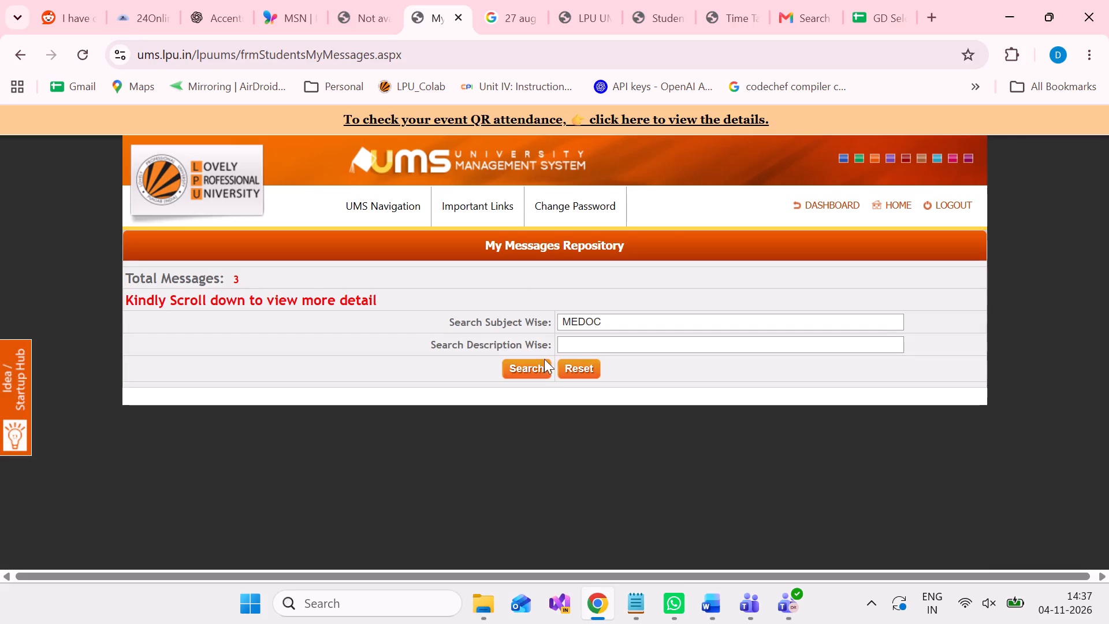
left_click(531, 367)
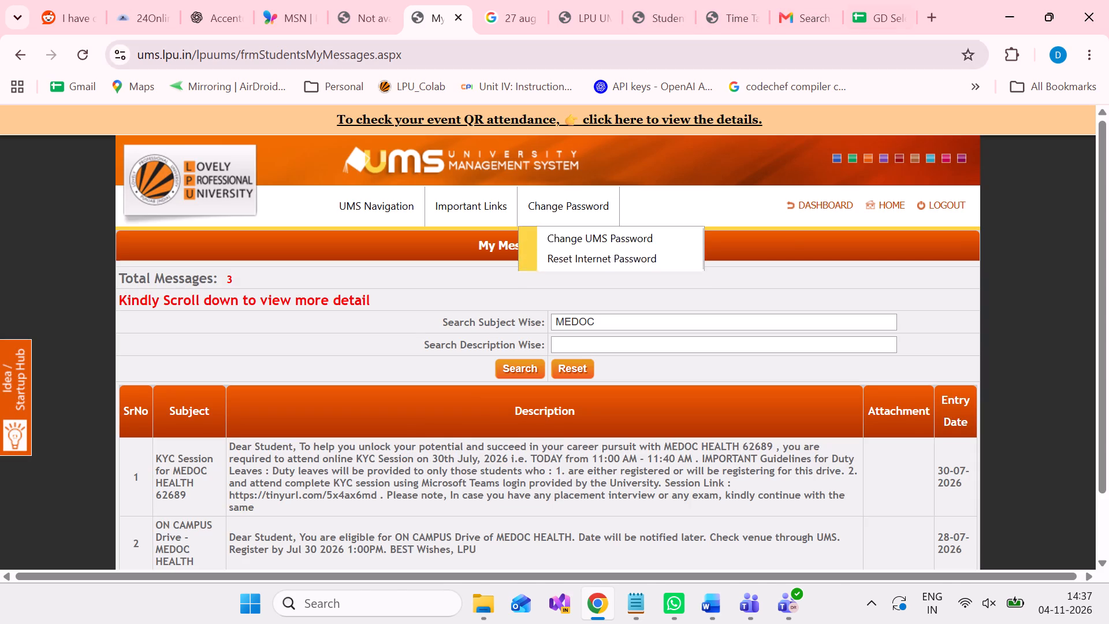
In the Word document, add a new paragraph below the Efftronics online test screenshot reading "AND LOT OTHER SESSIONS AND ALL...".
left_click(718, 621)
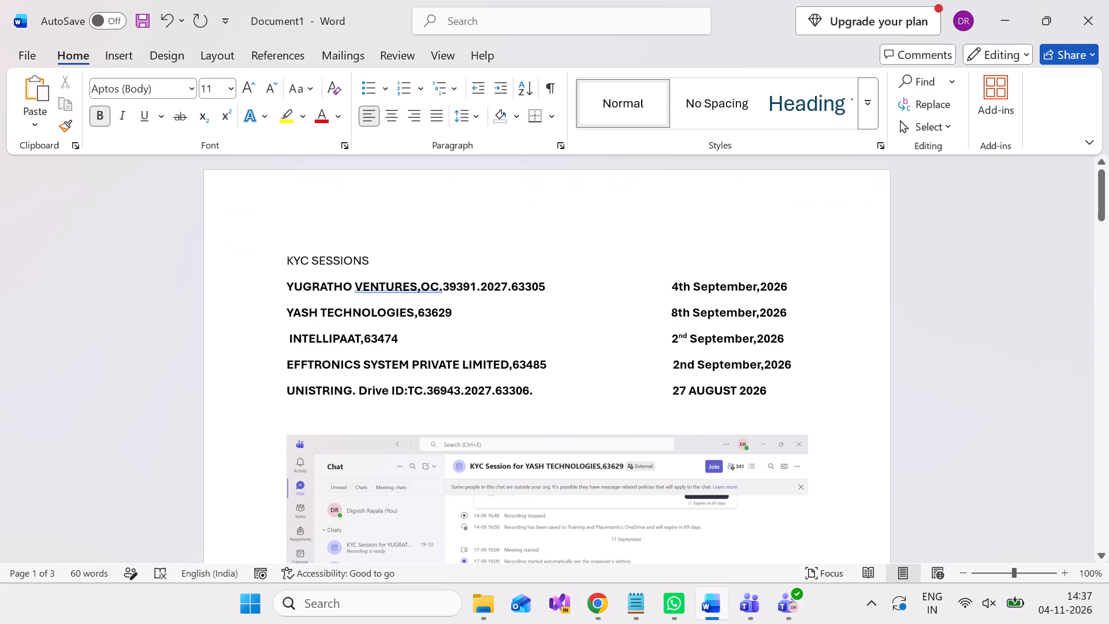
scroll(521, 411, "down", 5)
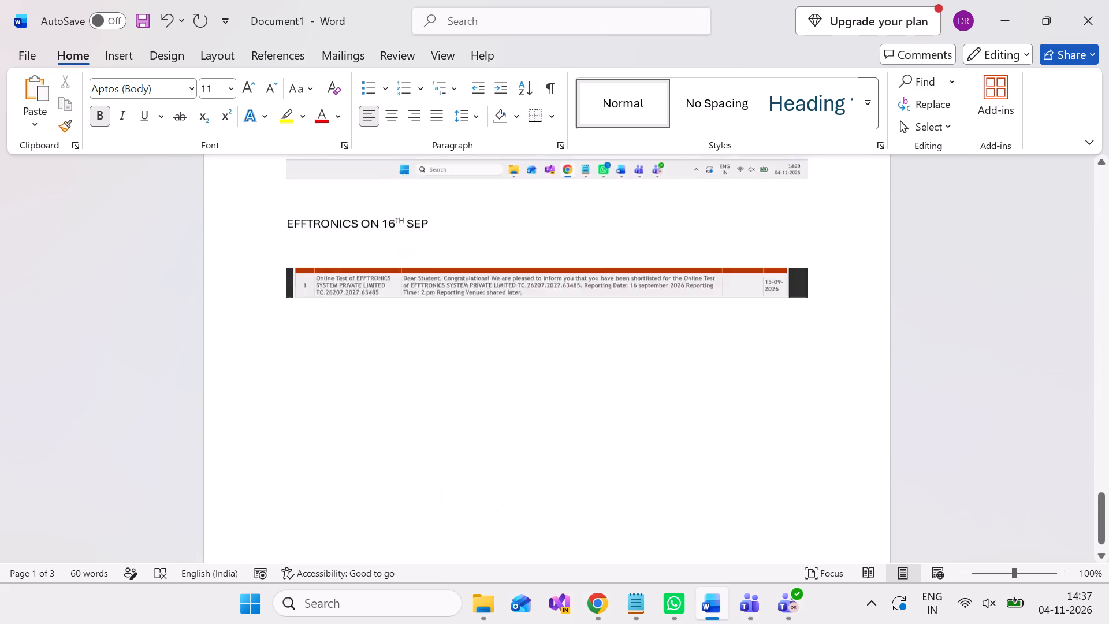
scroll(521, 411, "down", 1)
scroll(831, 276, "up", 2)
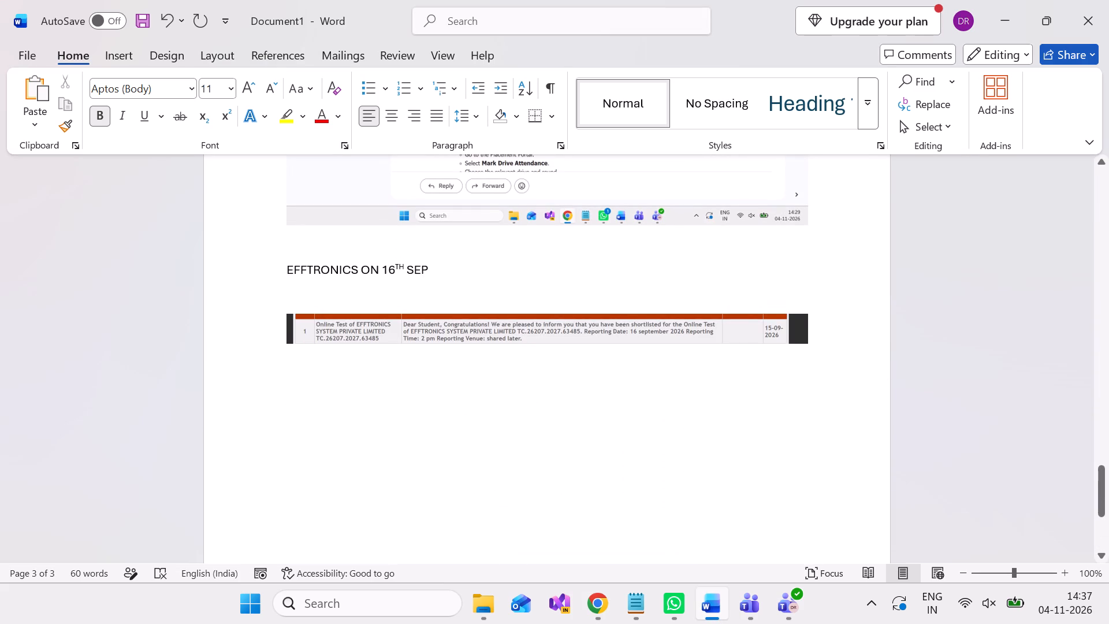
left_click(820, 343)
key("Return")
key("Return")
type("AND")
key("space")
type("LOT OTHER SESSIONS")
key("space")
type("AND ALL")
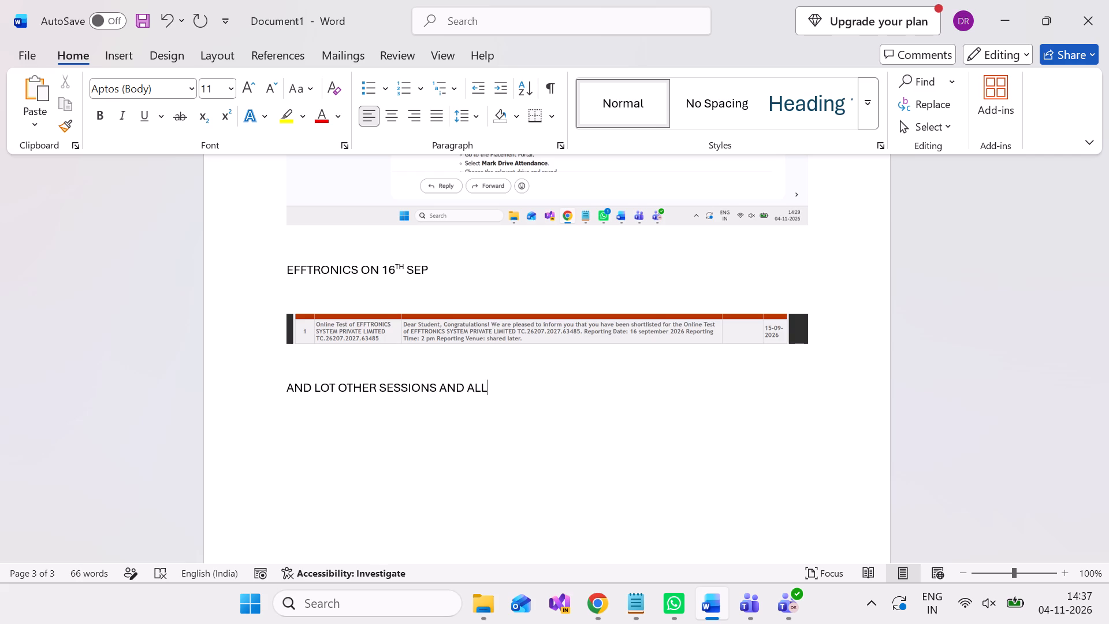
type("...")
Continue the paragraph with "FOR EVERY ONE I HAVE FILLED RESPECTIVE GOOGLE FORM/SIGNED".
type("FOR EVERY")
key("space")
type("ONE I HAVE FILLED")
key("space")
type("RESPECTIVE")
key("space")
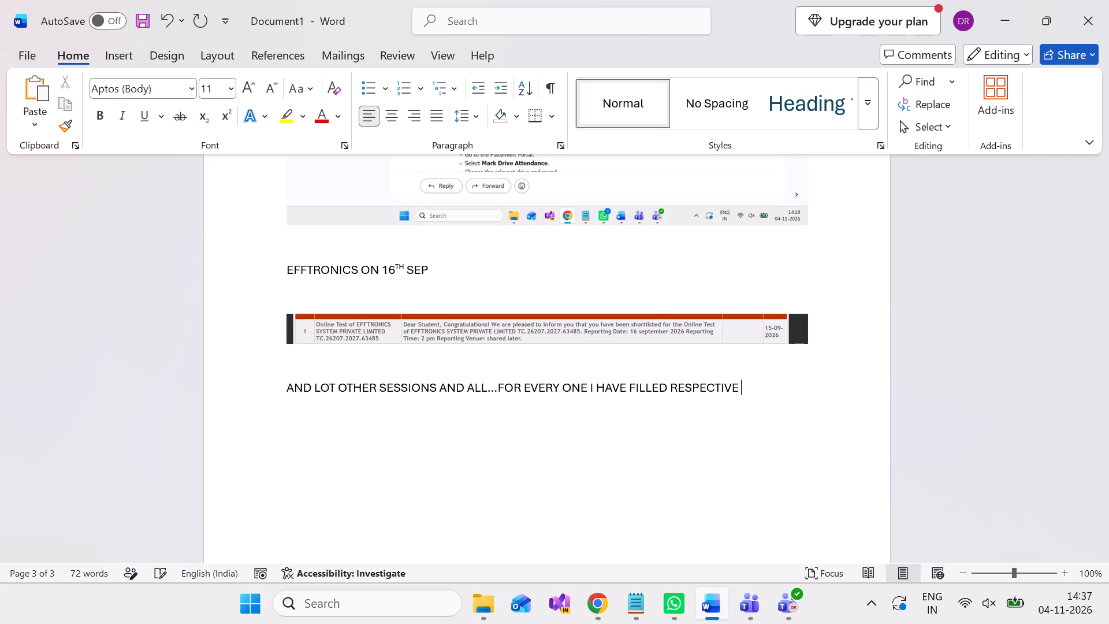
type("GOOGLE FORM")
key("space")
key("BackSpace")
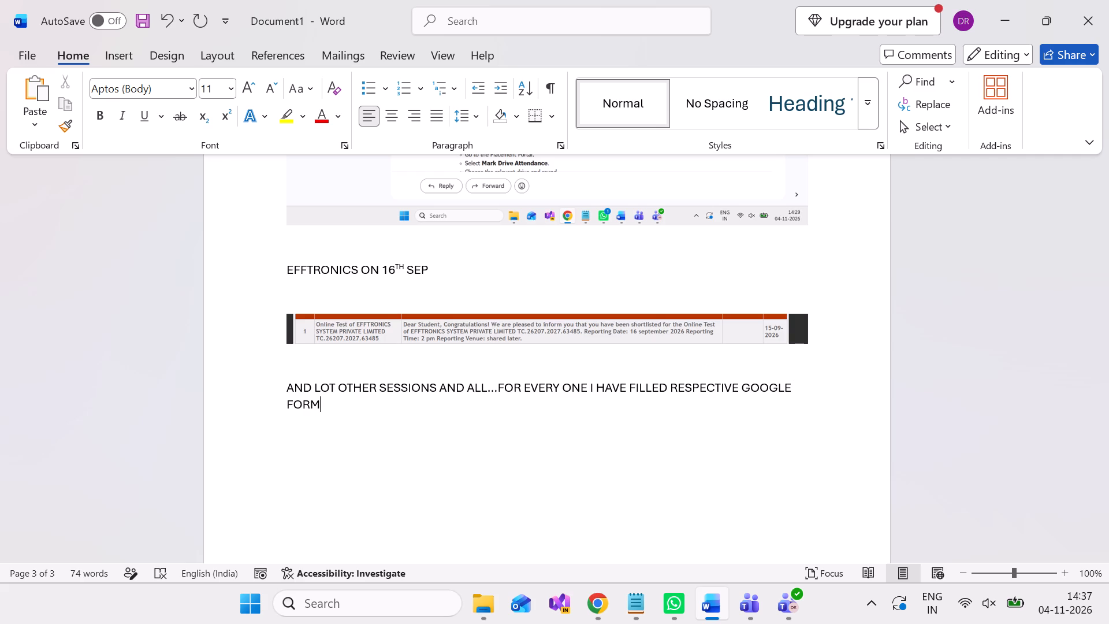
key("slash")
type("SIGNED")
key("space")
Continue the paragraph with "BUT STILL NOT EVEN A SINGLE DL AVAILED..ON".
type("BUT STILL NOT EVEN A SINGLE DL")
key("space")
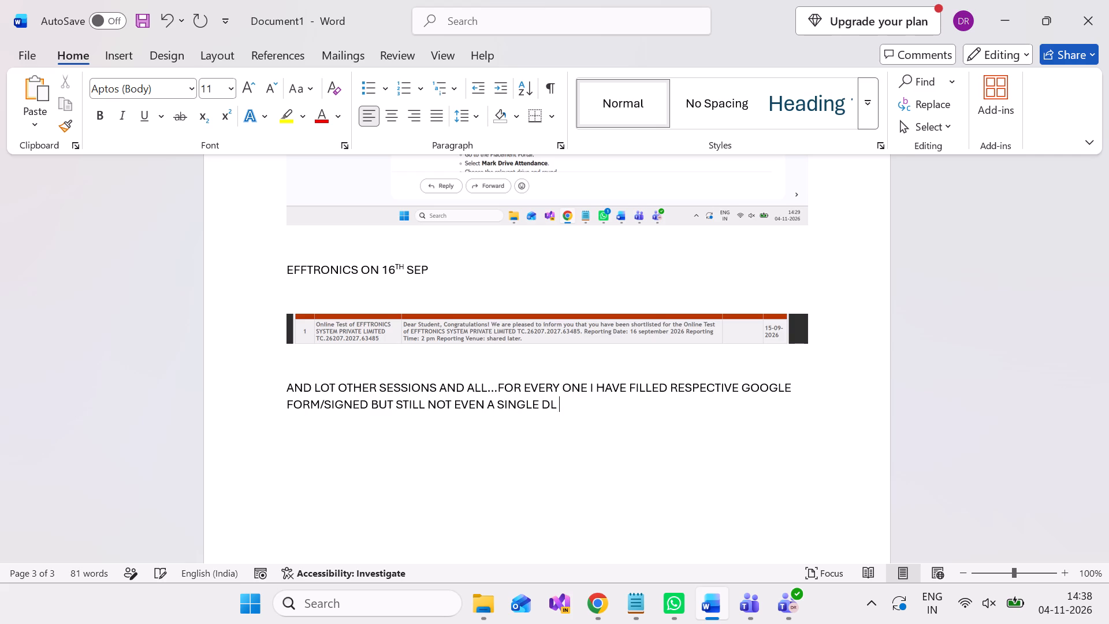
type("AVAILED..")
key("Return")
key("BackSpace")
type("ON")
key("space")
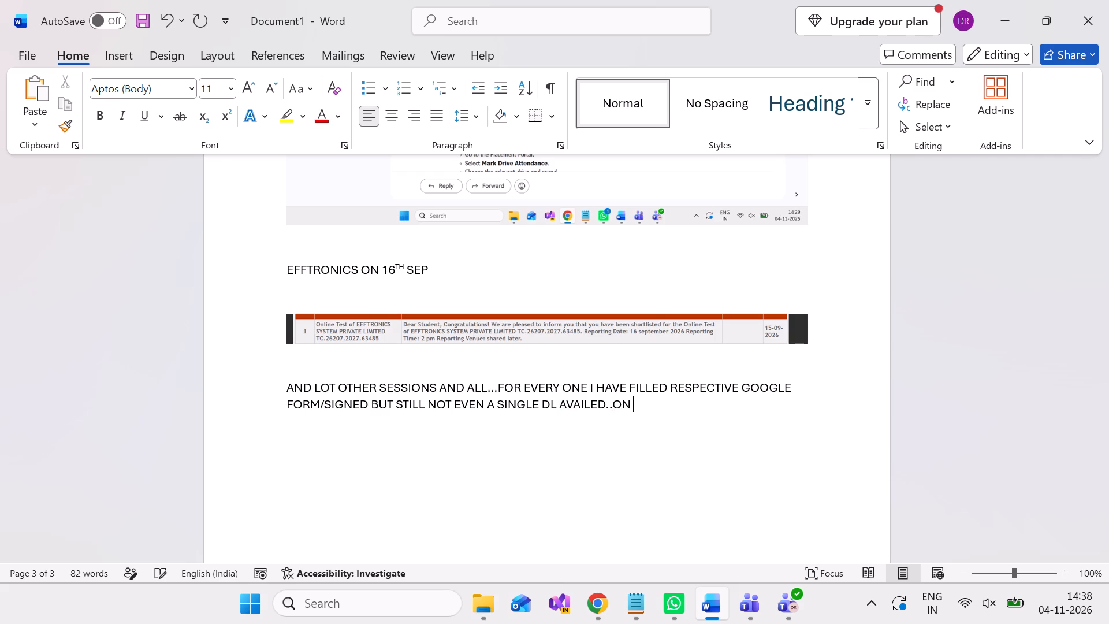
Switch to Chrome and search the message repository by subject for DL LIMIT.
left_click(594, 623)
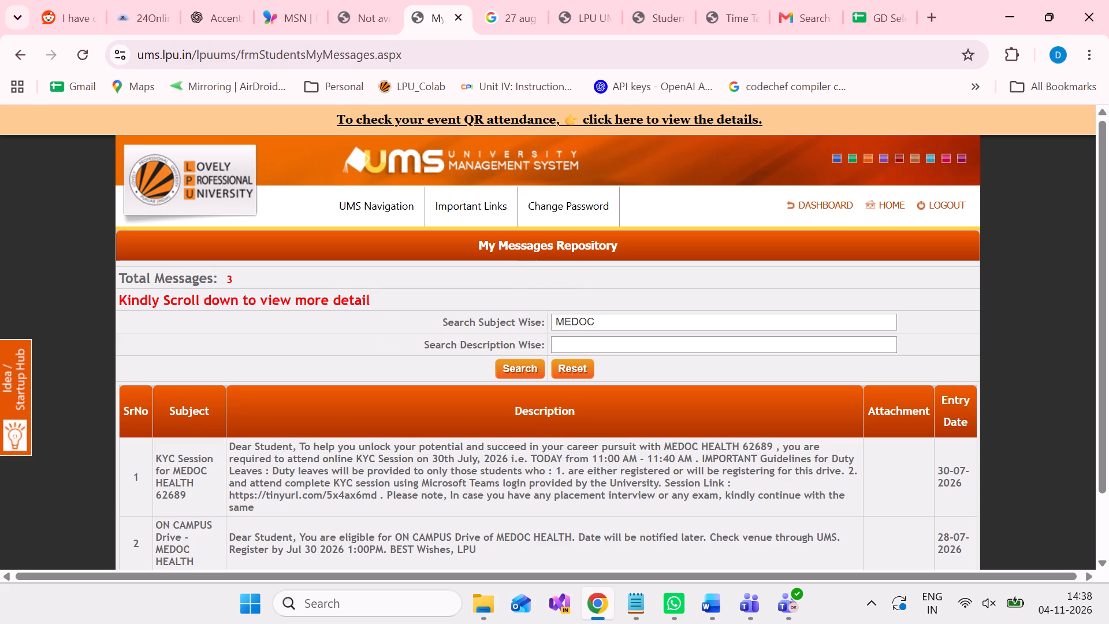
triple_click(604, 326)
key("BackSpace")
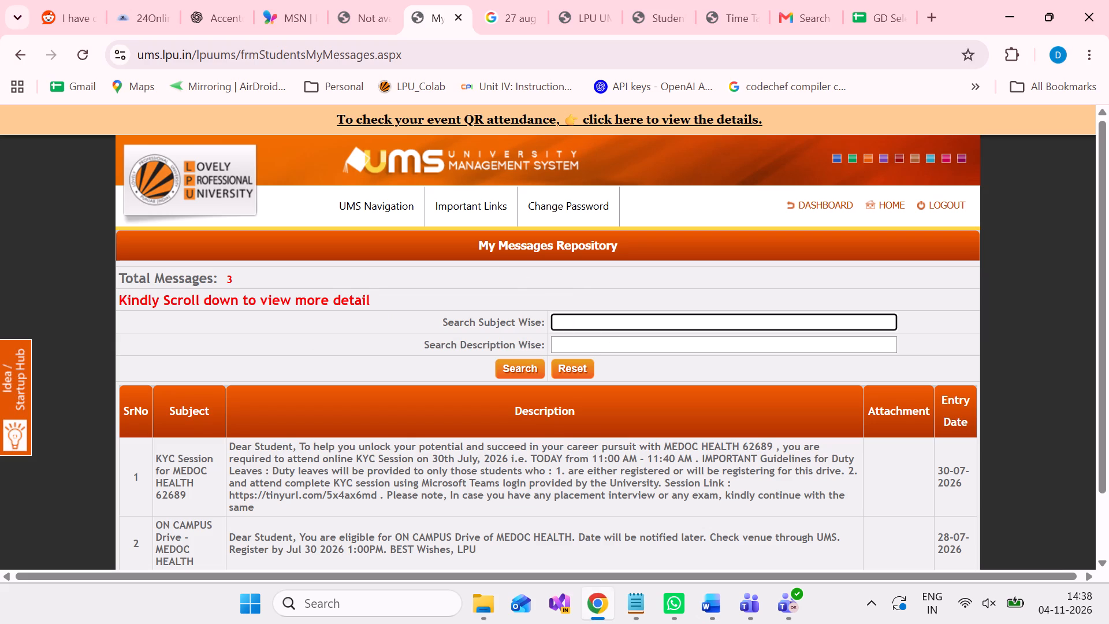
type("DL LIMI")
key("t")
left_click(518, 370)
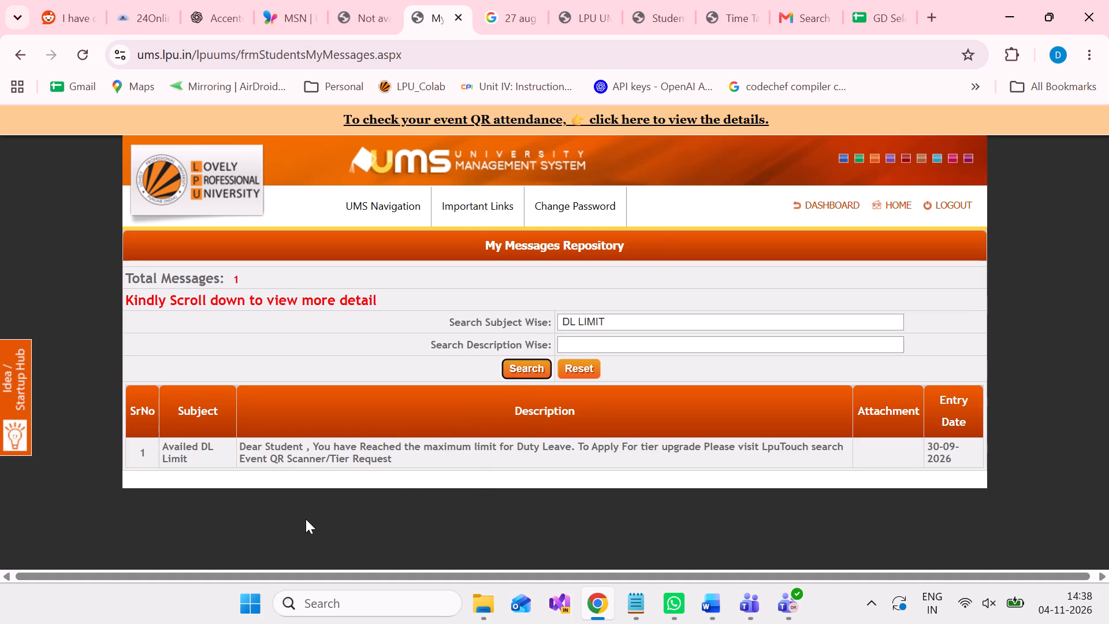
Capture a rectangular screenshot of the full "Availed DL Limit" message row, including its entry date.
key("Print")
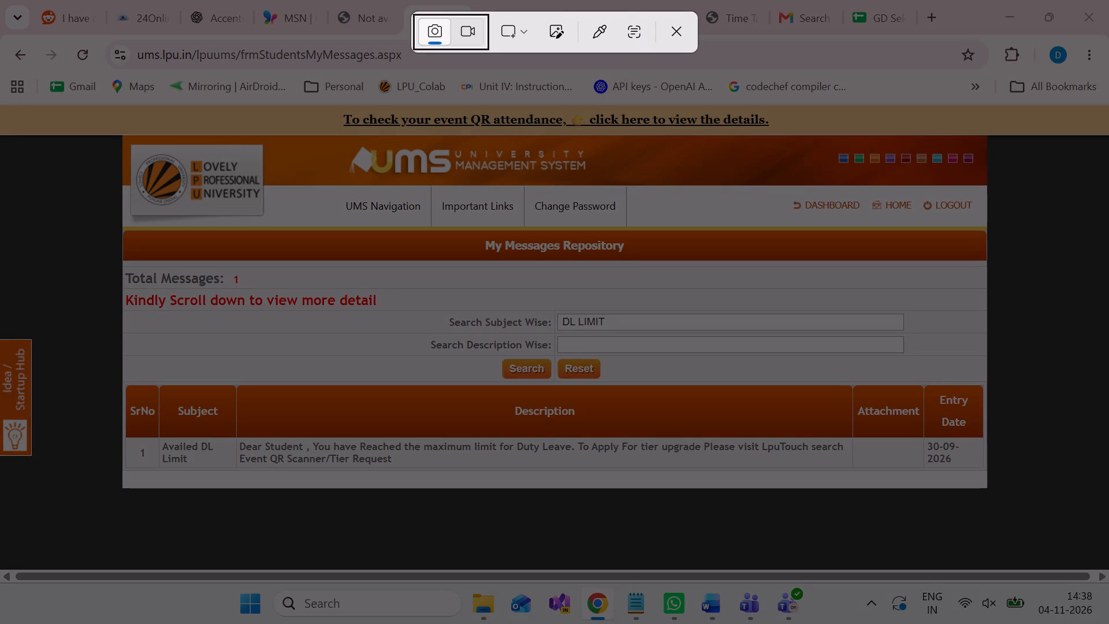
left_click(116, 430)
left_click_drag(116, 430, 155, 491)
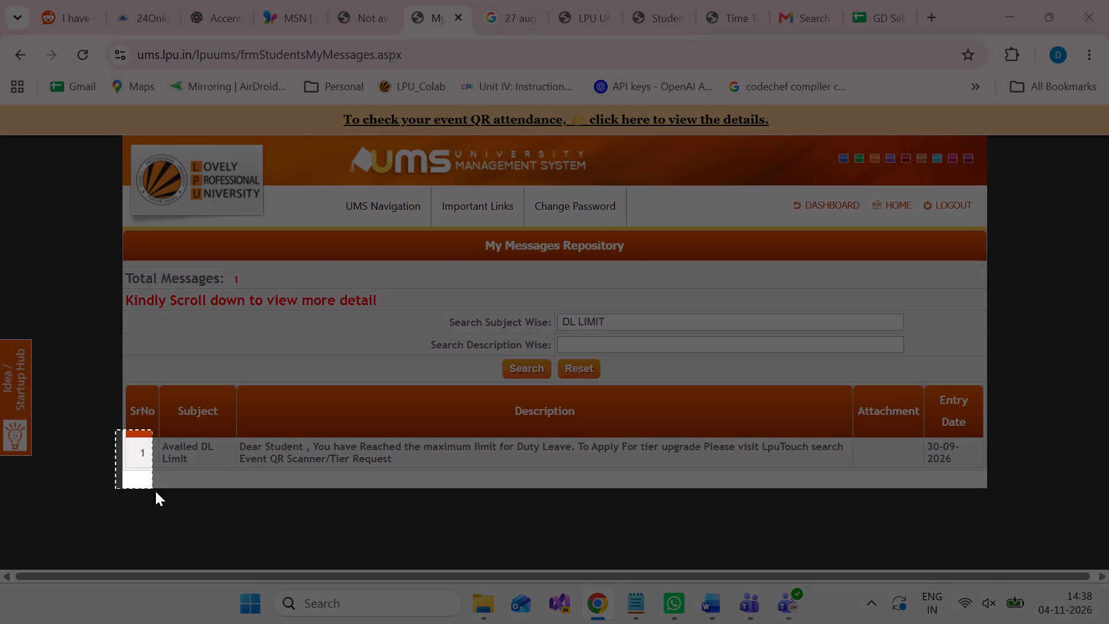
left_click_drag(155, 491, 929, 484)
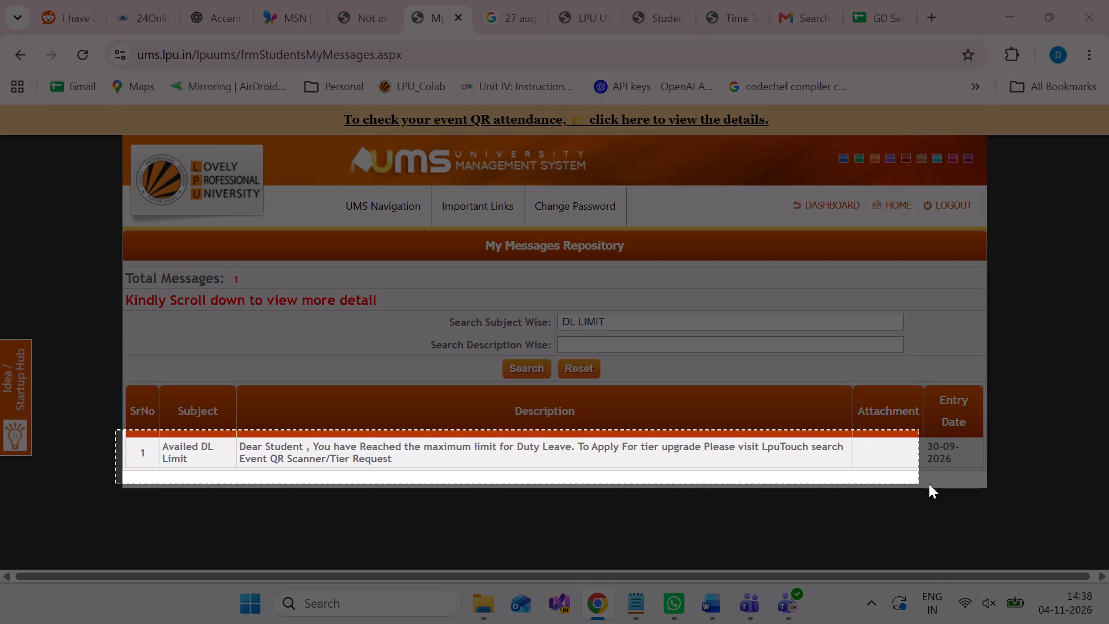
left_click_drag(929, 484, 1032, 484)
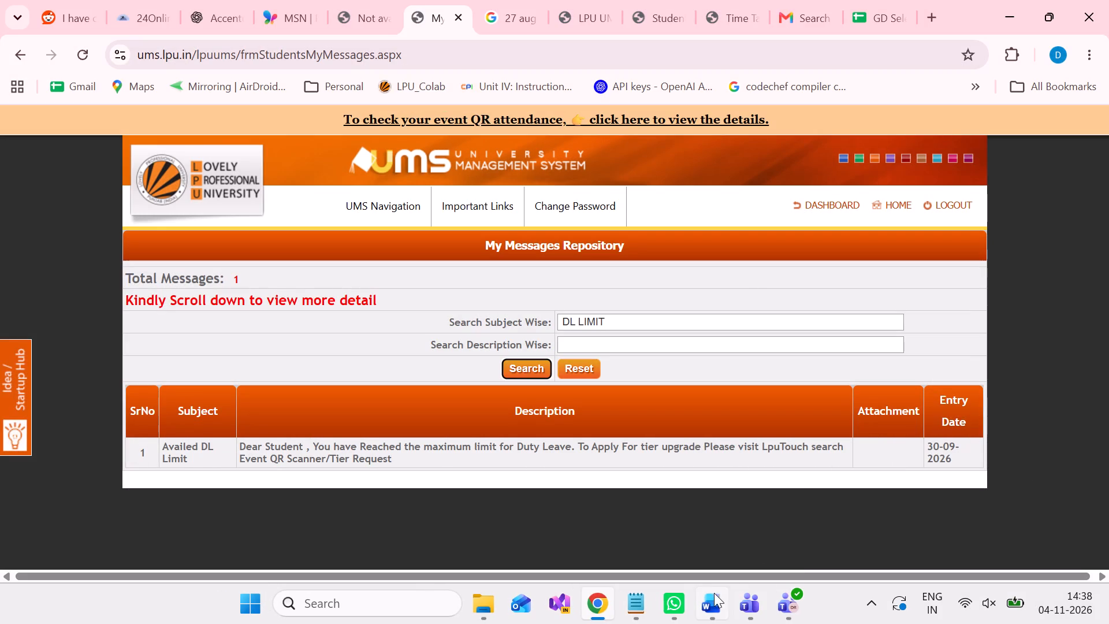
Back in Word, continue the sentence after "ON" with "SEP 30TH I GOT THIS NOTIFICATION".
left_click(713, 600)
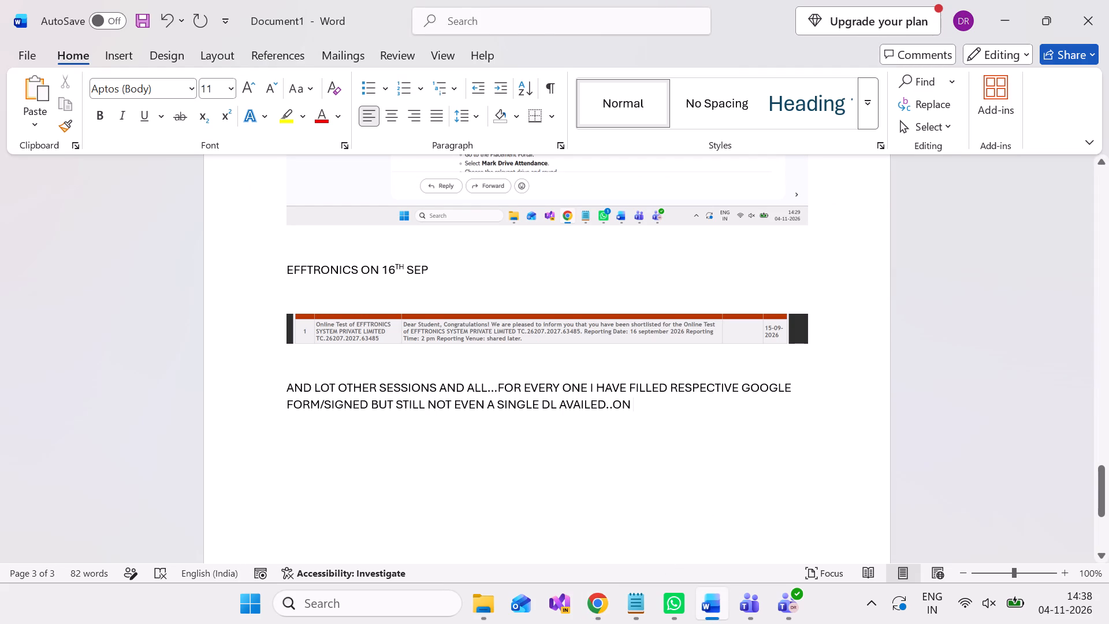
type("sep")
key("space")
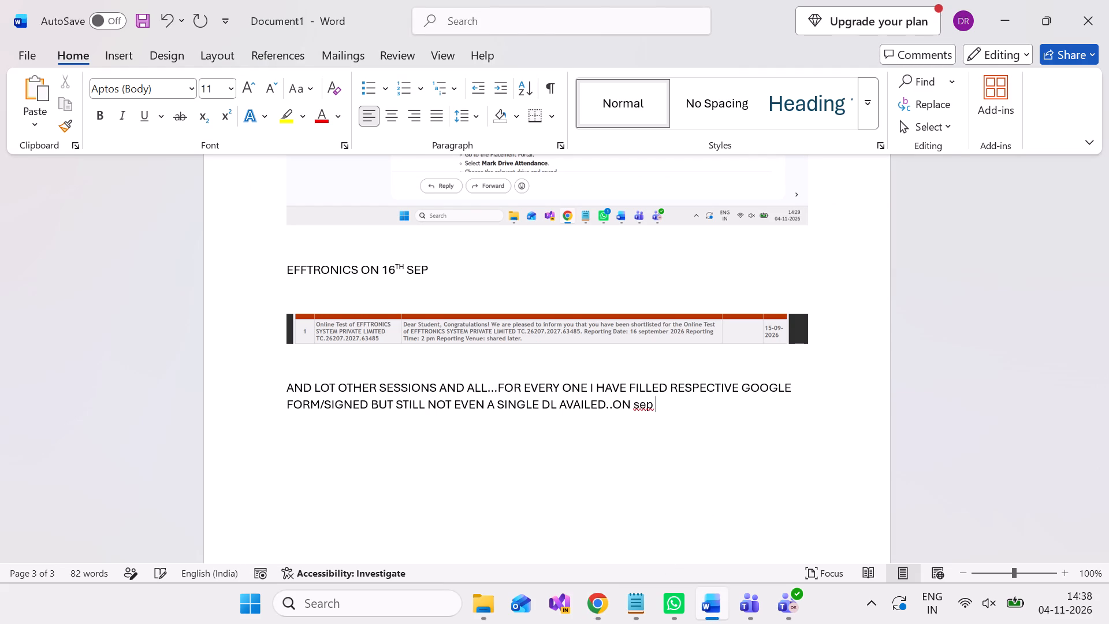
key("alt+Tab")
key("alt+Tab")
key("BackSpace")
key("BackSpace")
key("BackSpace")
key("BackSpace")
type("SEP")
key("space")
type("30TH I F")
key("BackSpace")
type("GOT THIS NOTIFICATION")
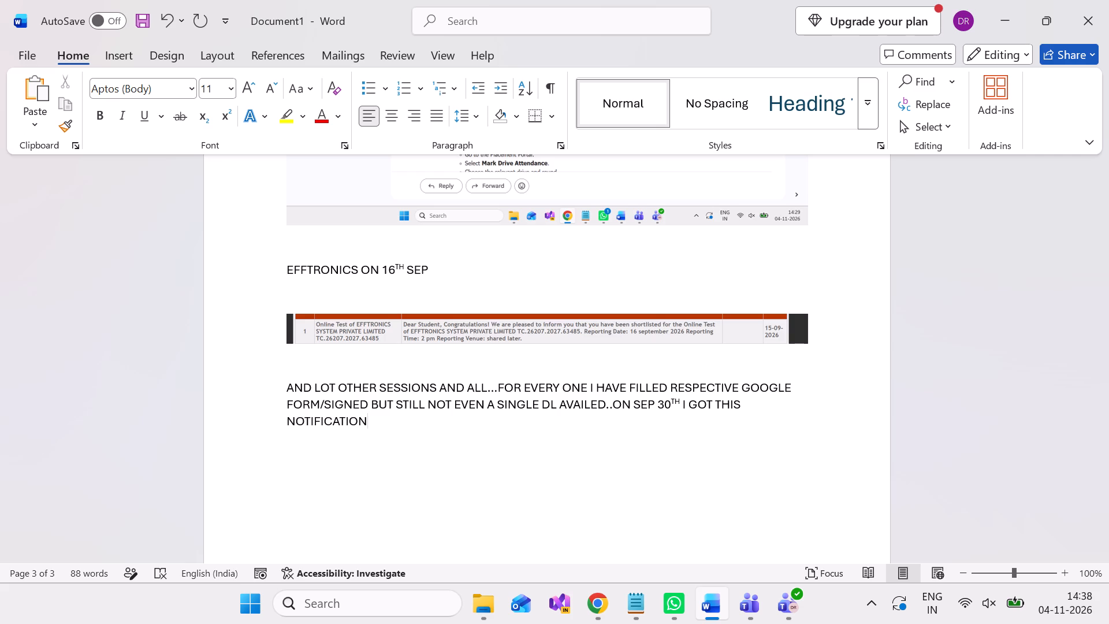
key("space")
Continue the closing paragraph after "NOTIFICATION" with "HOWEVER FOR BEFORE SEP 30TH DRIVES".
type("HOWEVER FOR BEFORE DRIVES")
key("space")
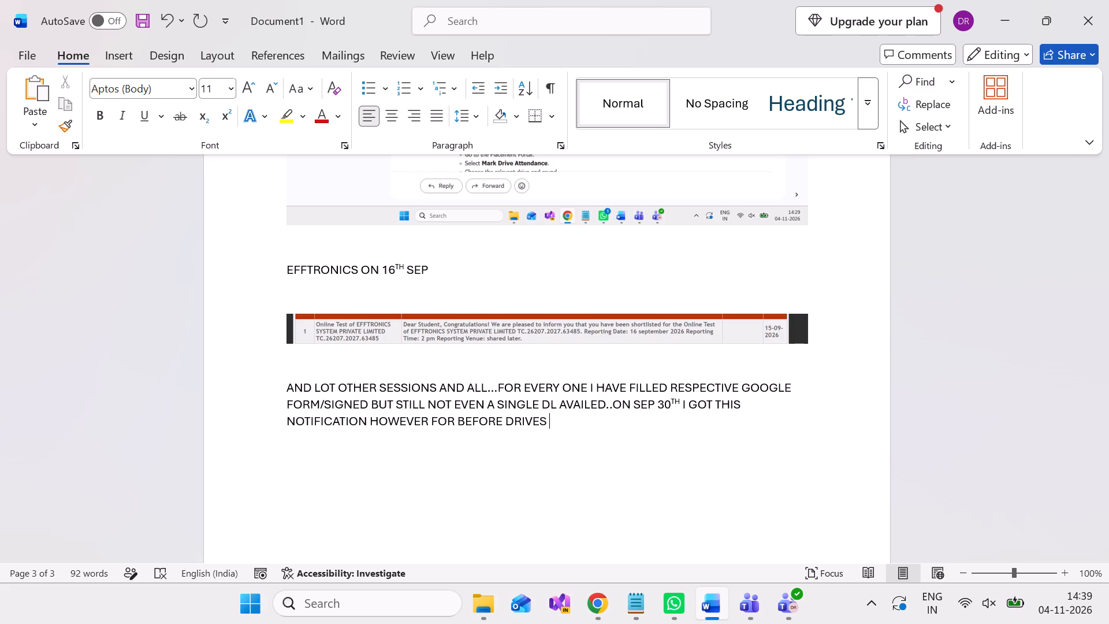
left_click(502, 422)
key("space")
type("SEP 30TH")
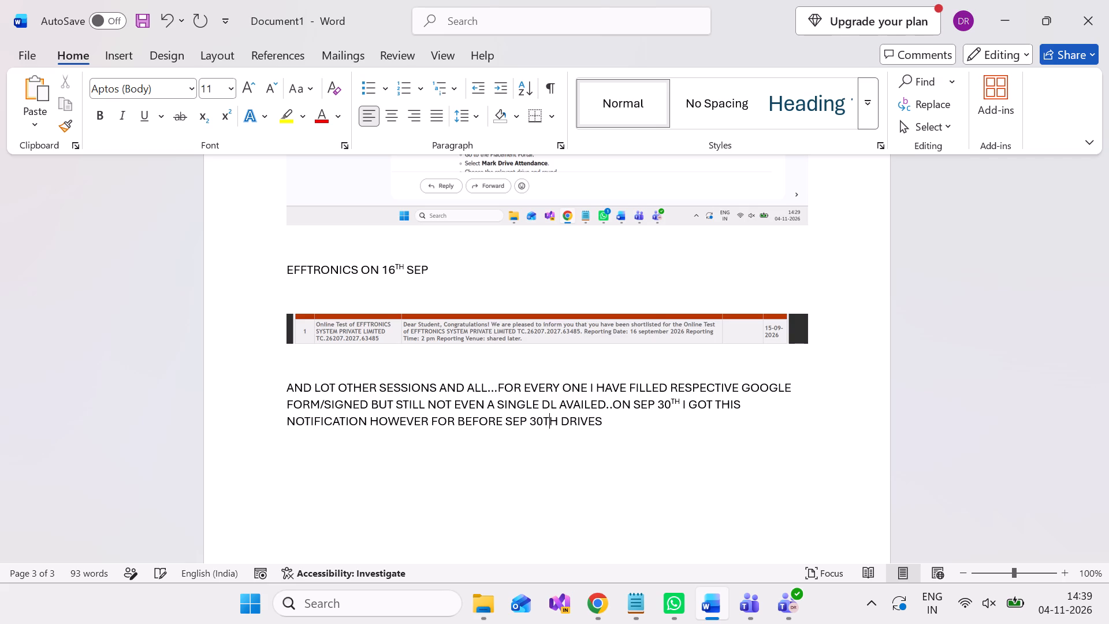
key("space")
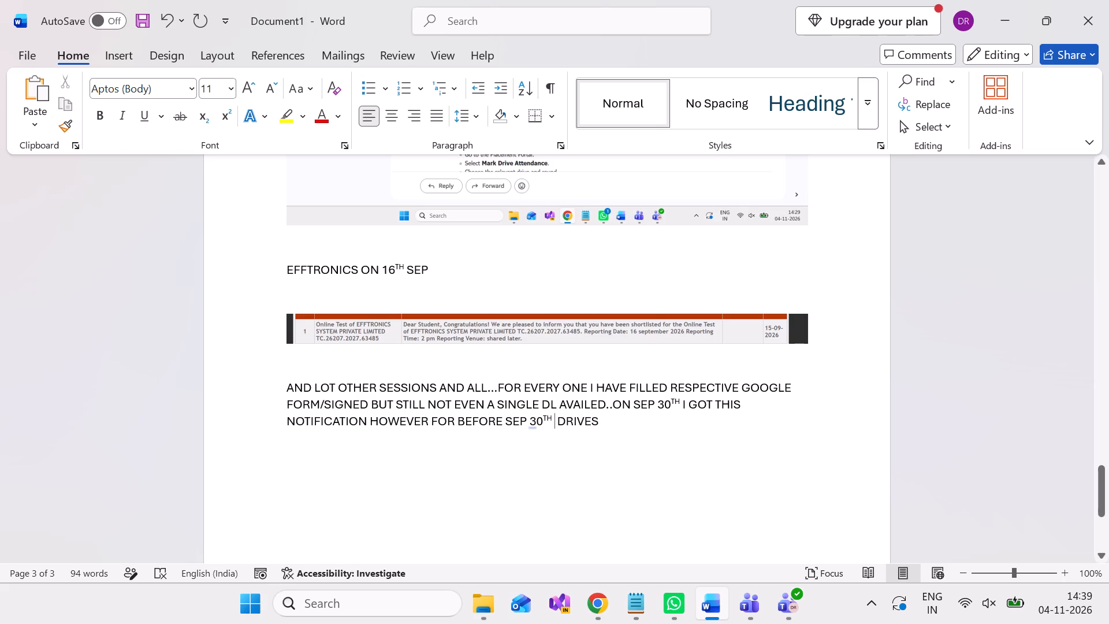
Continue the sentence after "DRIVES" with "THE PROOFS ARE GOOGLE FORMS AND RESPECTIVE SIGNS ON SHEETS...PLEASE CHECK THE STATUS".
left_click(656, 422)
type("THE PROOFS ARE D")
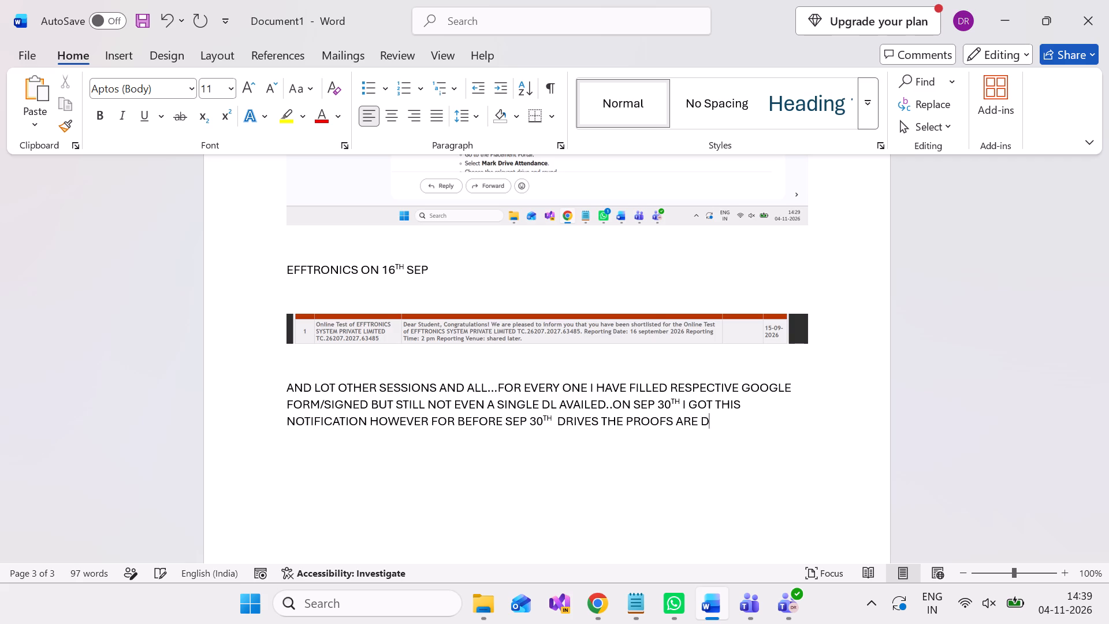
key("BackSpace")
type("GOOGLE FORMA")
key("BackSpace")
type("S AND")
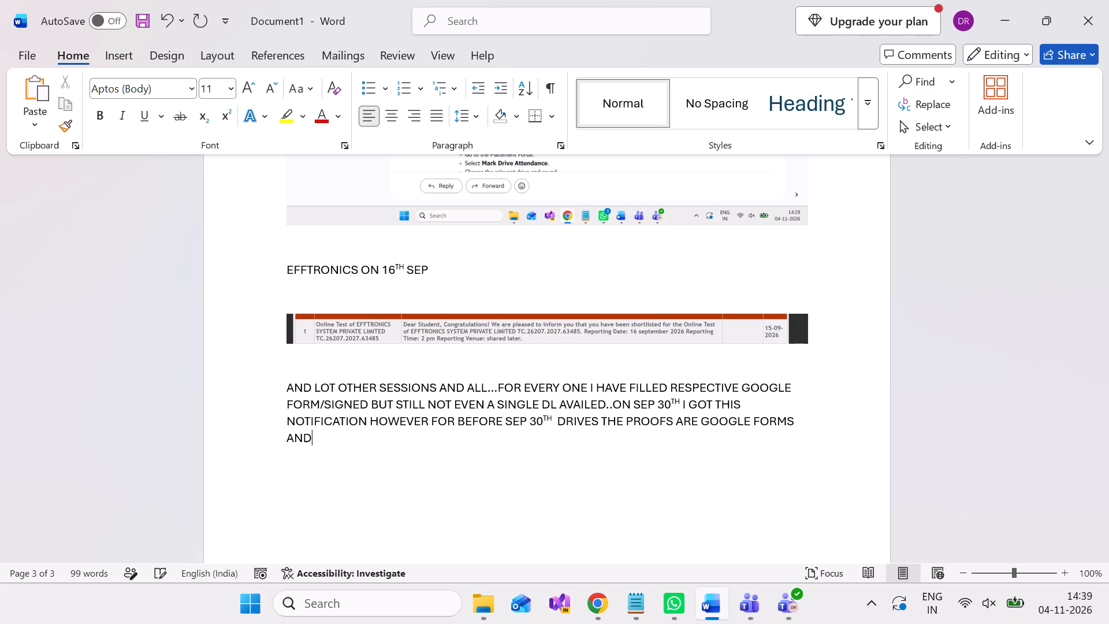
key("space")
type("RESPECTIVE SIGNS")
key("space")
type("ON SHEETS")
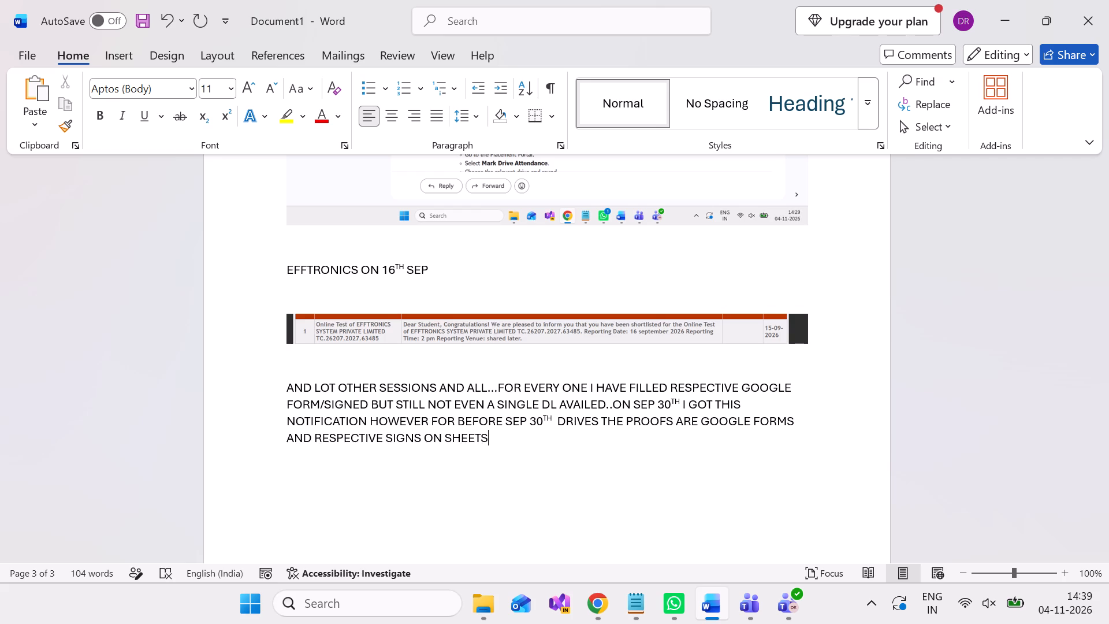
type("...PLEASE CHECK THE SAT")
key("BackSpace")
key("BackSpace")
type("TATUS")
Paste the captured "Availed DL Limit" message screenshot on a new line directly below the closing paragraph.
key("Return")
key("Return")
key("BackSpace")
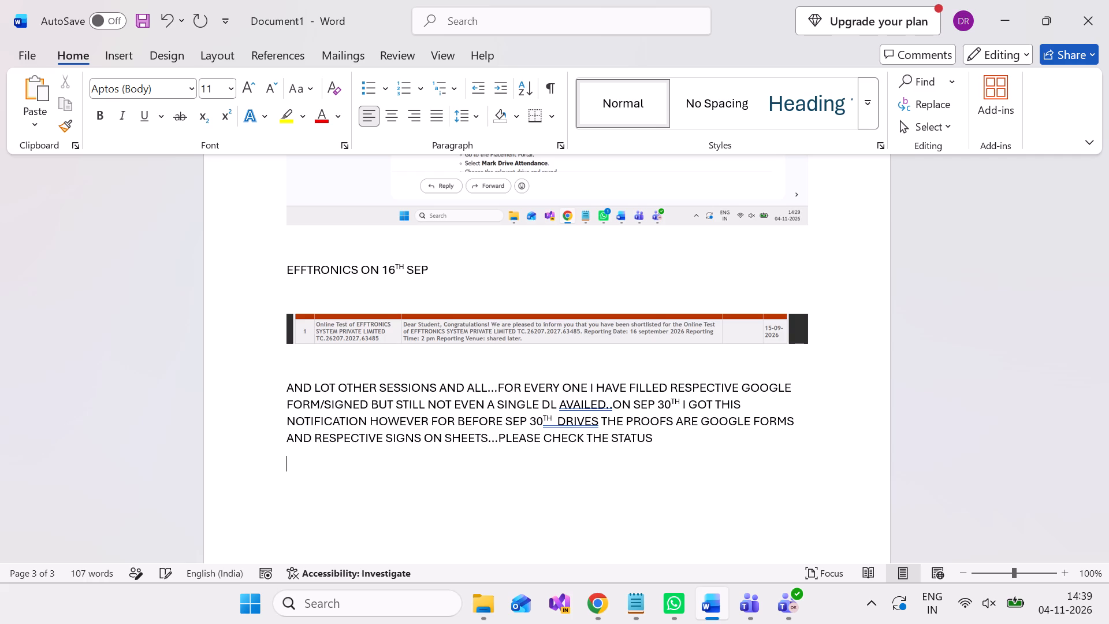
key("ctrl+v")
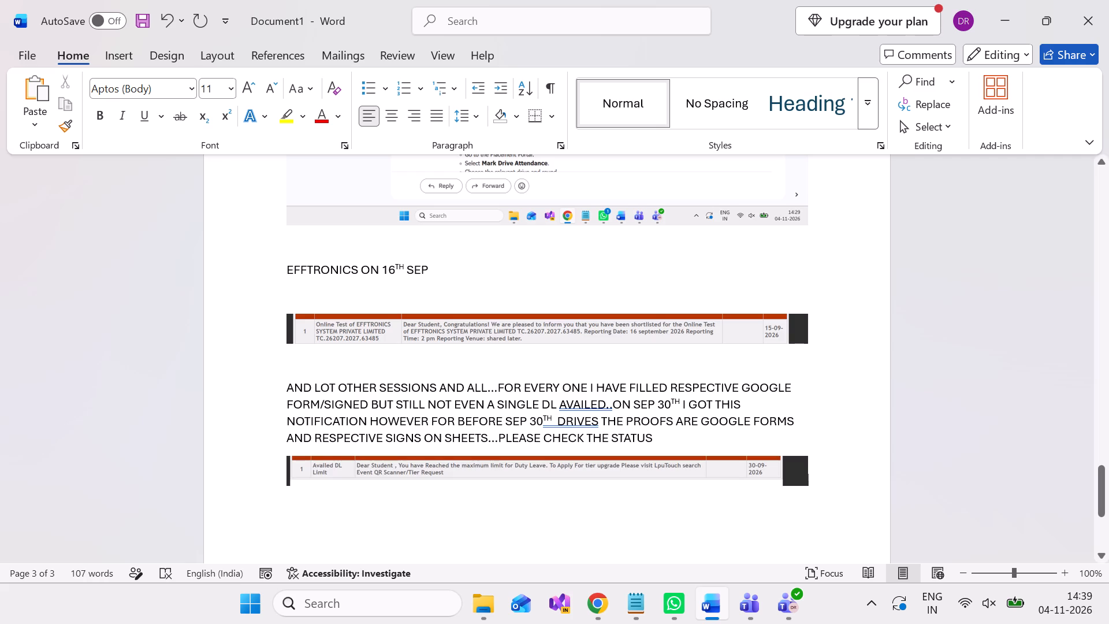
left_click(764, 465)
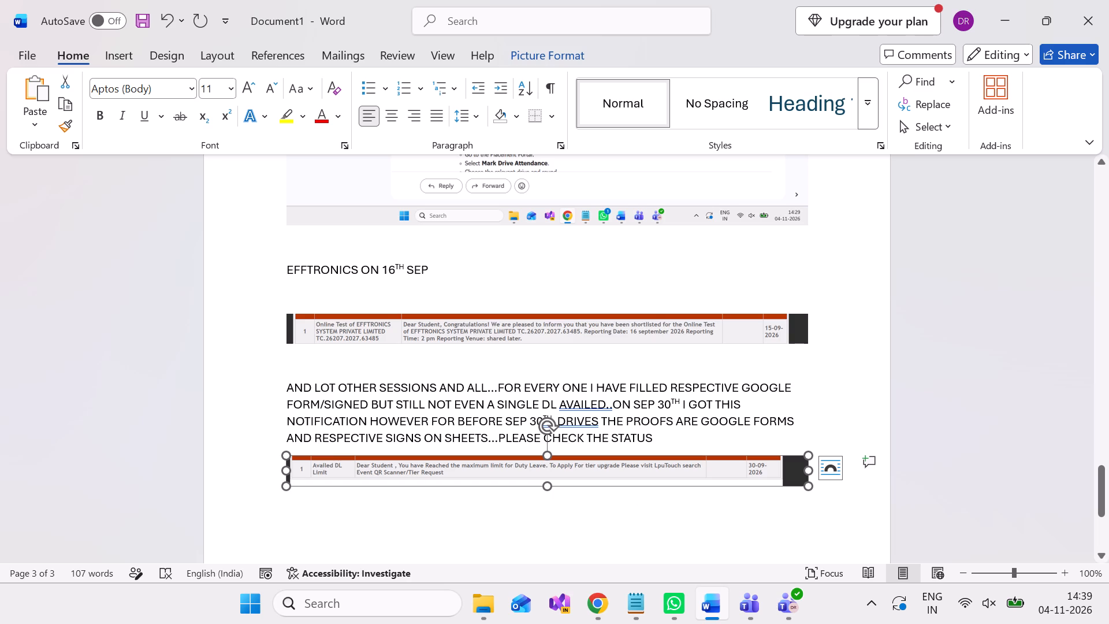
Extend the end of the closing paragraph after "STATUS" with "AND AVAIL ALL DL's".
left_click(688, 441)
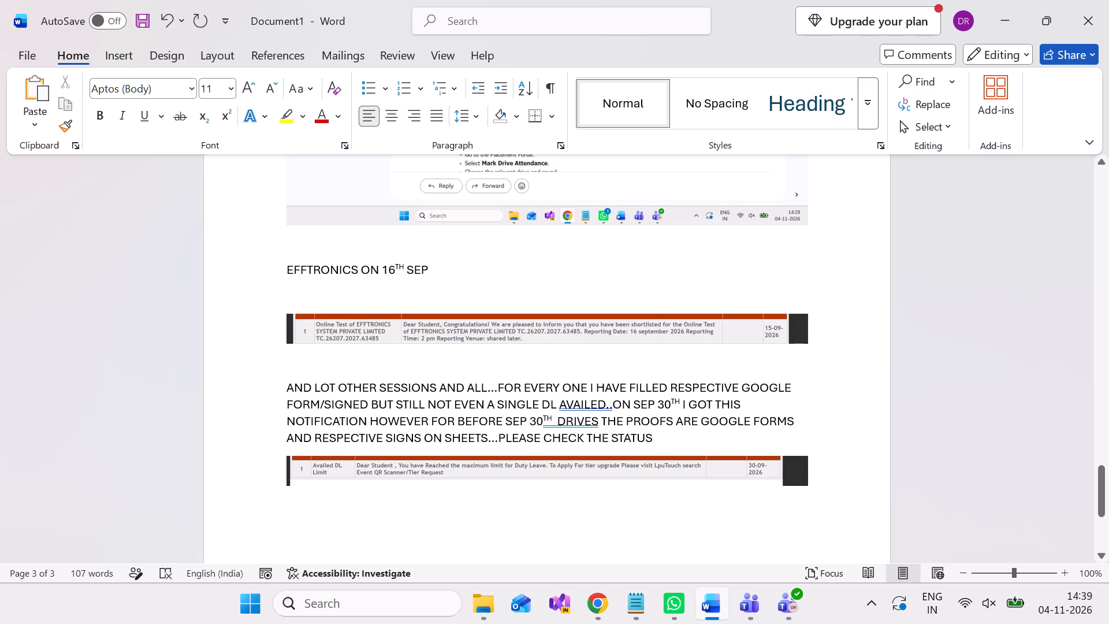
key("space")
type("AN")
type("D AVA")
type("IL ALL DL")
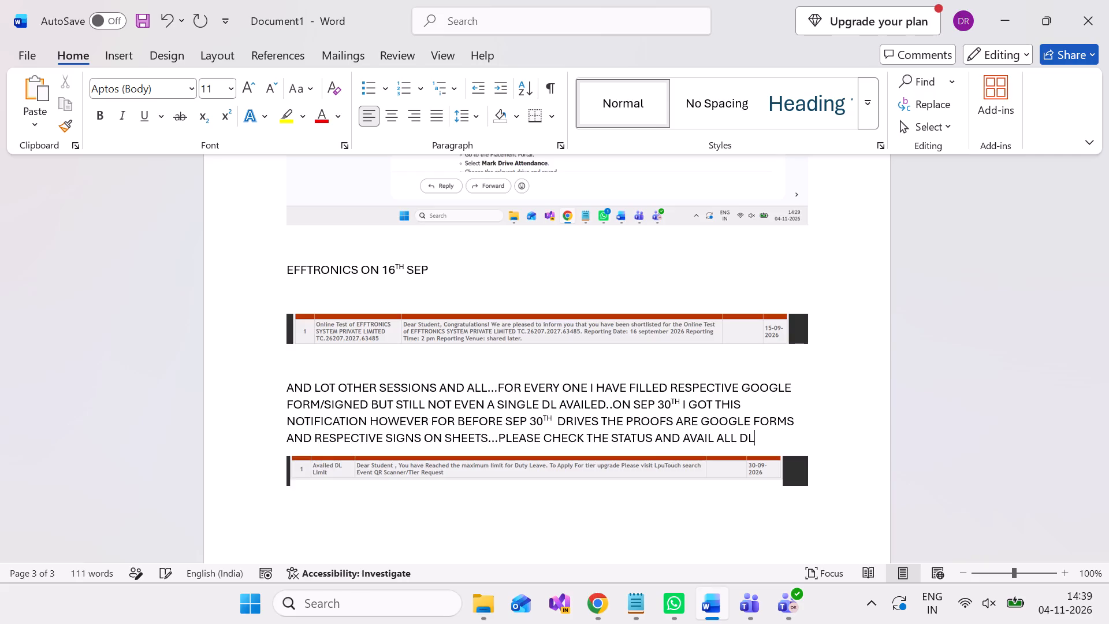
key("s")
Save the document in the Downloads folder as a Word document named KYC_SESSIONS_proofs.docx.
key("ctrl+s")
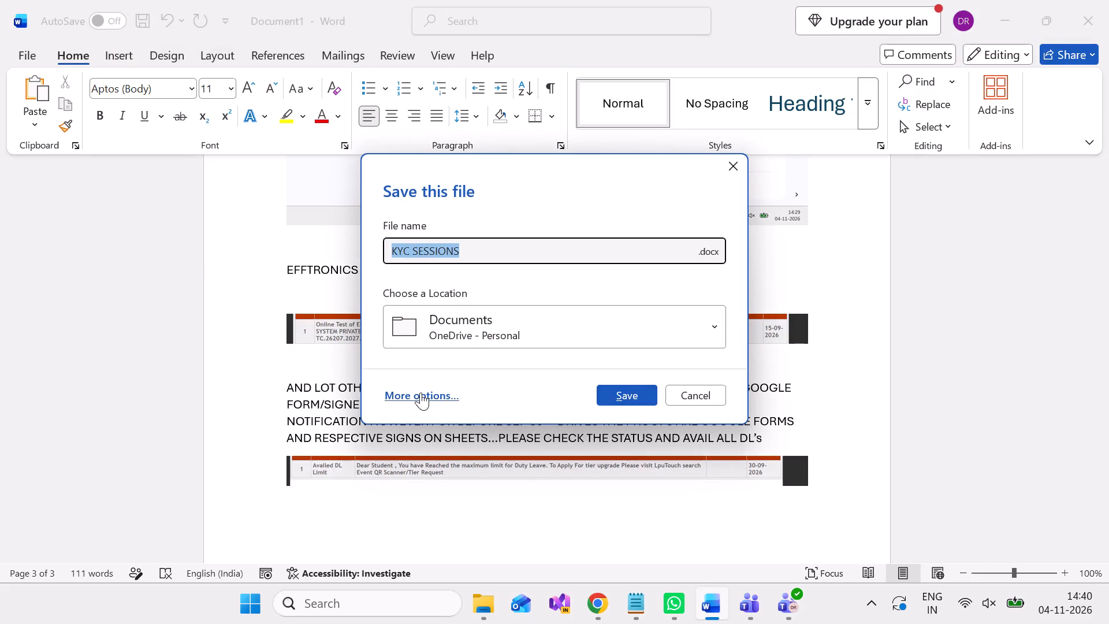
left_click(420, 392)
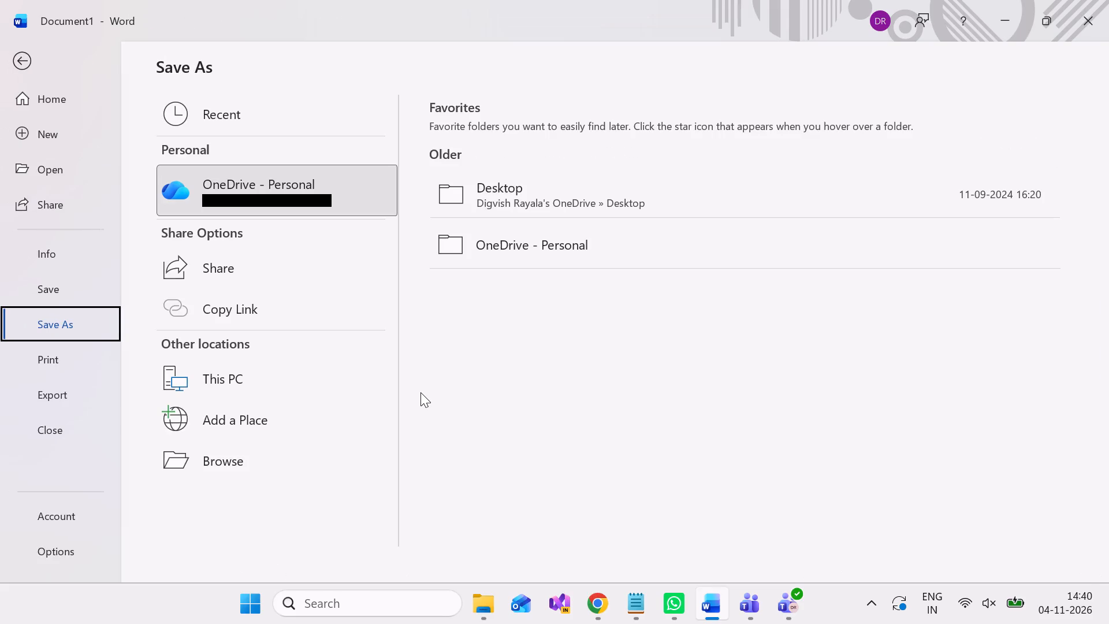
left_click(173, 470)
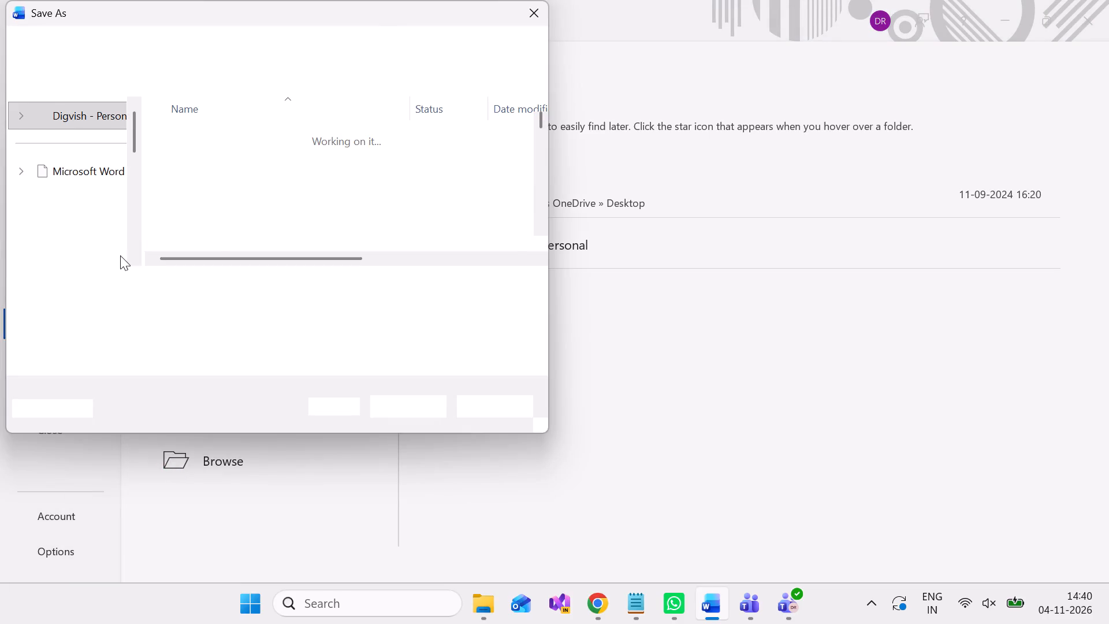
left_click(61, 189)
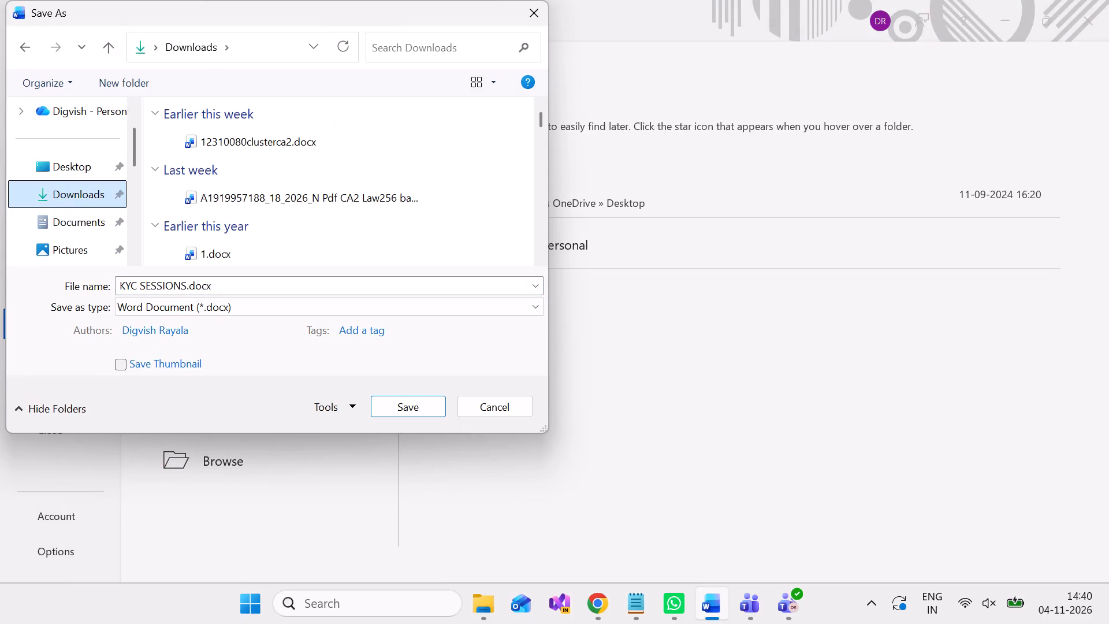
left_click(229, 283)
left_click(229, 283)
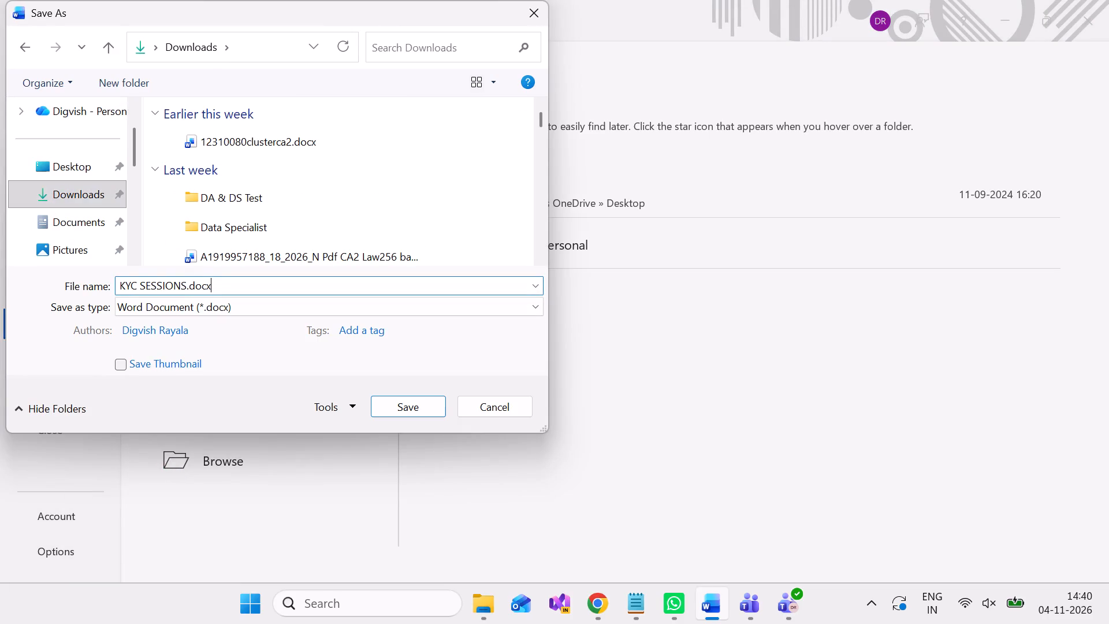
left_click(142, 285)
key("BackSpace")
key("shift+underscore")
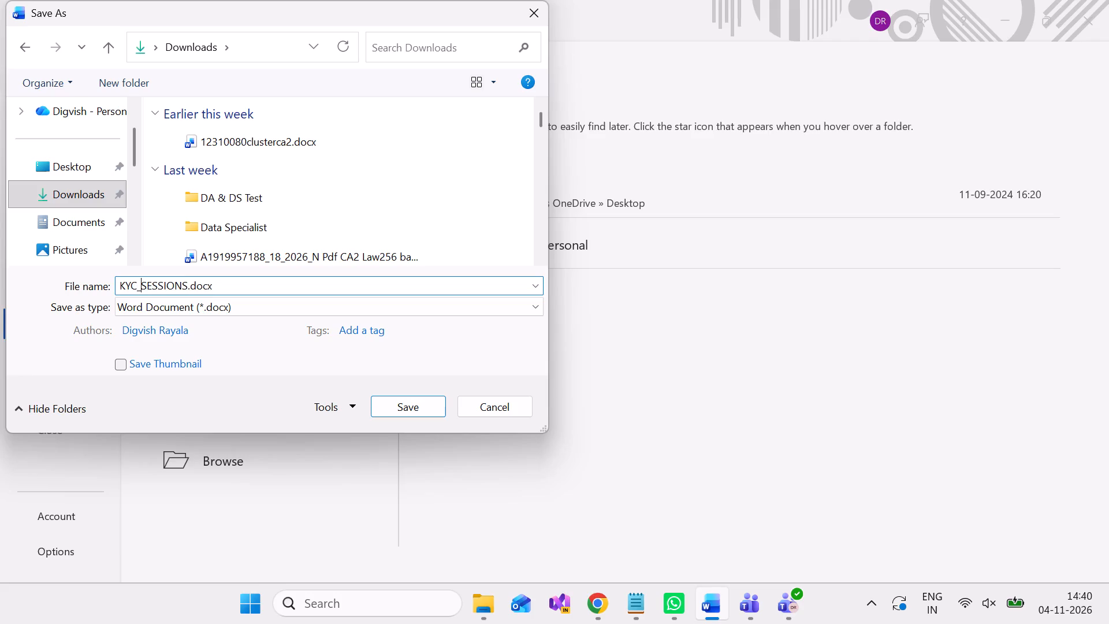
left_click(186, 286)
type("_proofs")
left_click(412, 403)
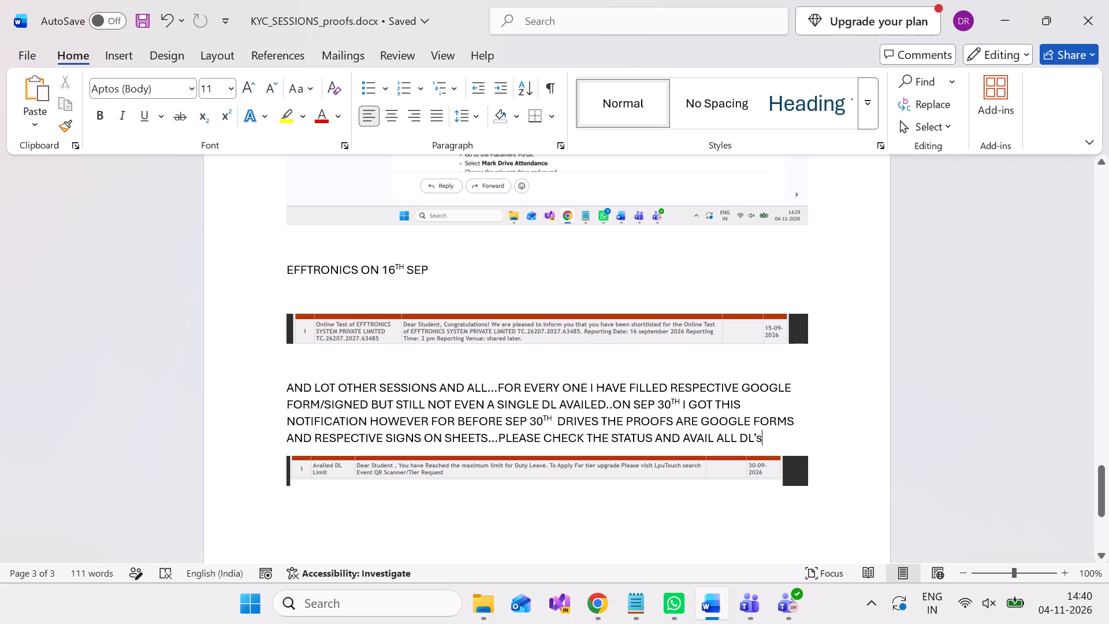
Switch to Chrome and search Google in a new tab for "doc to pdf".
left_click(600, 605)
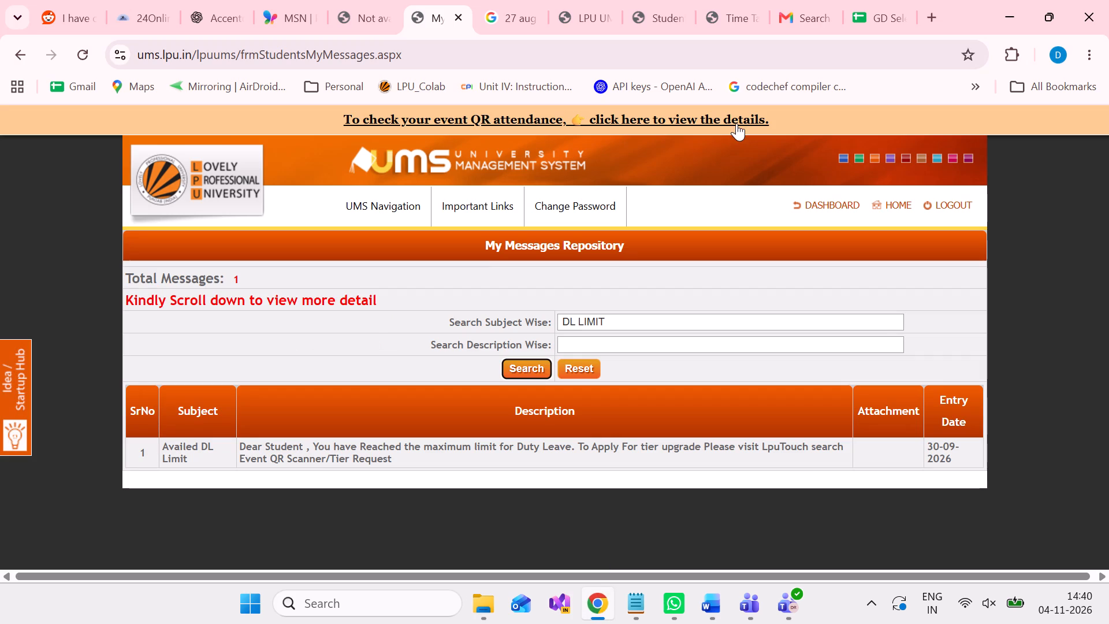
left_click(929, 0)
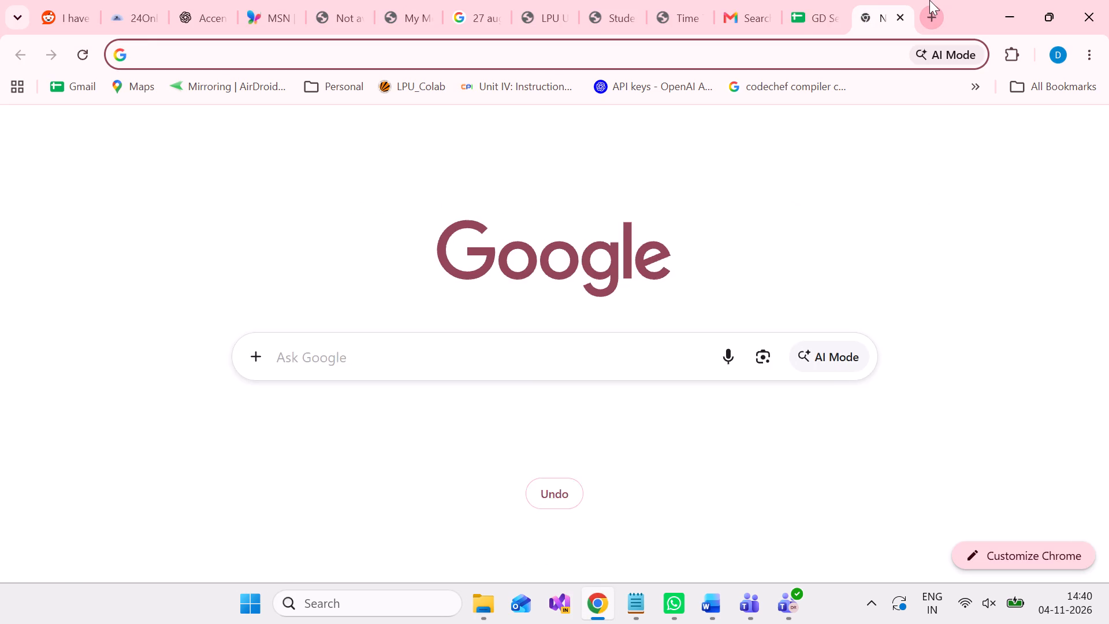
left_click(492, 342)
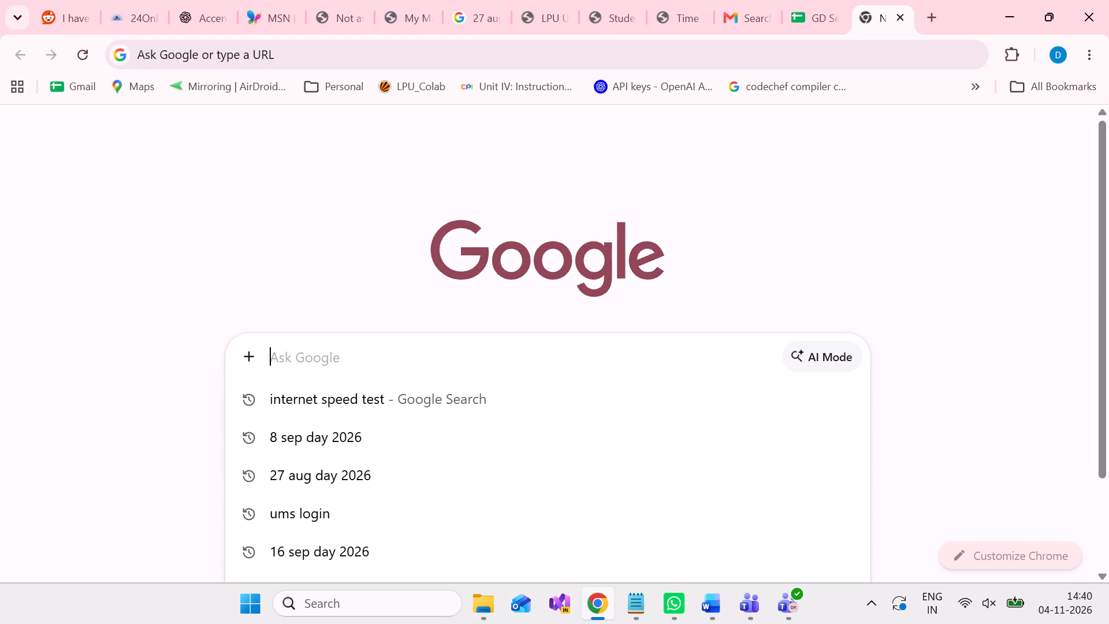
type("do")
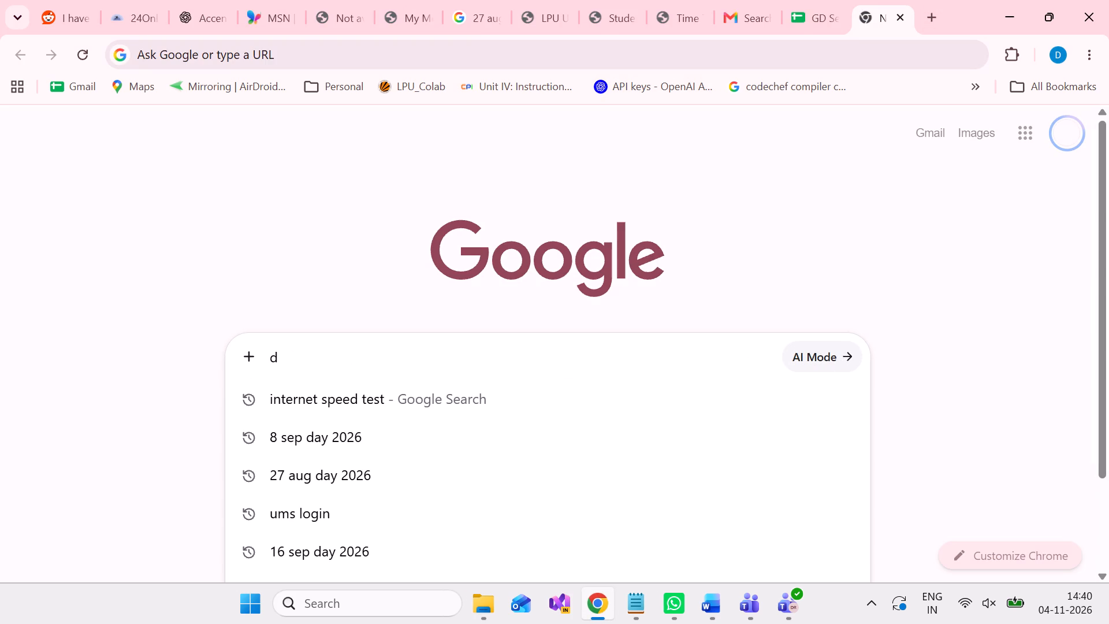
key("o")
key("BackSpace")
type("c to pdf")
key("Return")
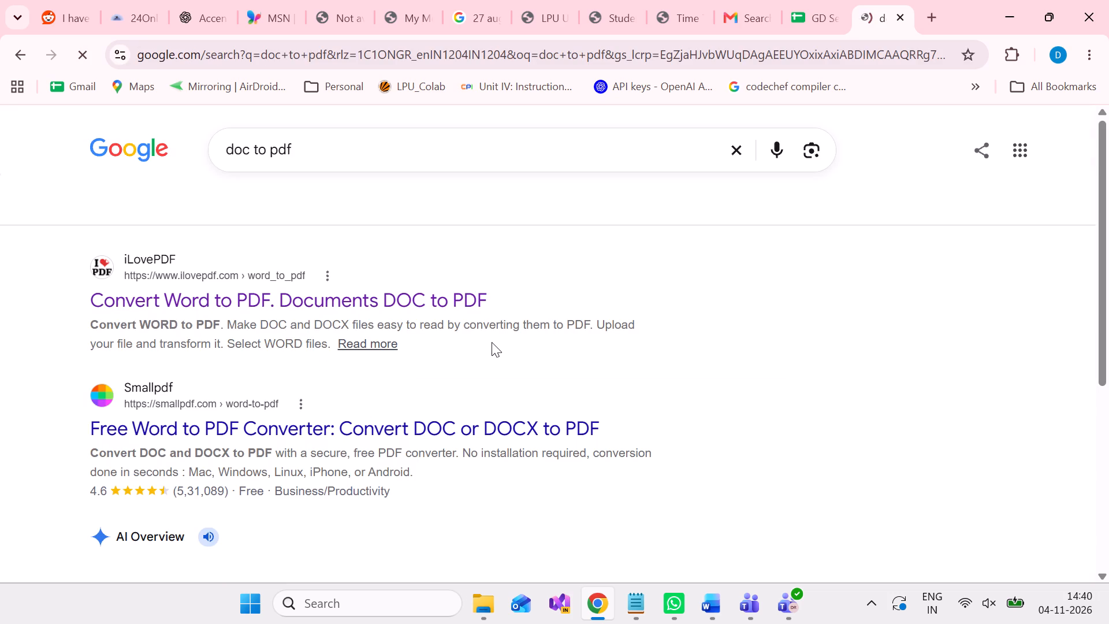
Try to open iLovePDF's Word to PDF converter from the search results, expanding the advanced details of the connection page.
left_click(400, 306)
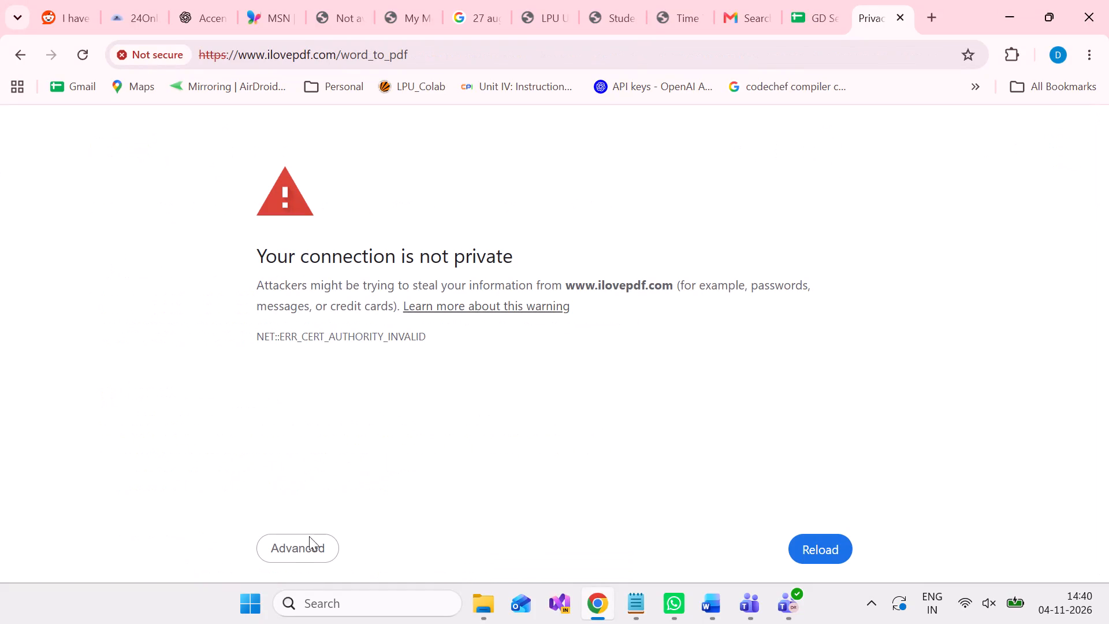
left_click(293, 544)
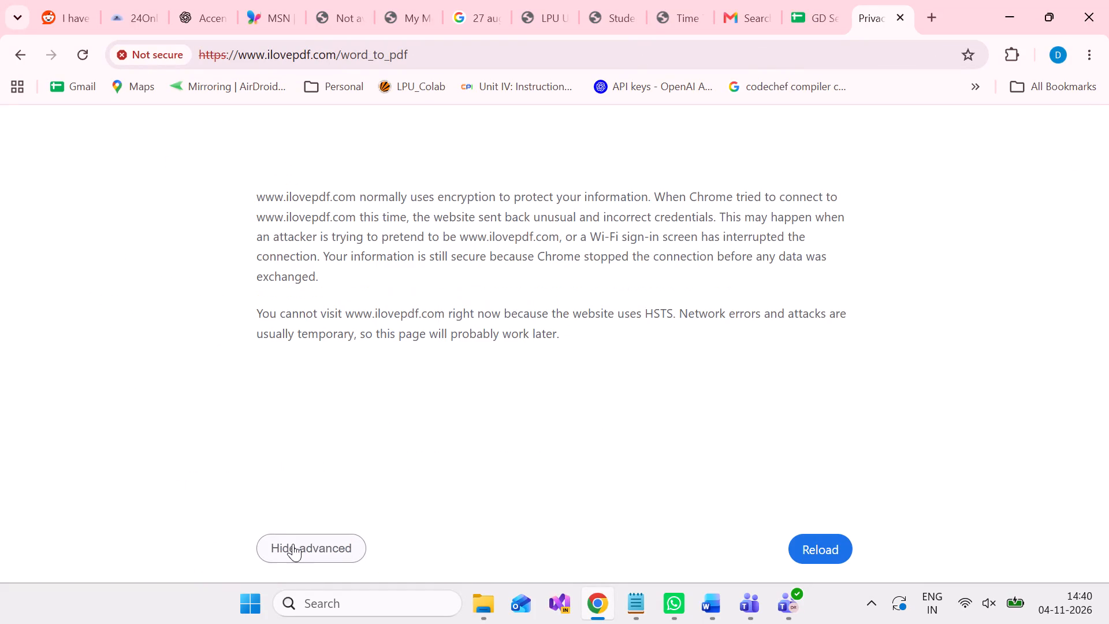
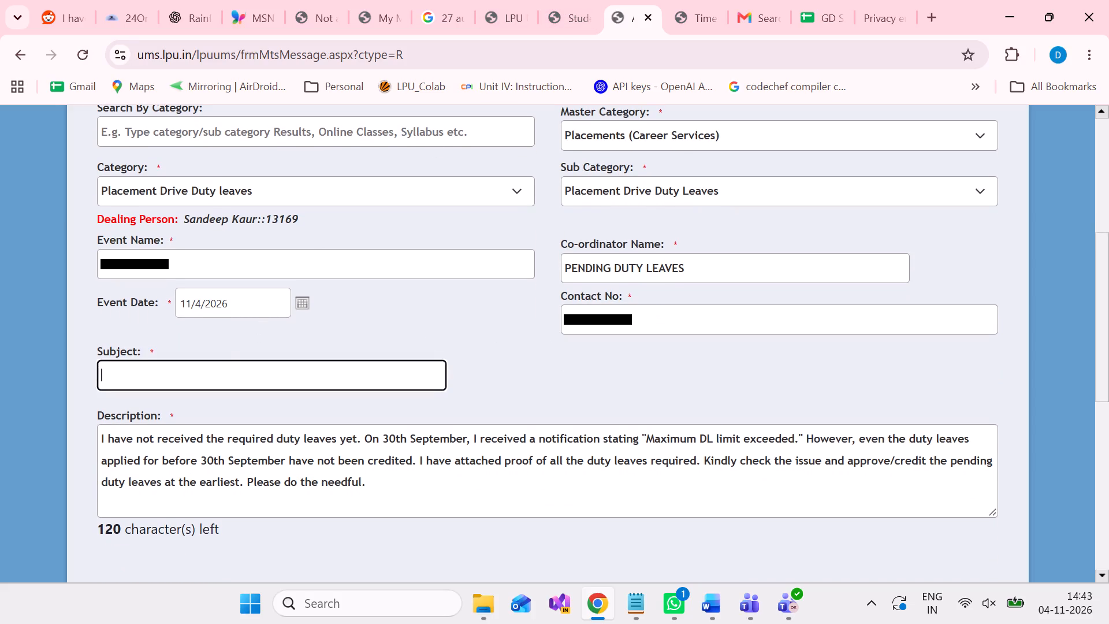
Enter "PENDING DUTY LEAVES" as the subject of the assistance request.
type("PENDING DUTY LEAVES")
Attach KYC_SESSIONS_proofs.docx from the Downloads folder as the request's supporting document.
scroll(175, 388, "down", 2)
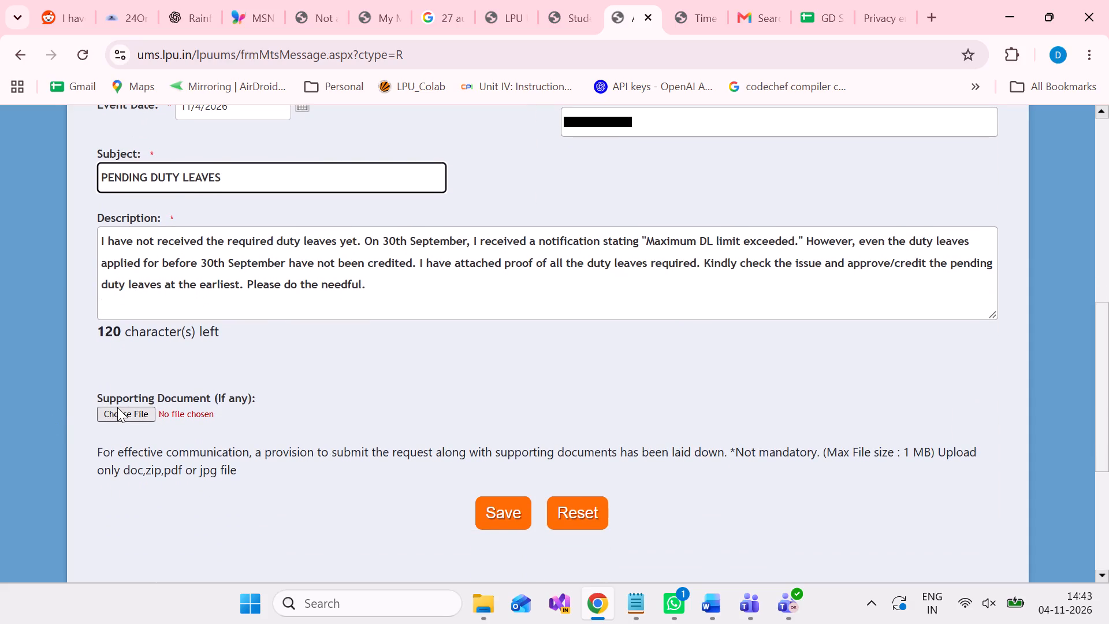
left_click(117, 407)
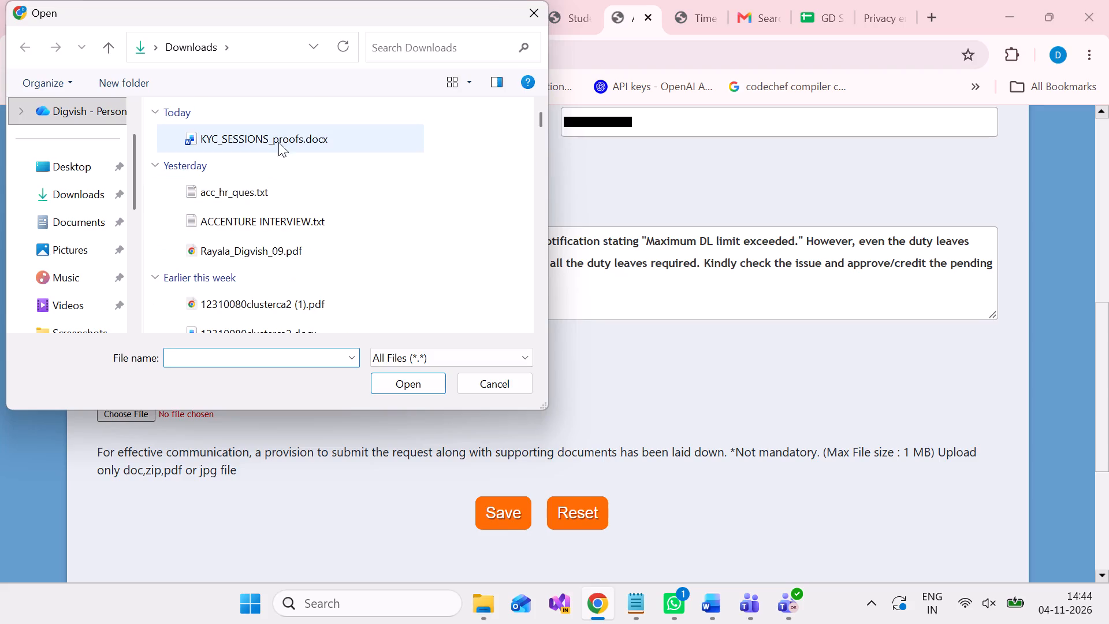
left_click(275, 141)
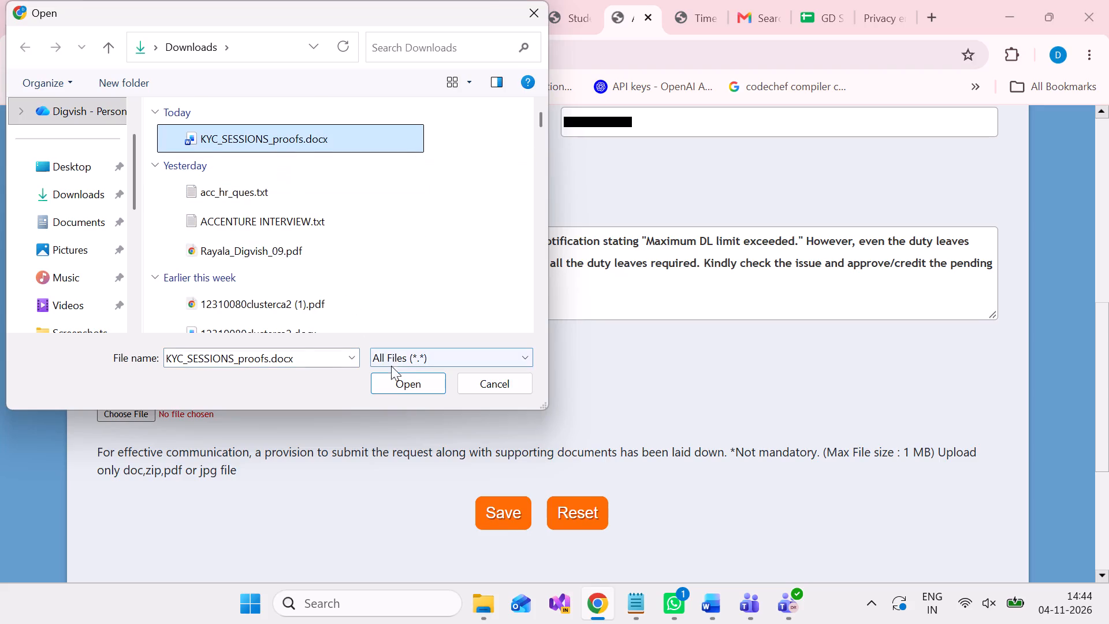
left_click(396, 373)
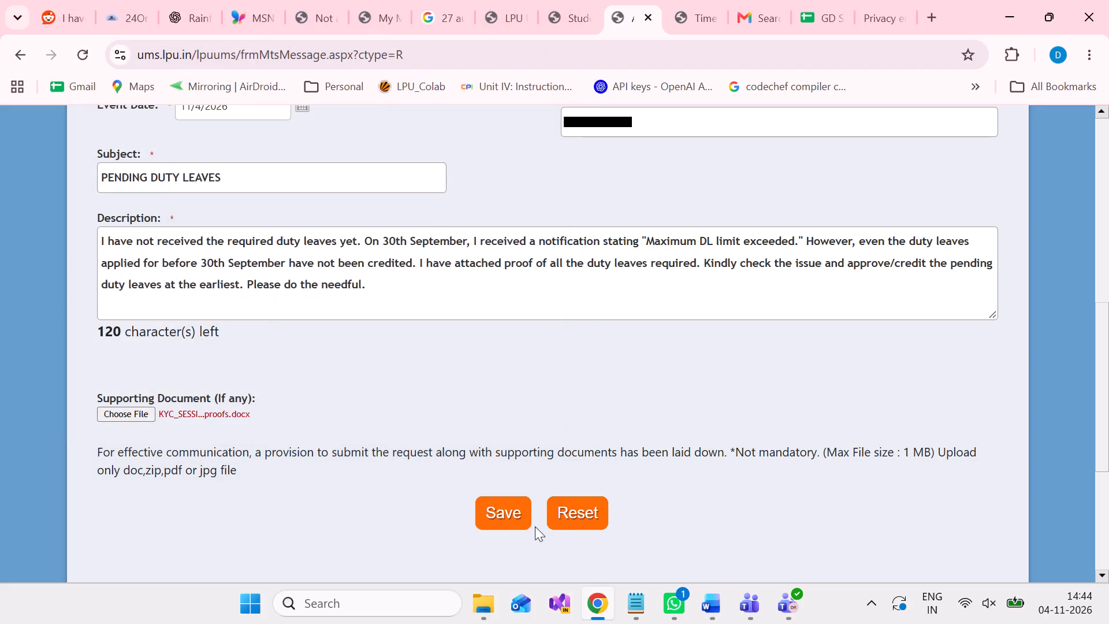
Save the completed duty leave request to submit it and view the generated ticket details.
left_click(514, 520)
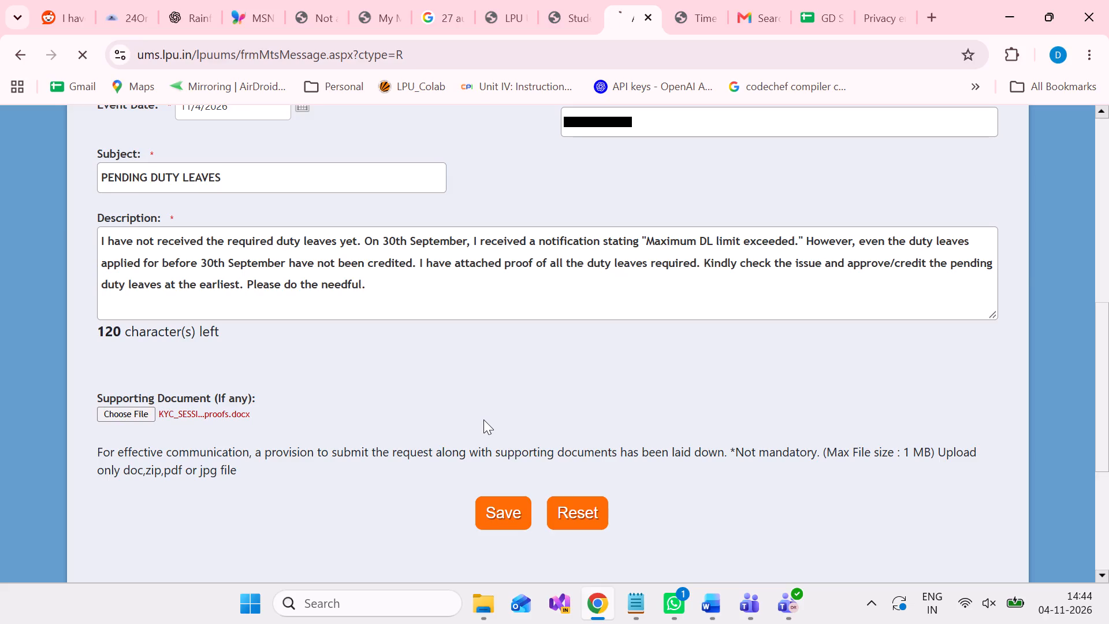
scroll(483, 419, "down", 4)
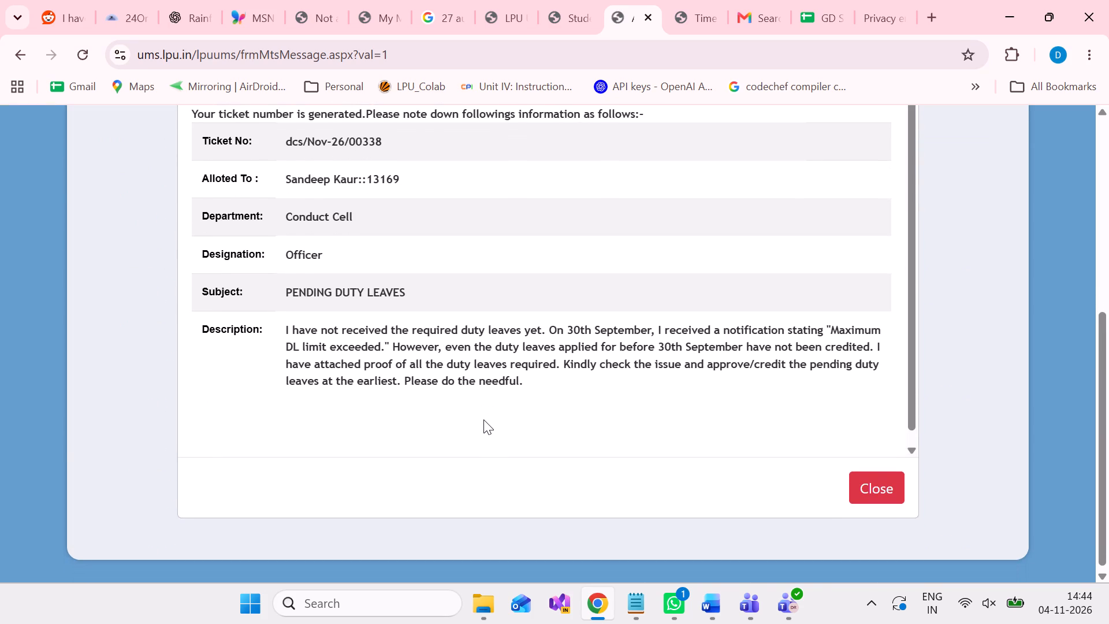